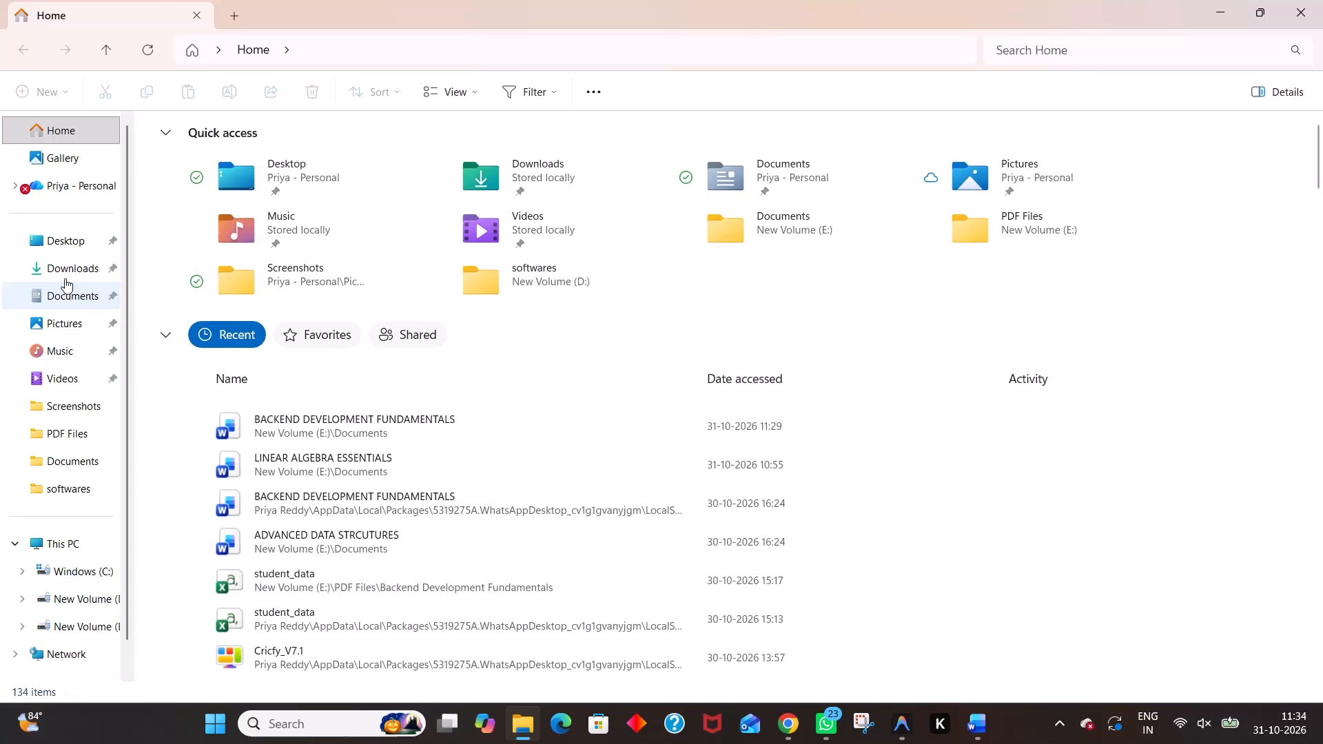
Look at the contents of the Downloads folder and return to the Home view.
double_click(63, 272)
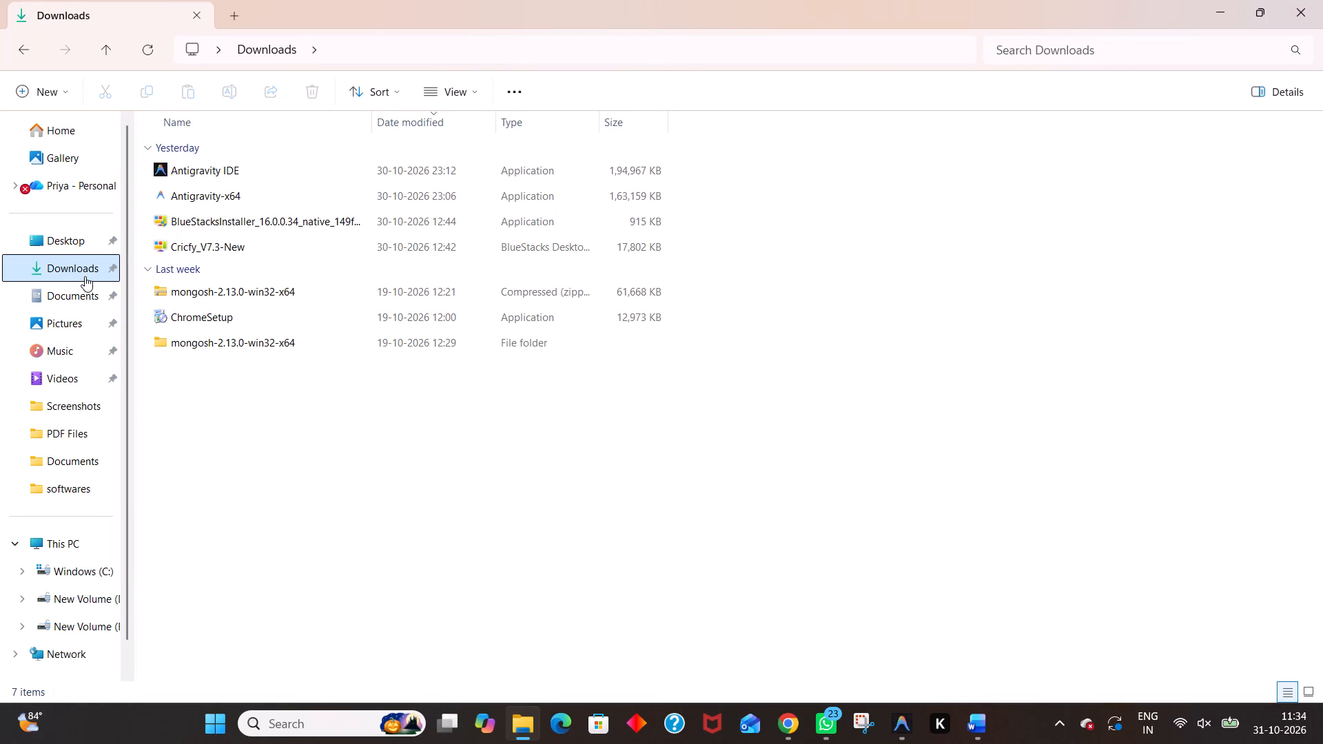
double_click(61, 273)
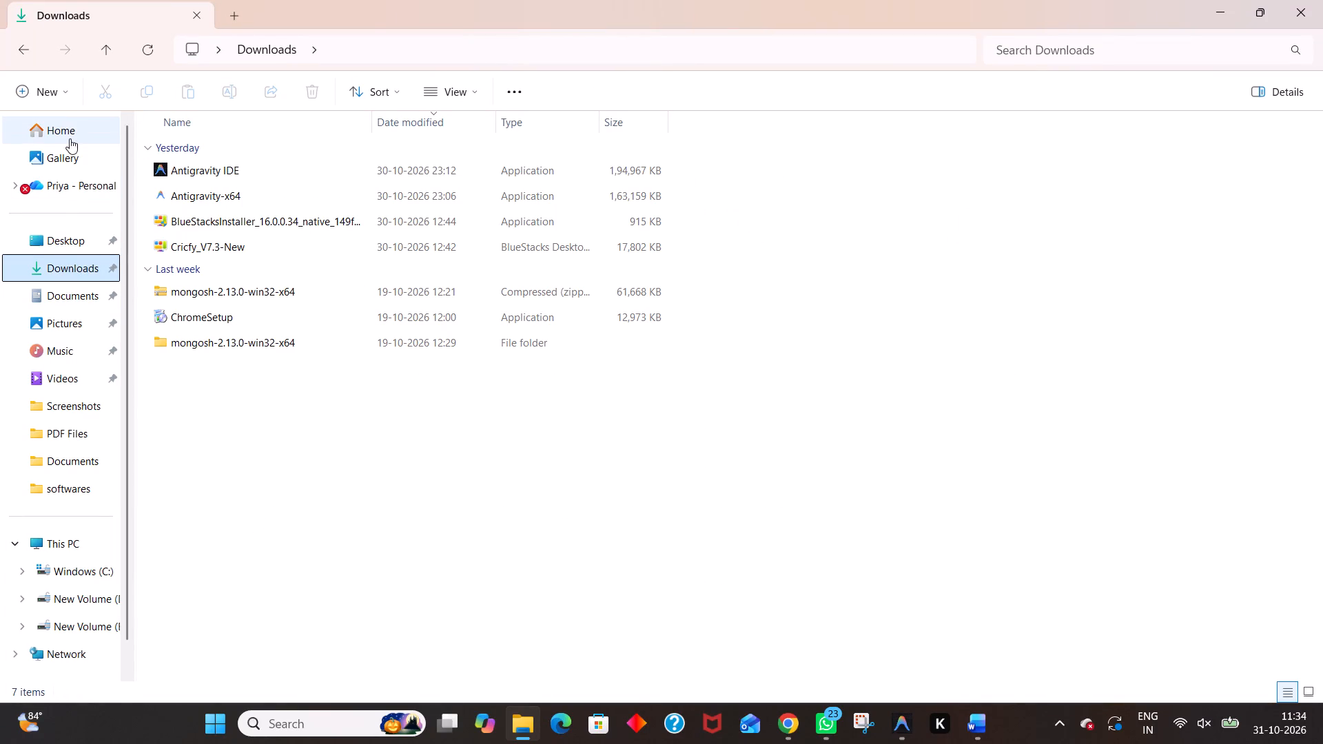
double_click(70, 122)
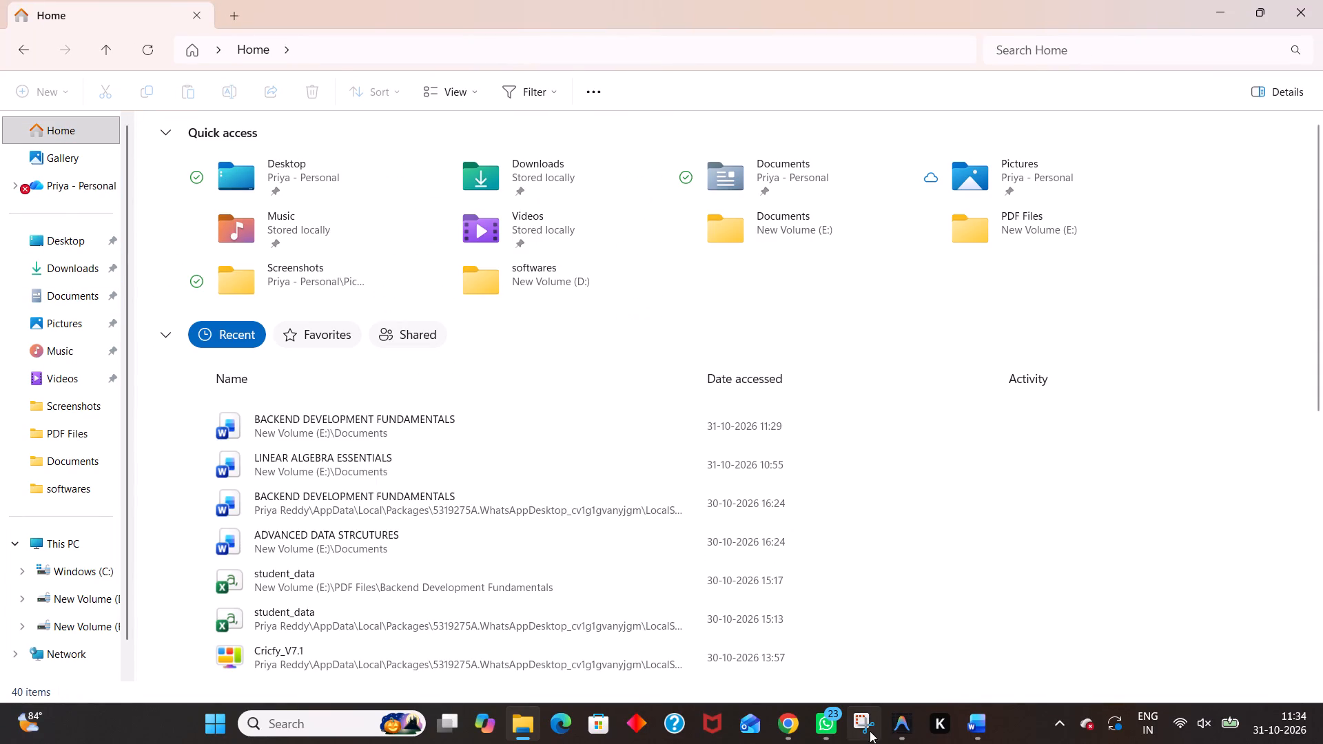
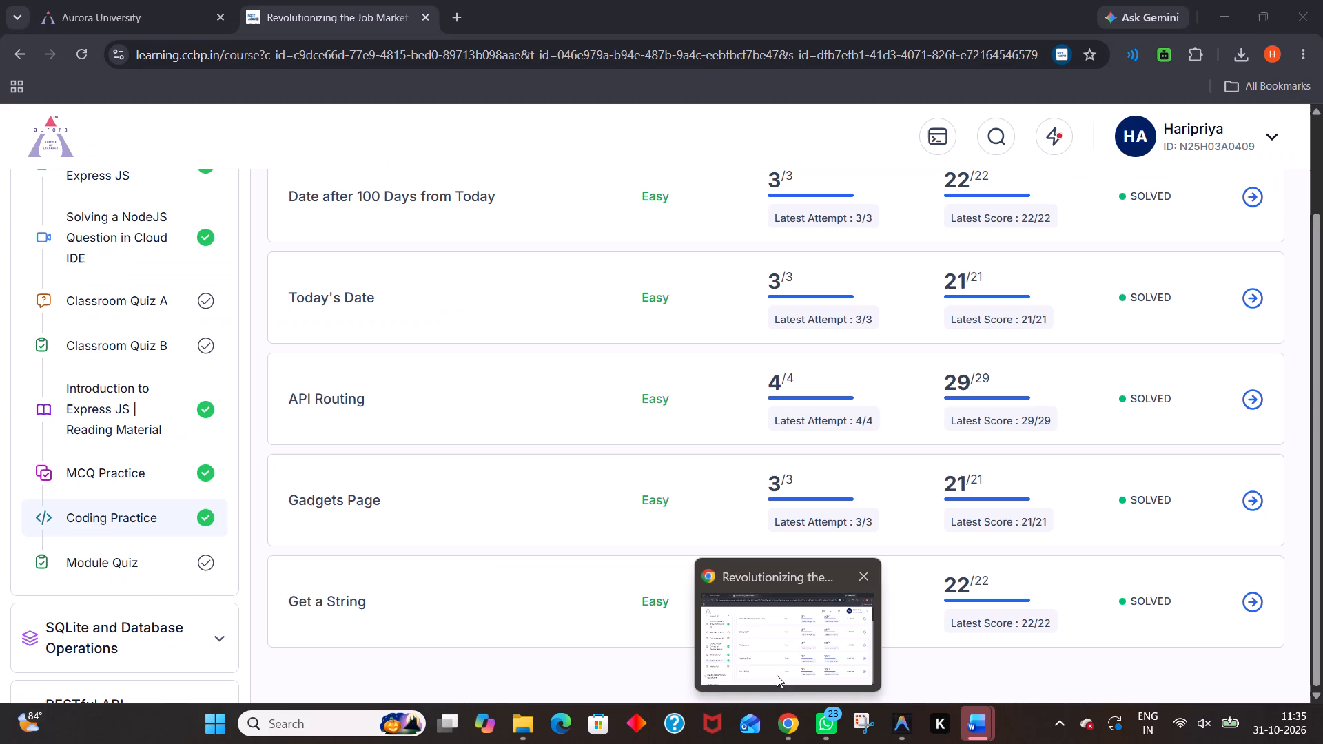
scroll(406, 373, up, 7)
scroll(150, 309, up, 5)
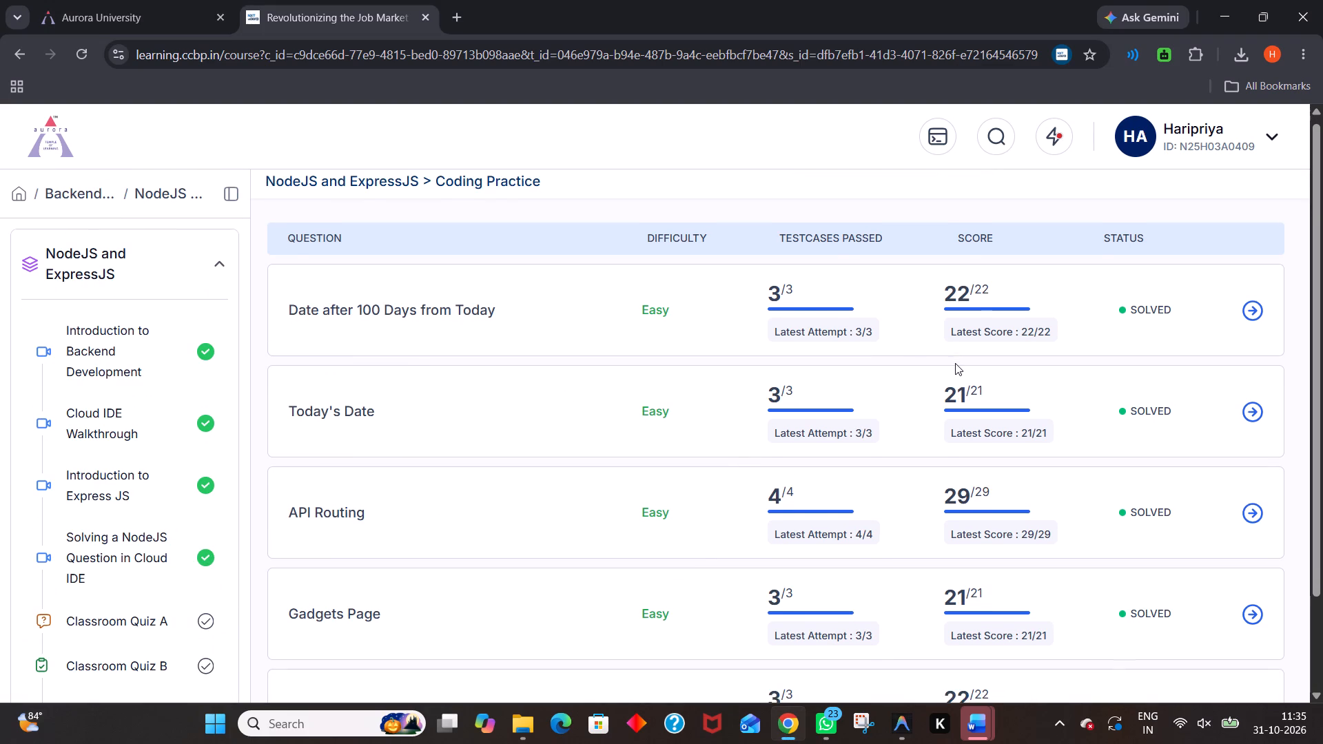
scroll(955, 363, up, 1)
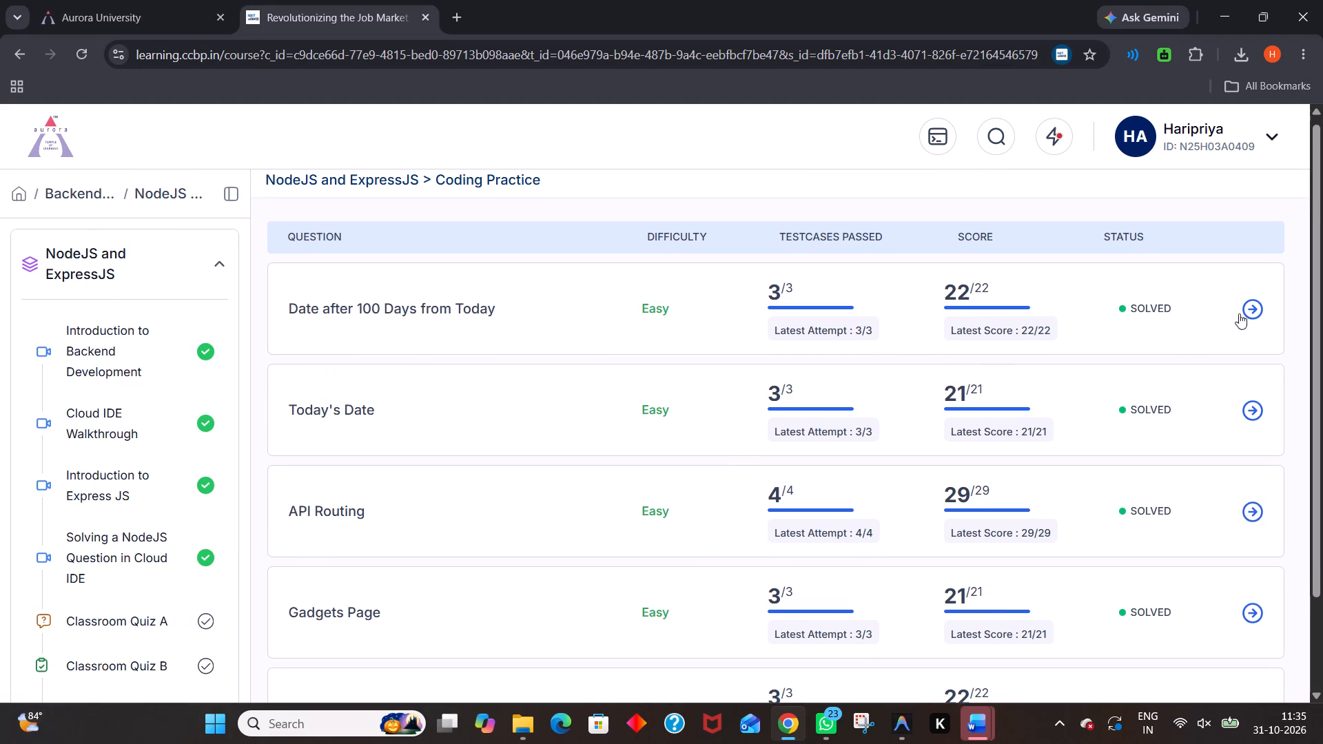
click(1255, 318)
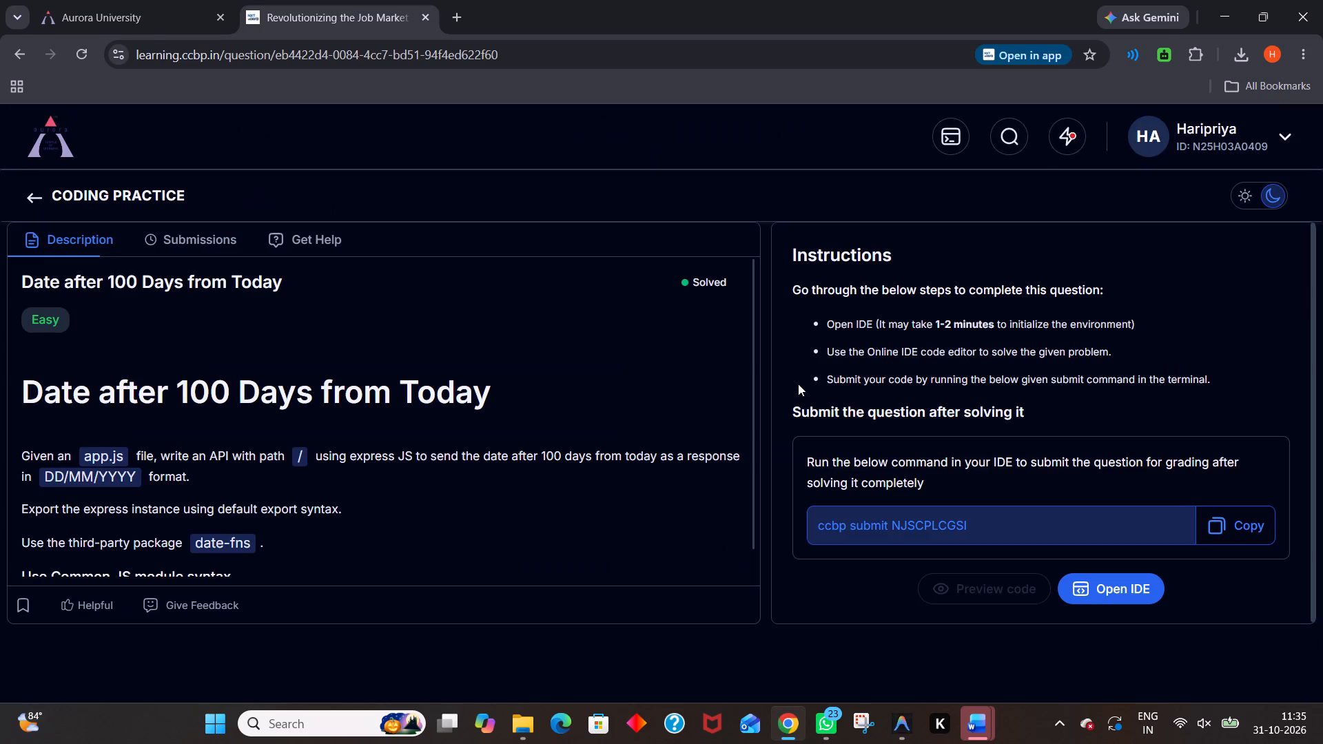
scroll(566, 443, down, 4)
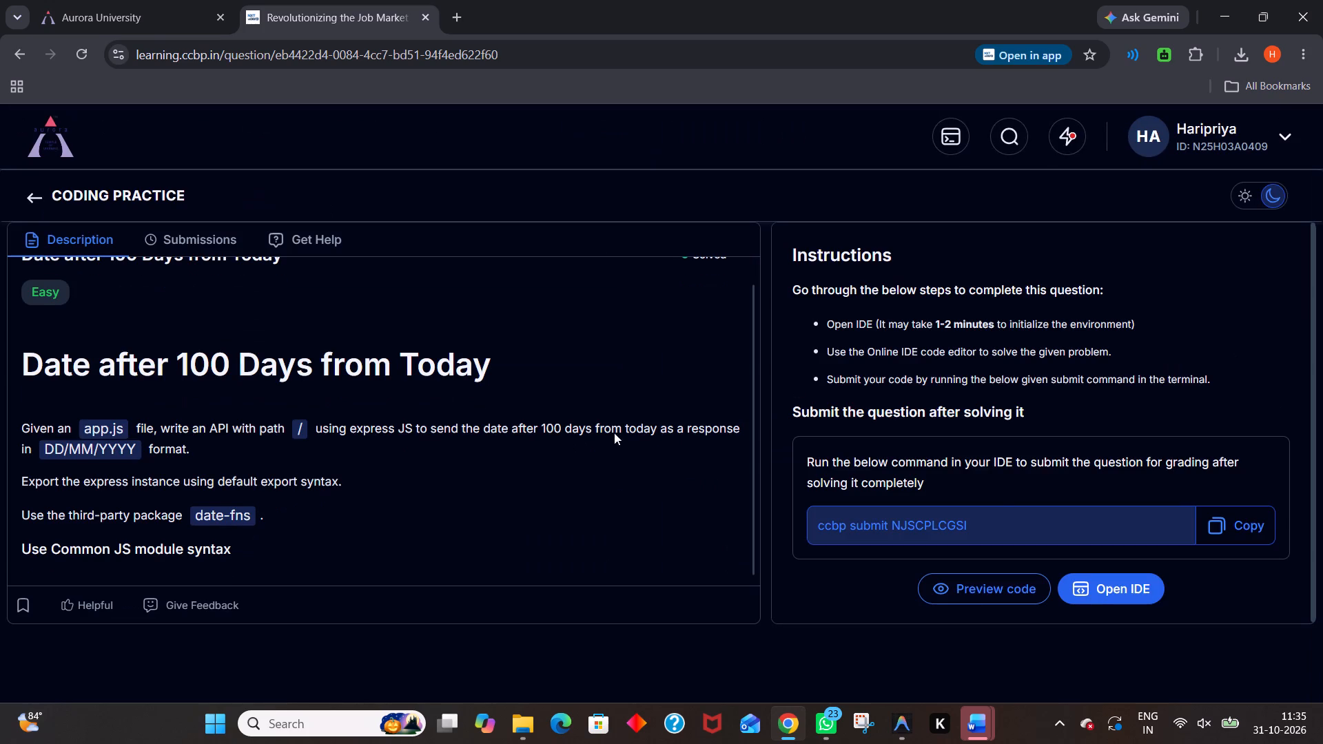
Open the code preview of the Date after 100 Days from Today question and read app.js.
click(986, 603)
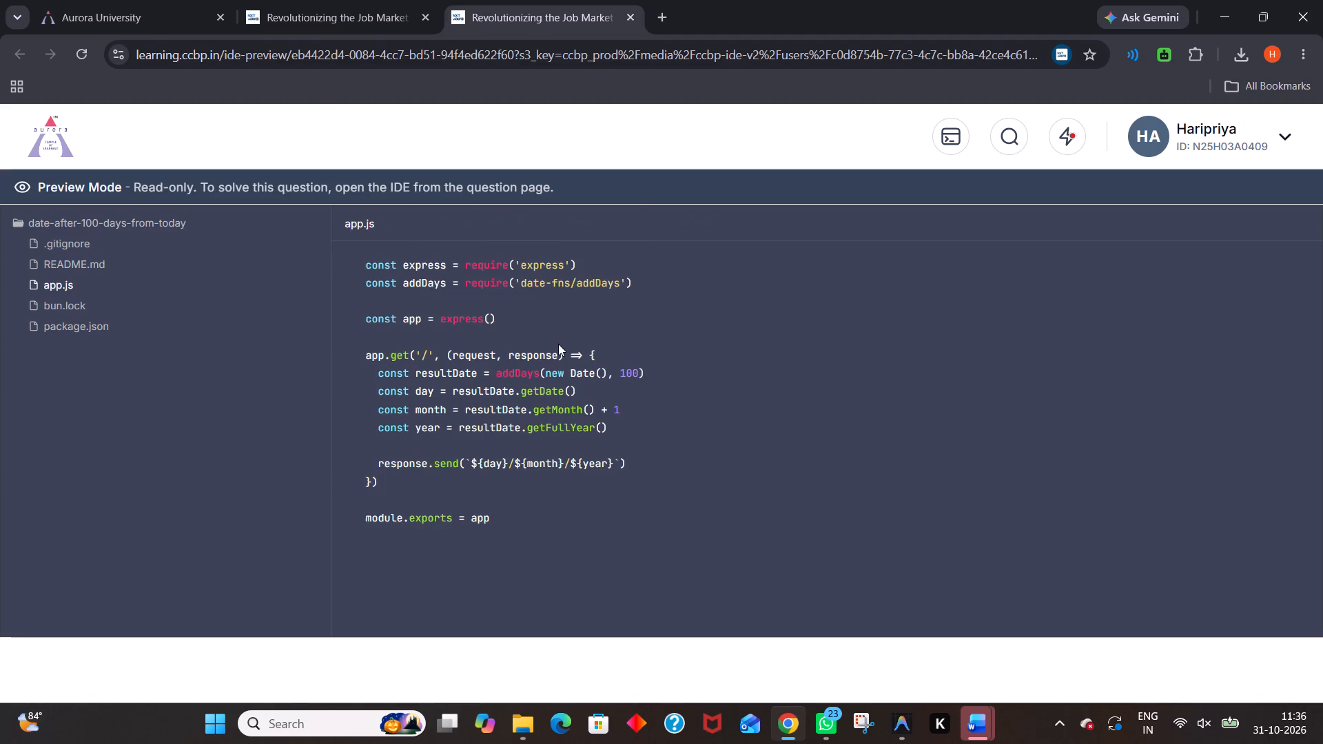
scroll(558, 344, down, 3)
scroll(558, 344, up, 3)
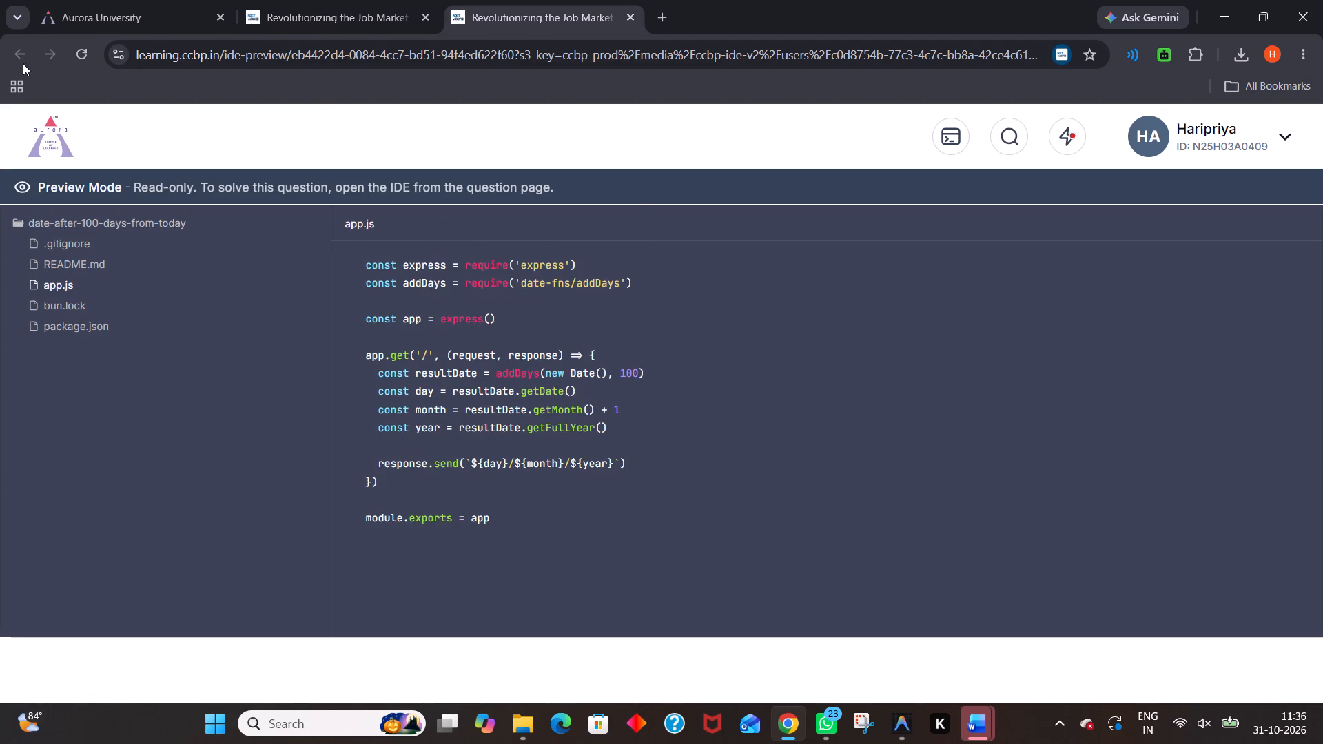
Return to the NodeJS and ExpressJS coding practice list and look through its questions, scores and statuses.
click(329, 0)
click(21, 54)
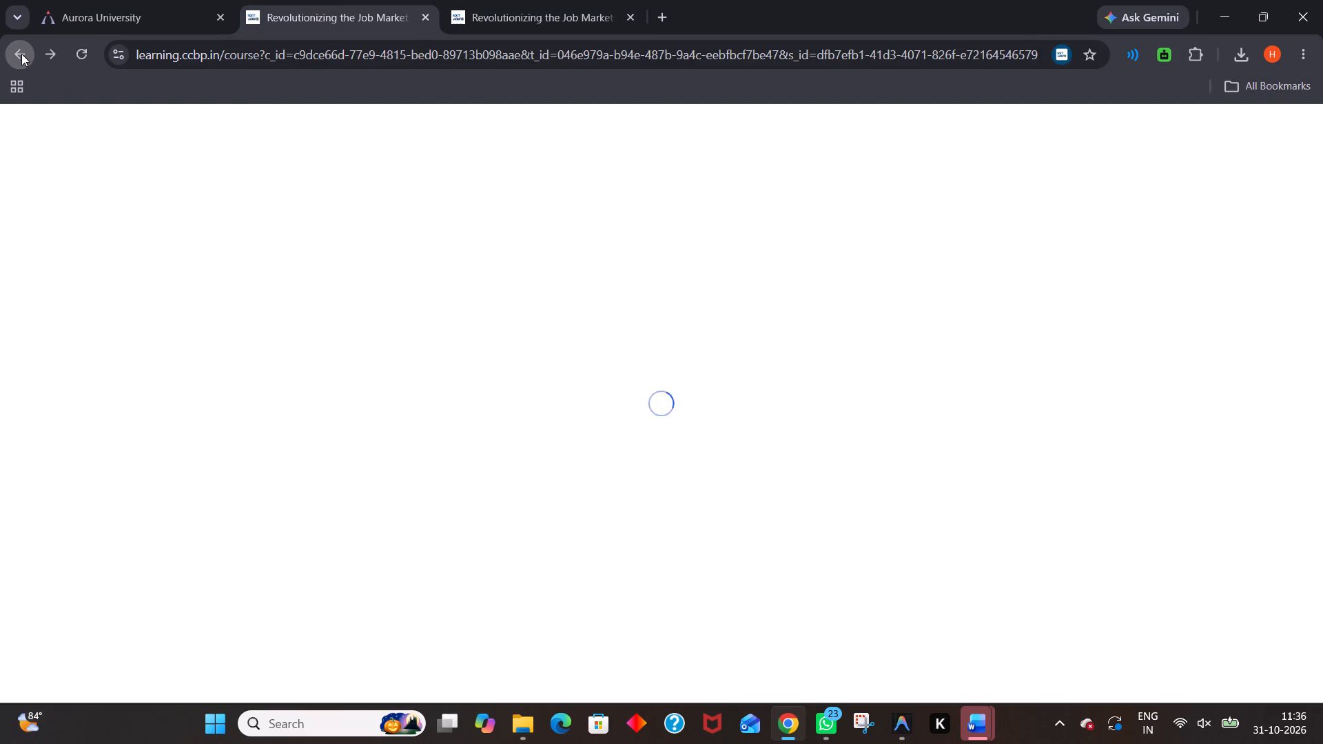
scroll(1011, 427, down, 1)
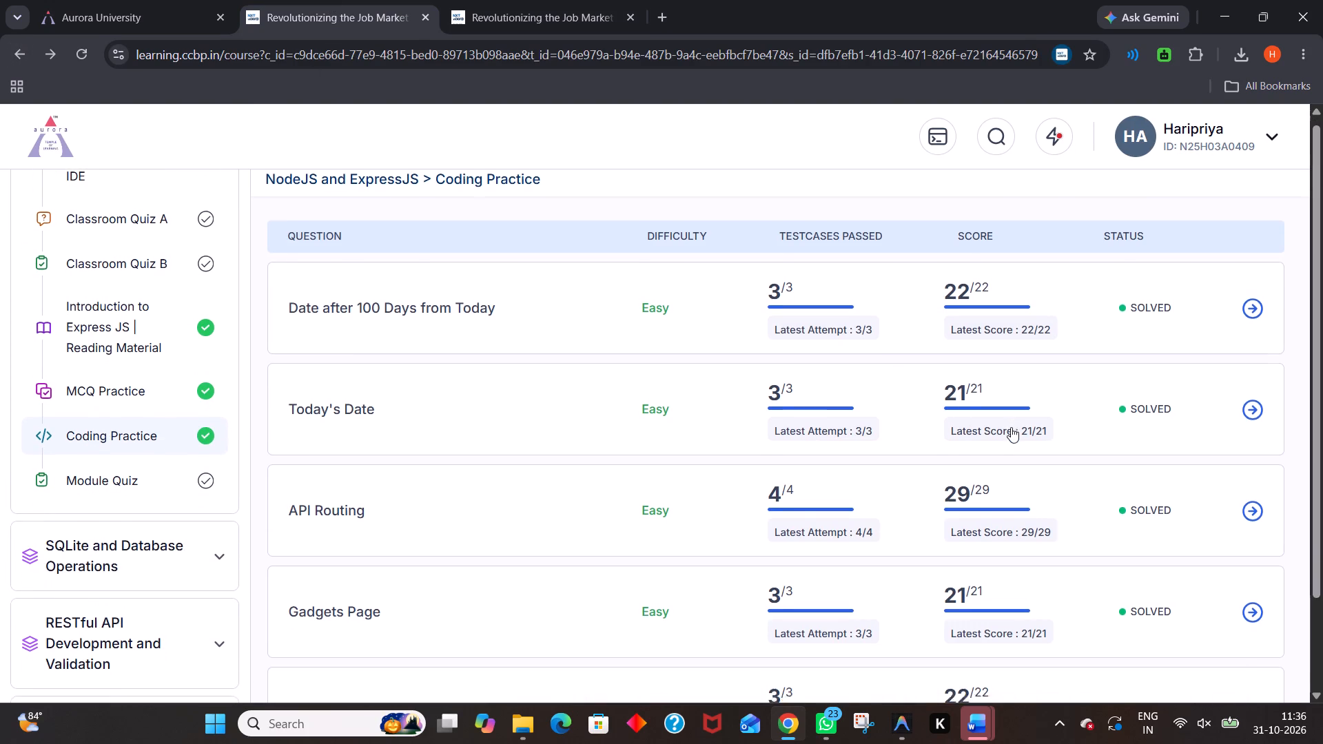
scroll(1011, 427, down, 2)
scroll(1011, 427, up, 1)
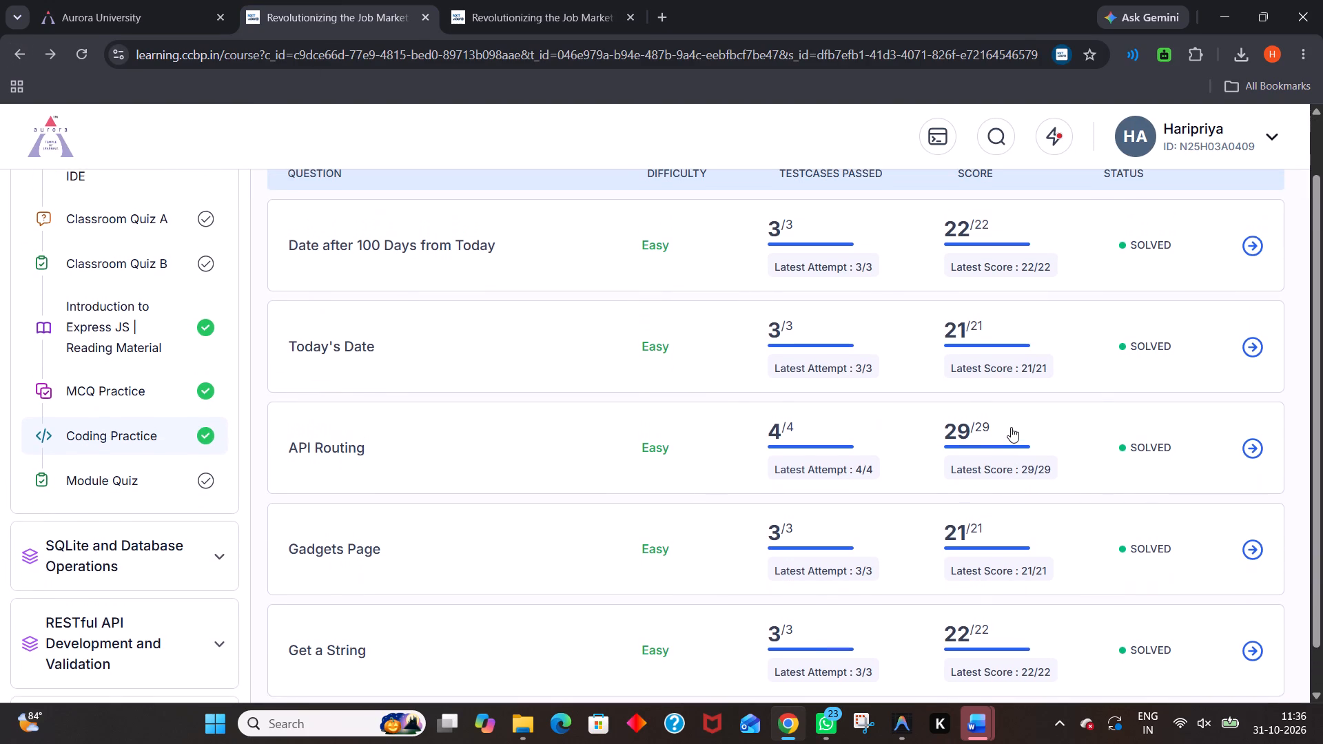
scroll(1011, 427, down, 2)
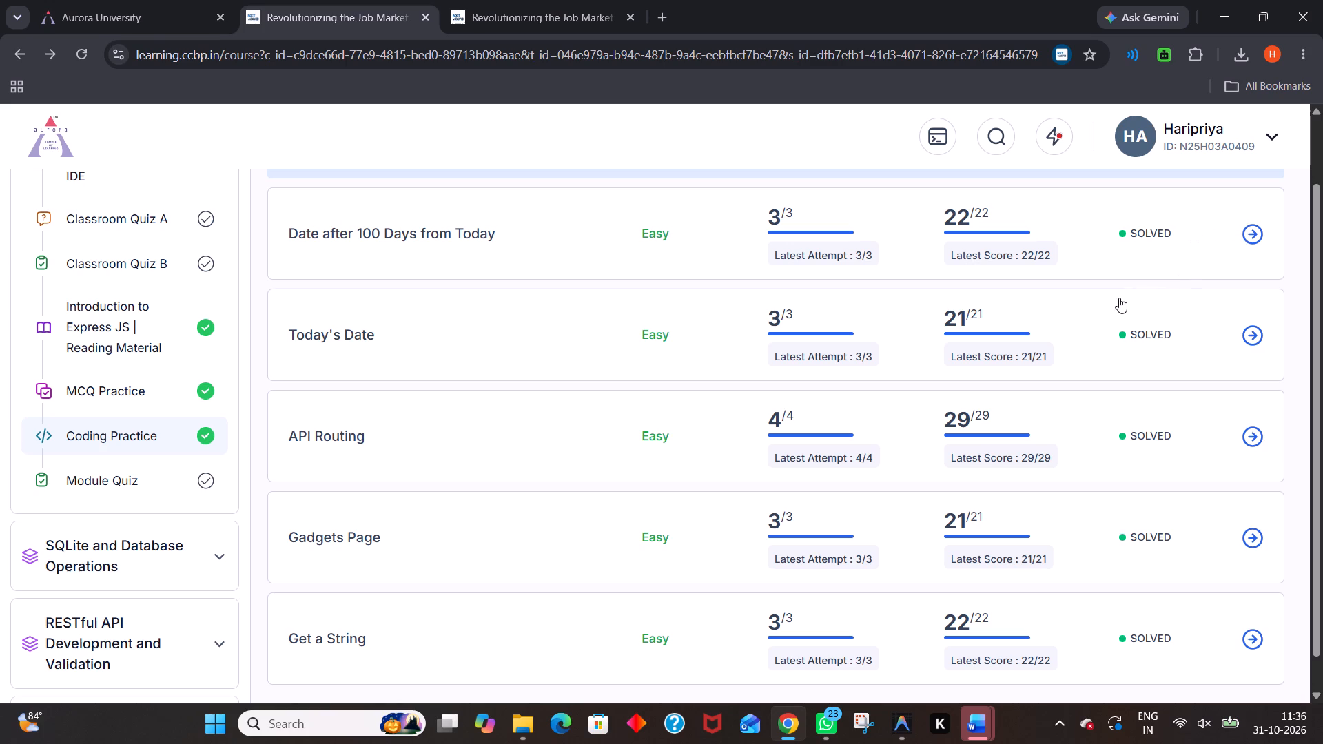
Reopen the Date after 100 Days from Today question and examine its app.js in the code preview.
click(1247, 237)
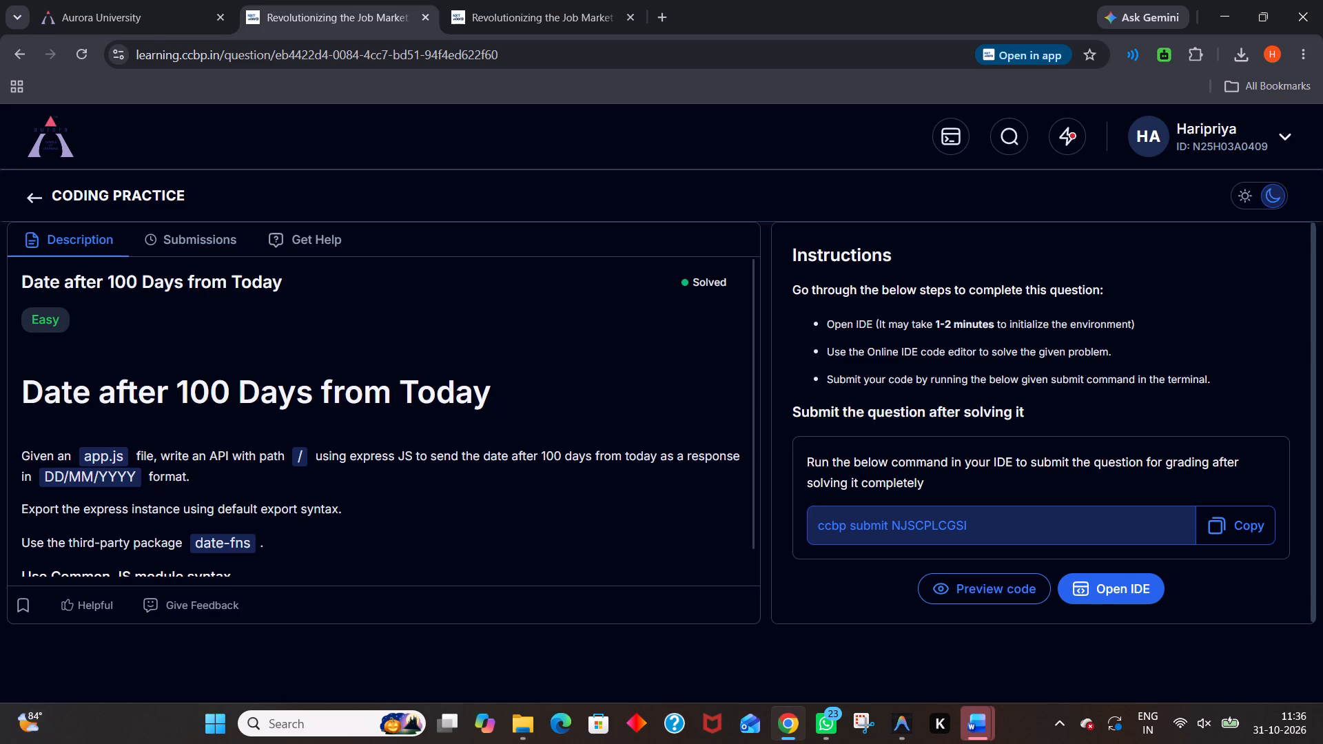
click(991, 590)
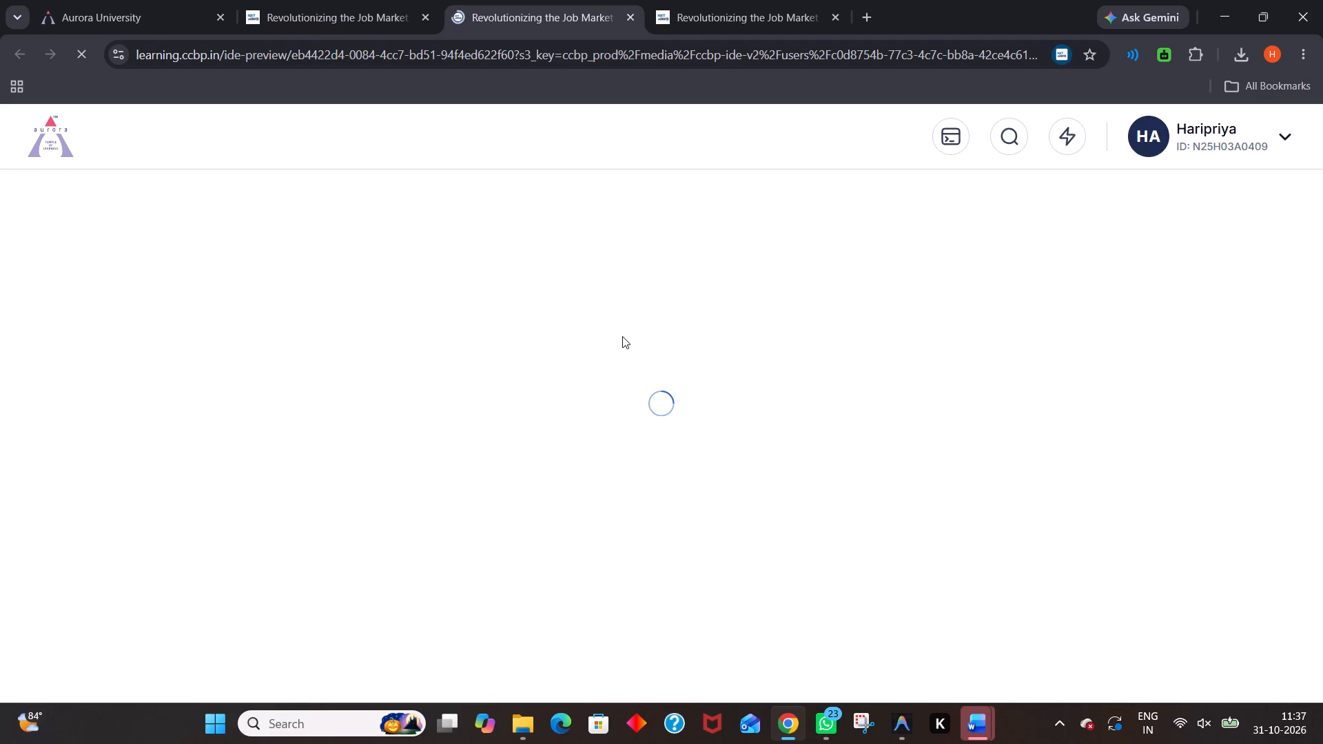
scroll(622, 336, down, 1)
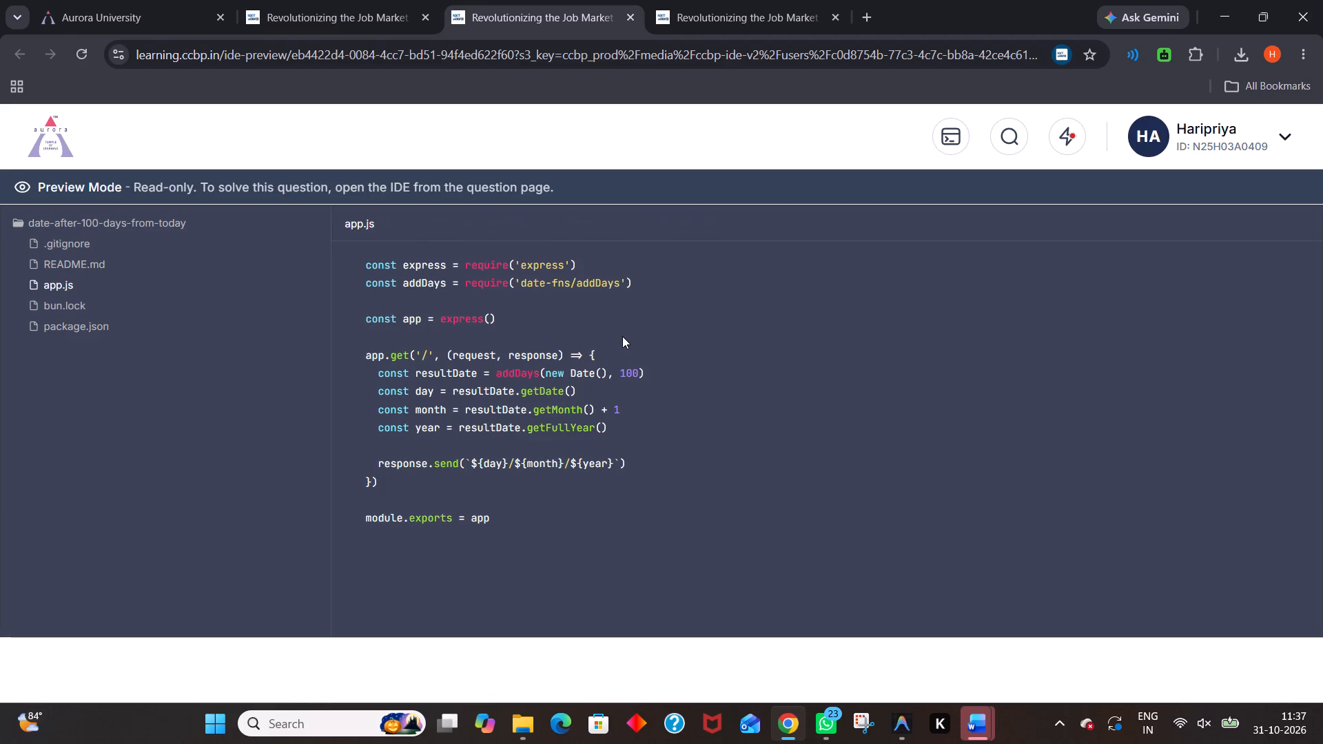
scroll(622, 336, down, 2)
scroll(622, 336, up, 2)
Go back from the question to the NodeJS and ExpressJS coding practice list and review the questions again.
click(396, 0)
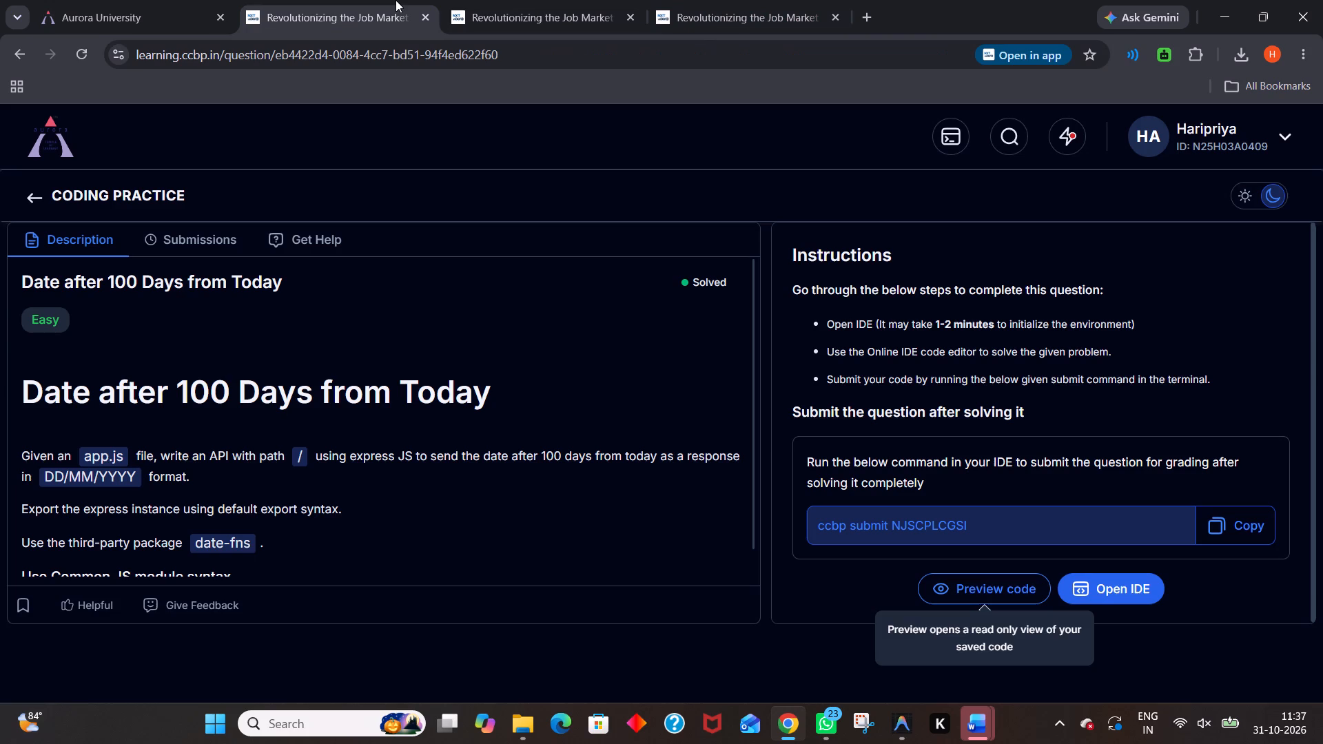
click(27, 191)
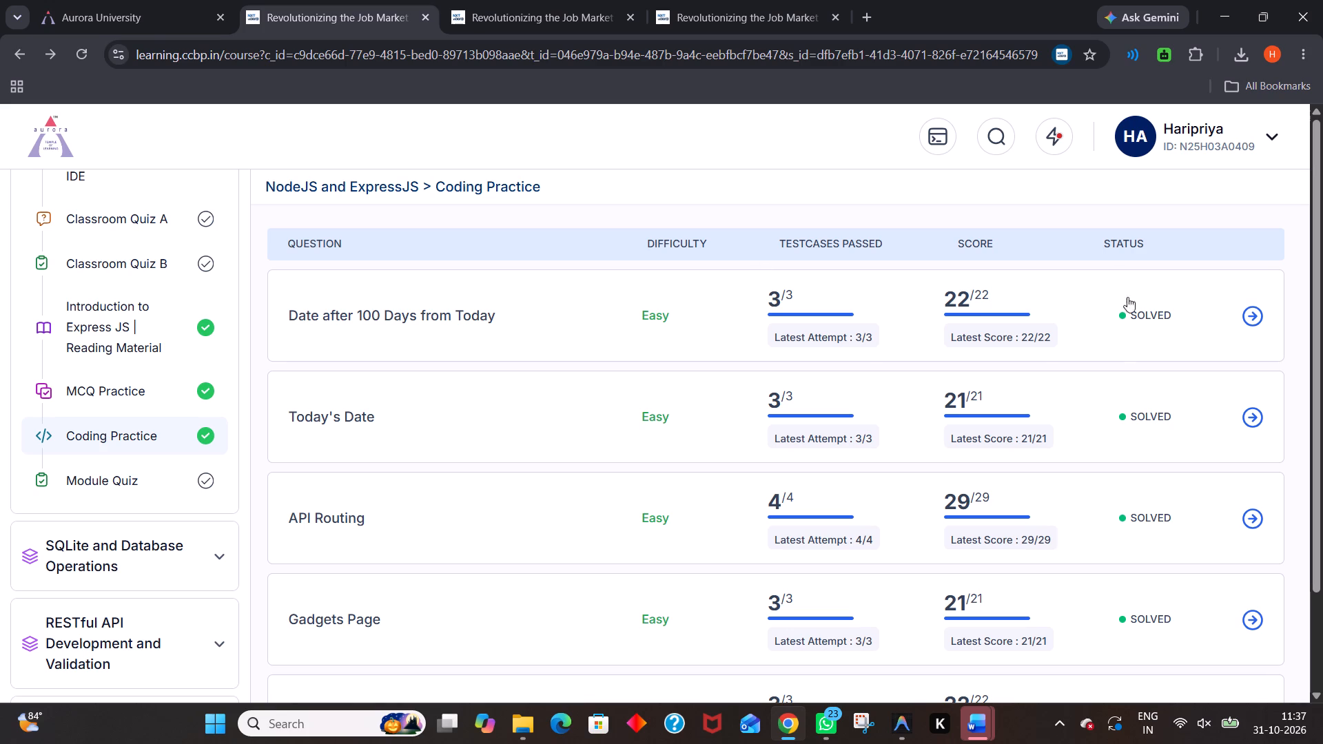
scroll(1121, 338, down, 4)
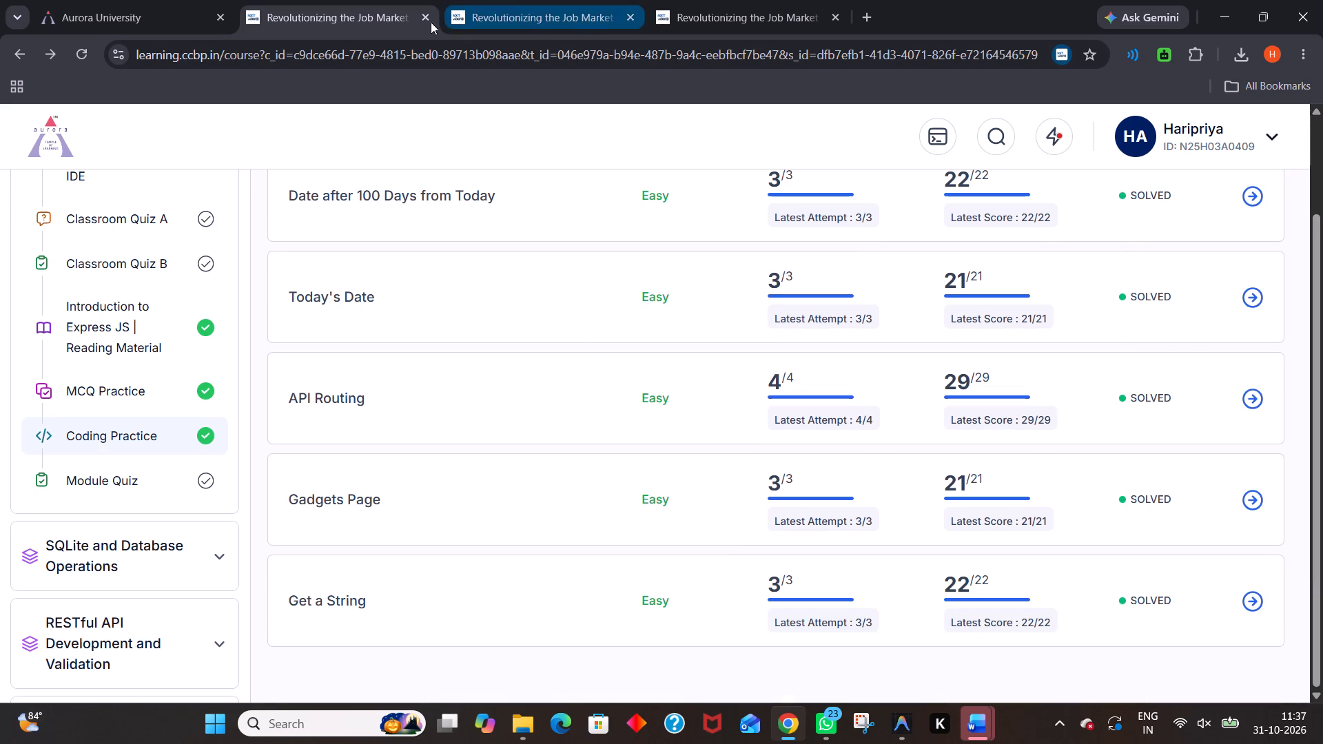
scroll(629, 493, up, 1)
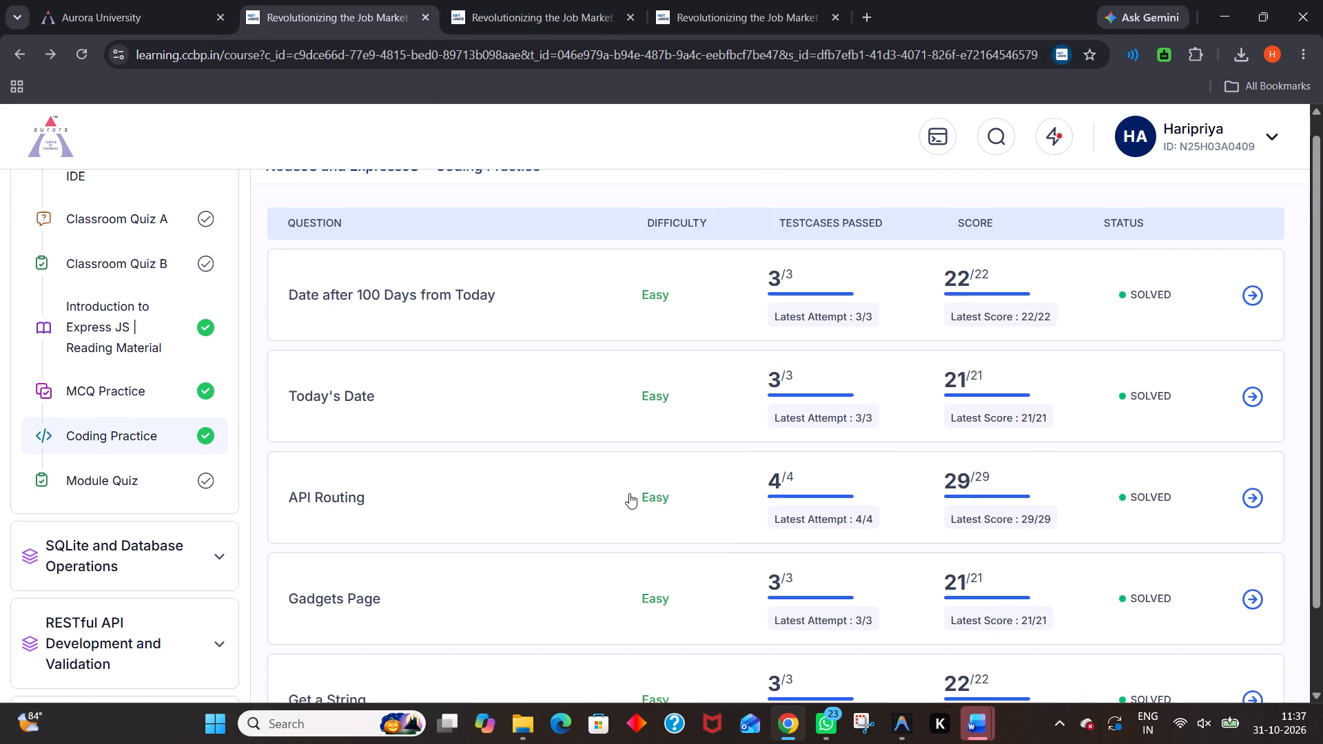
scroll(629, 493, up, 1)
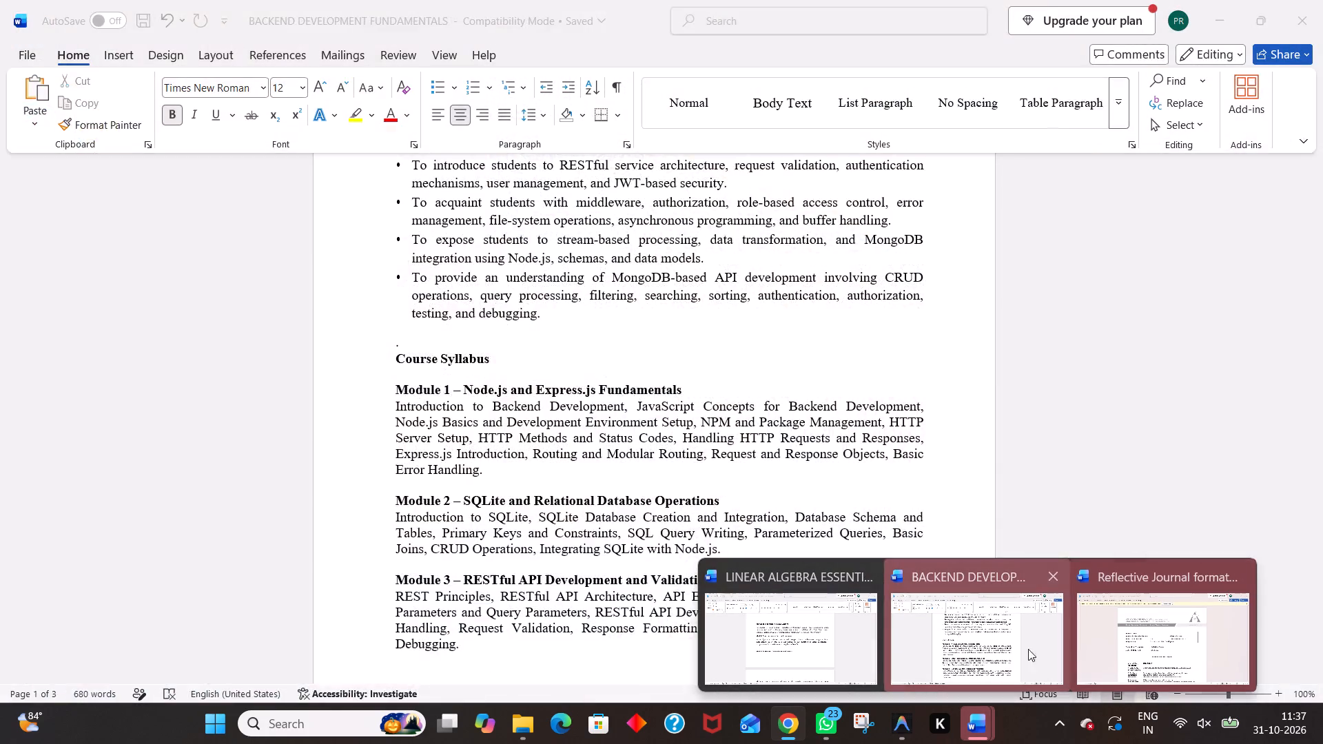
Switch to the Reflective Journal format document in Word and enter the student's name in the Student Name cell.
click(1104, 646)
click(679, 85)
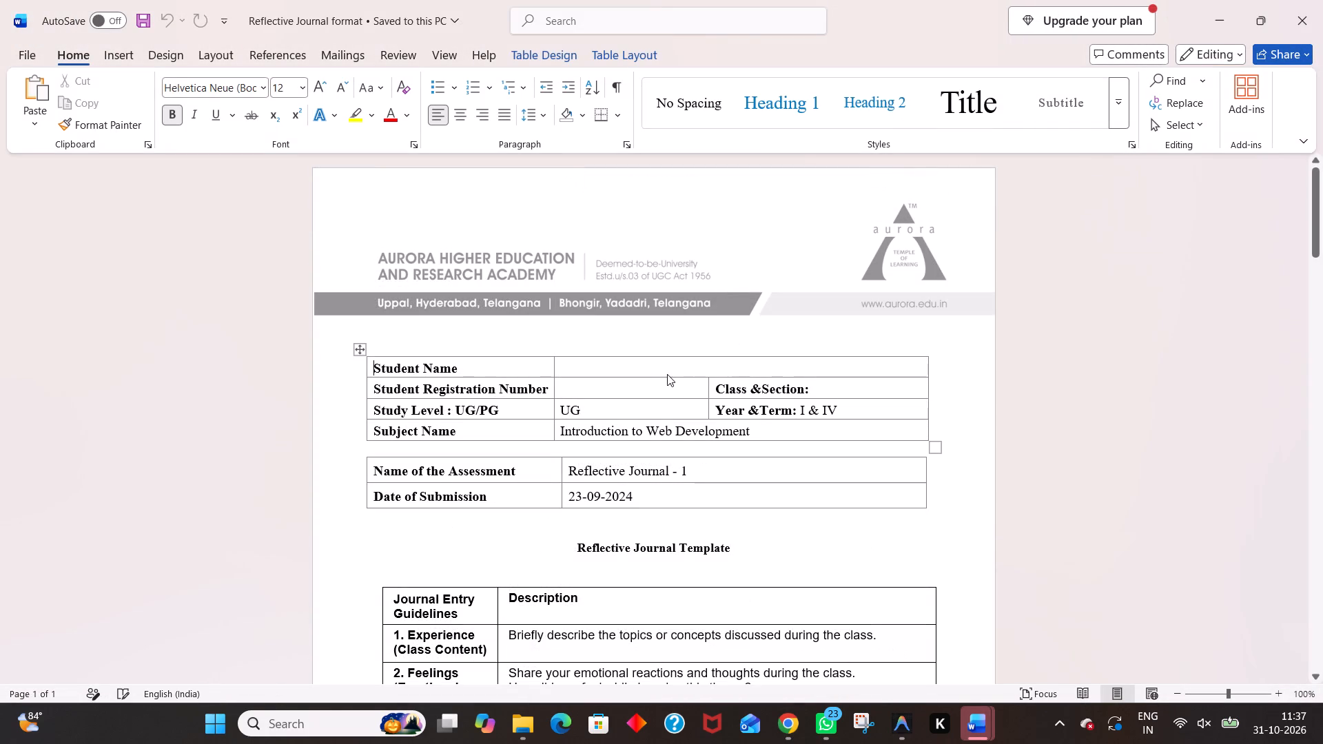
click(664, 368)
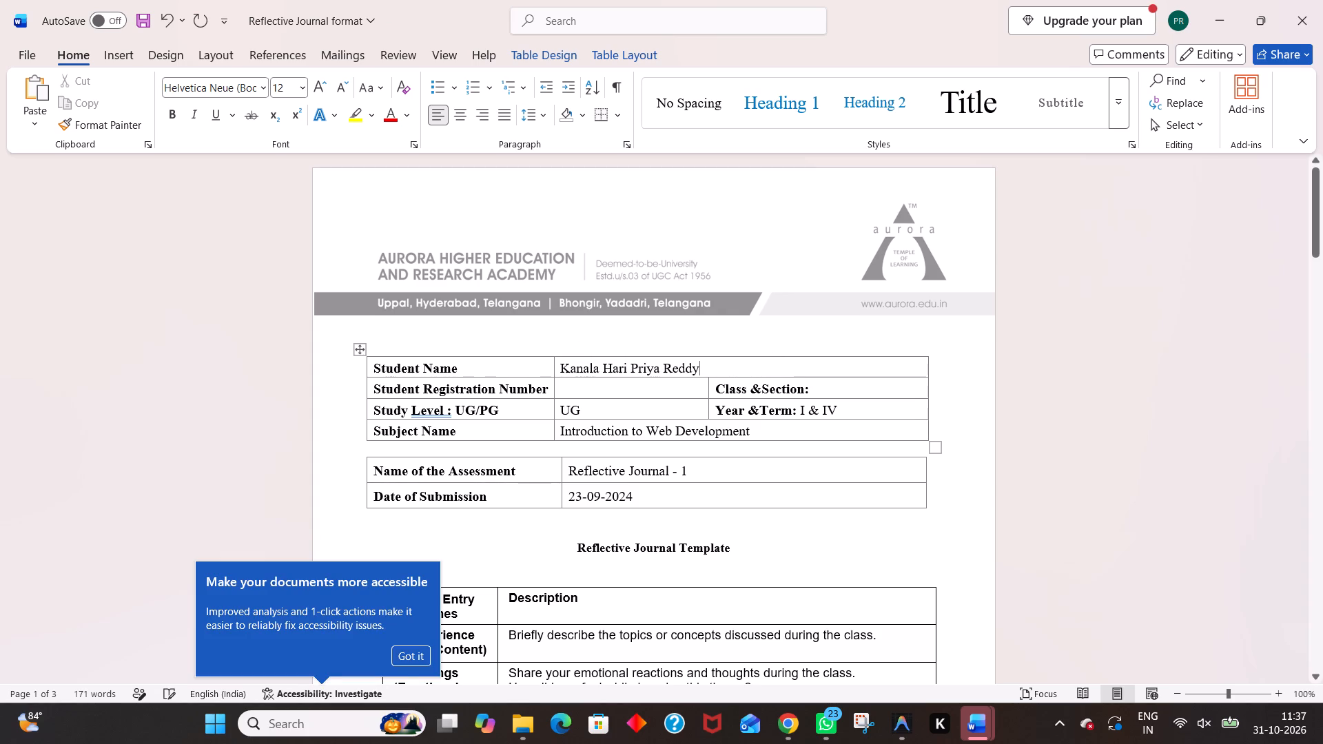
Enter the student's registration number in the empty Student Registration Number cell.
click(629, 398)
click(586, 389)
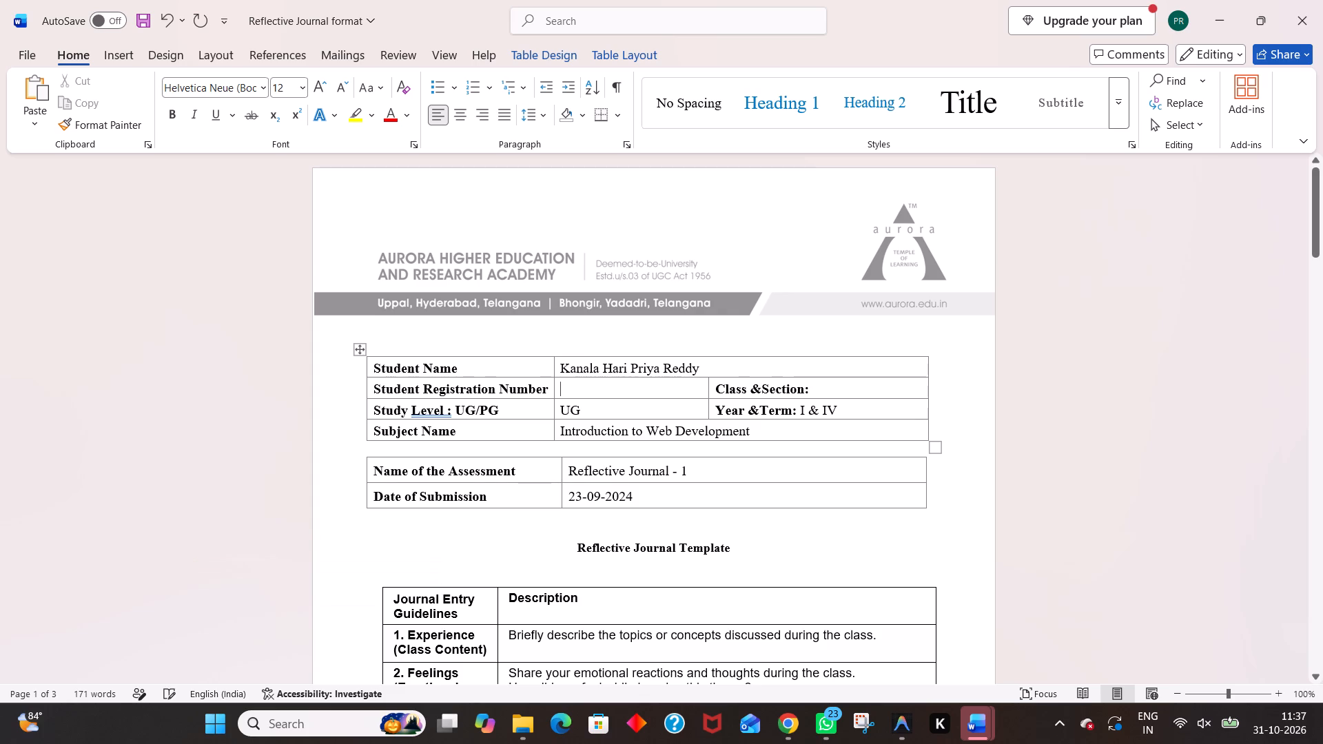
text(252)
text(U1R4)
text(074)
Fill in Class & Section in the student details table as AIAGAI&311.
click(833, 387)
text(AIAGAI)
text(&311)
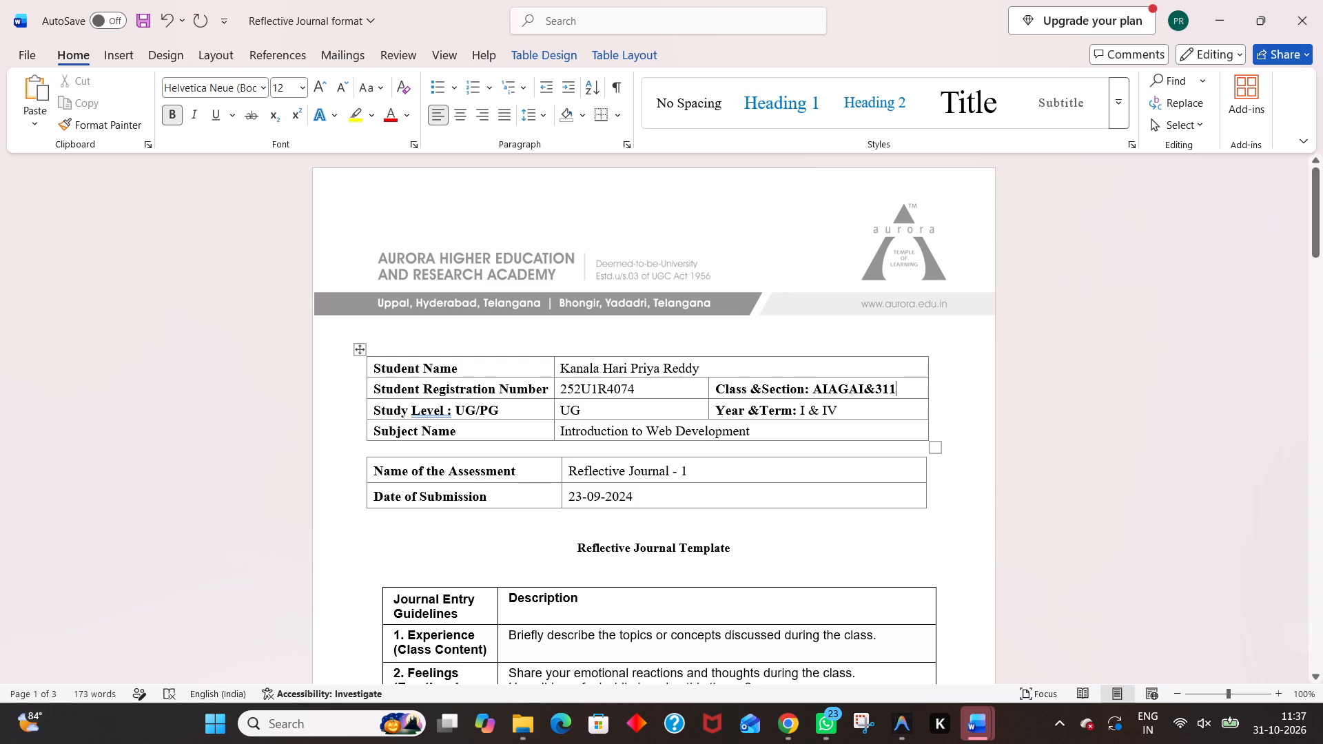
Change the Year & Term entry in the student details table to II & I.
click(845, 414)
key(BackSpace)
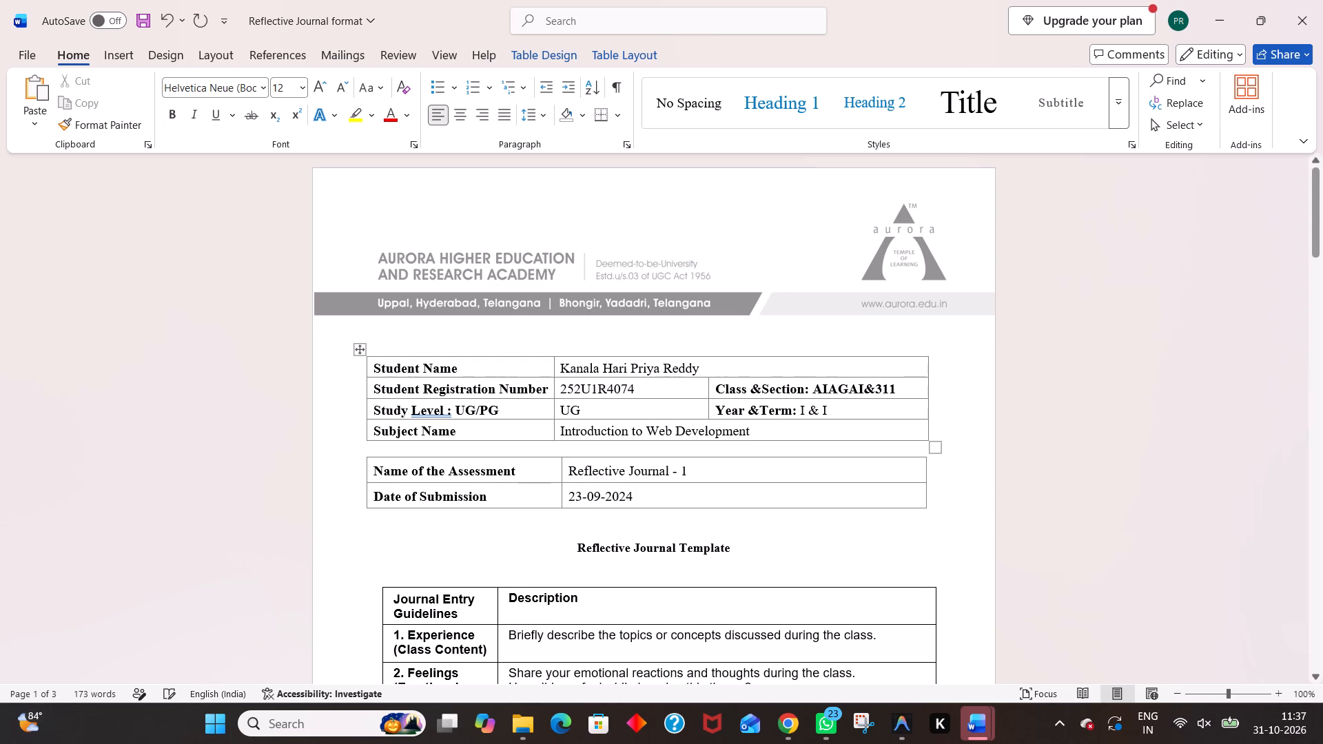
drag(832, 409, 822, 409)
key(ctrl+c)
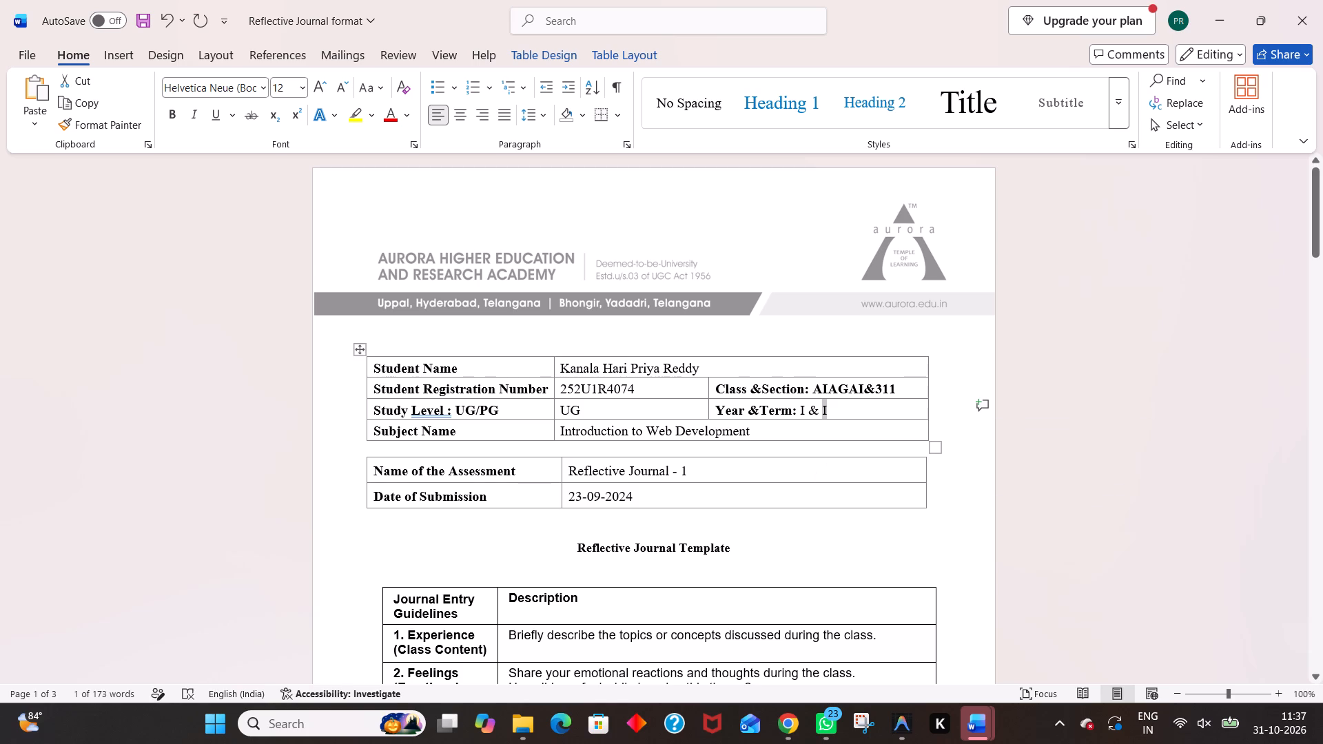
click(807, 410)
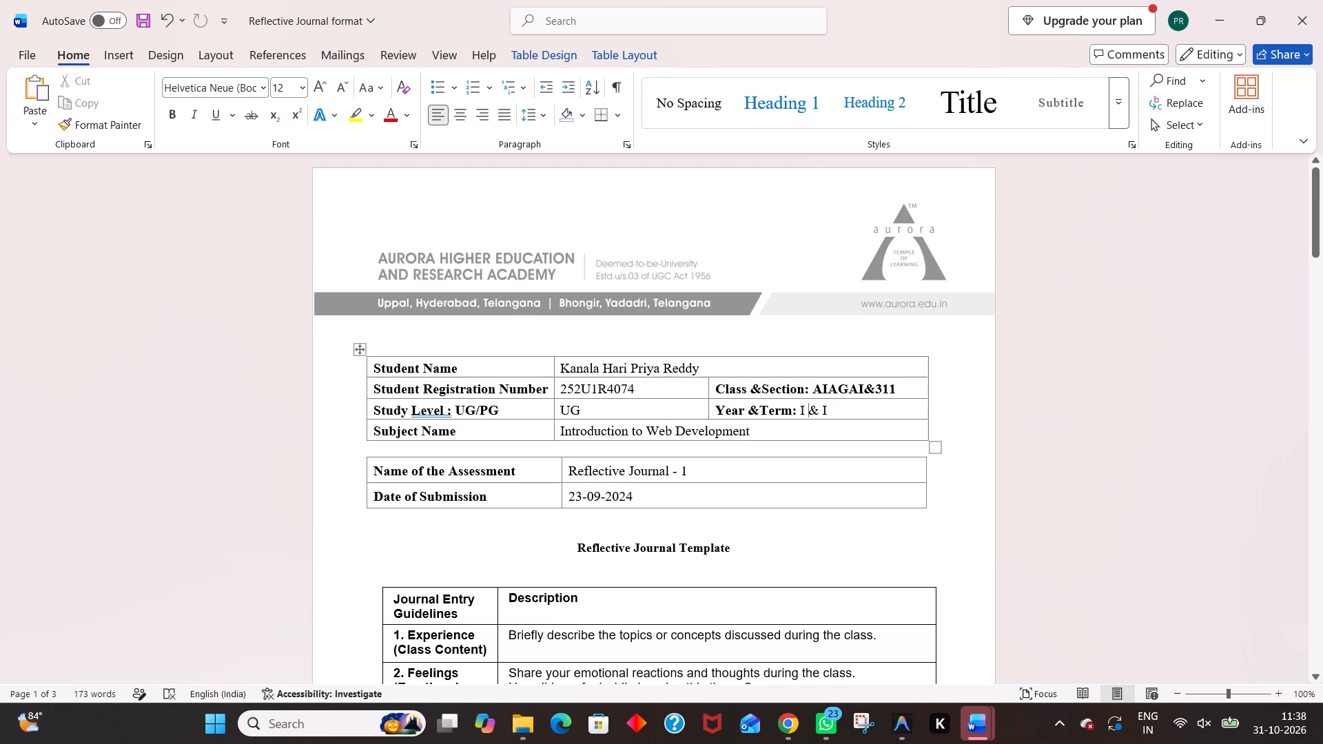
key(ctrl+v)
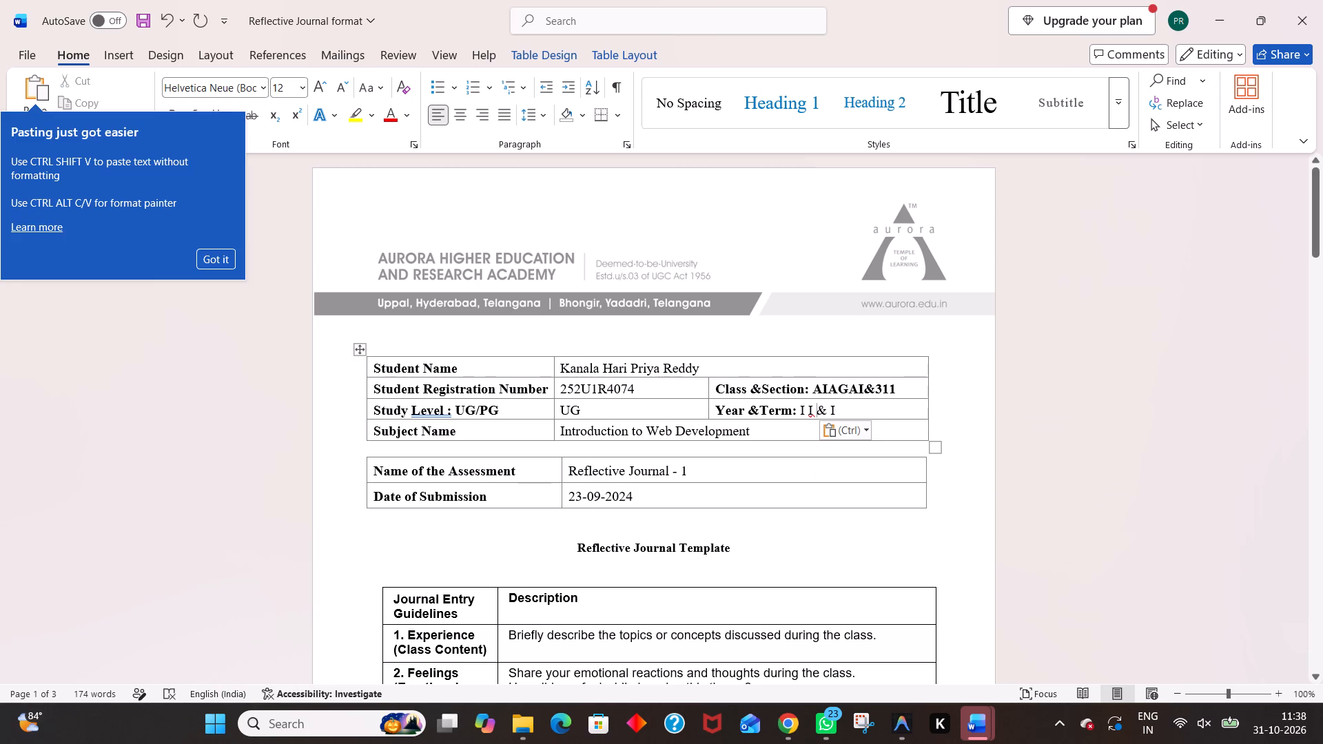
click(806, 409)
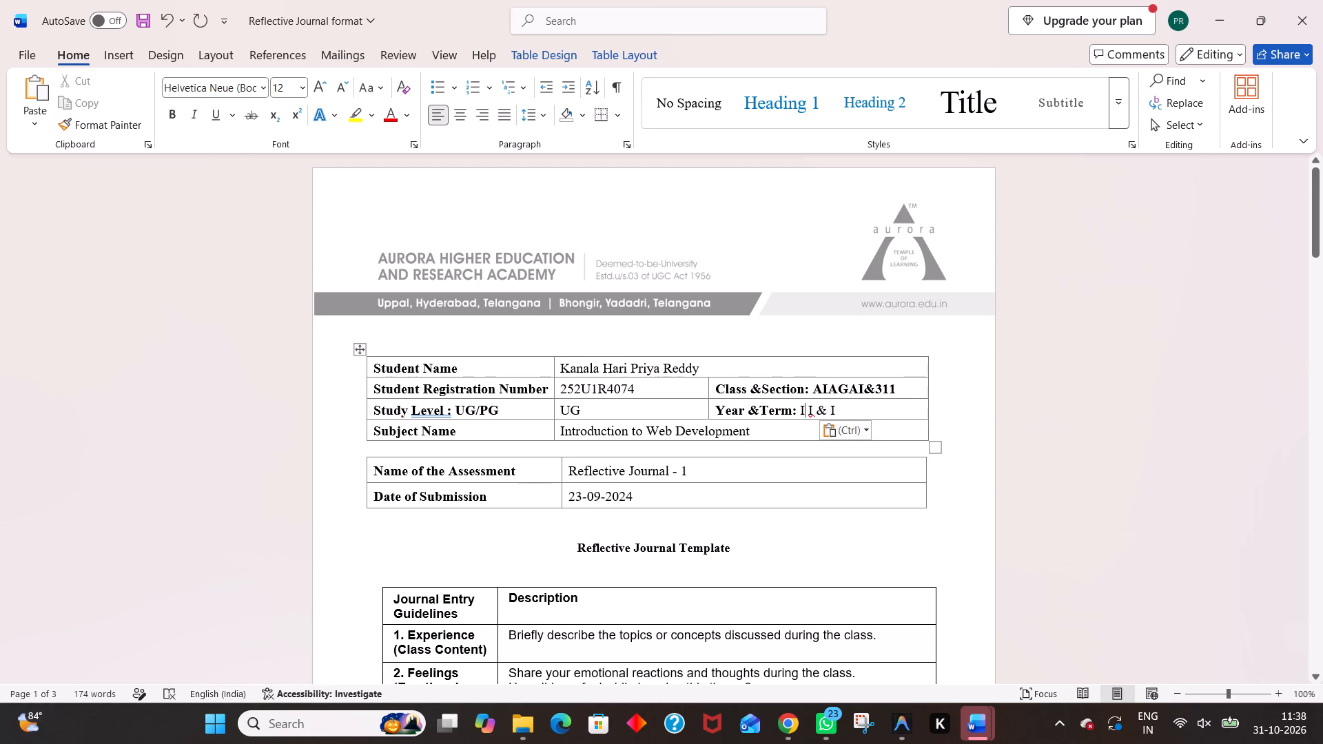
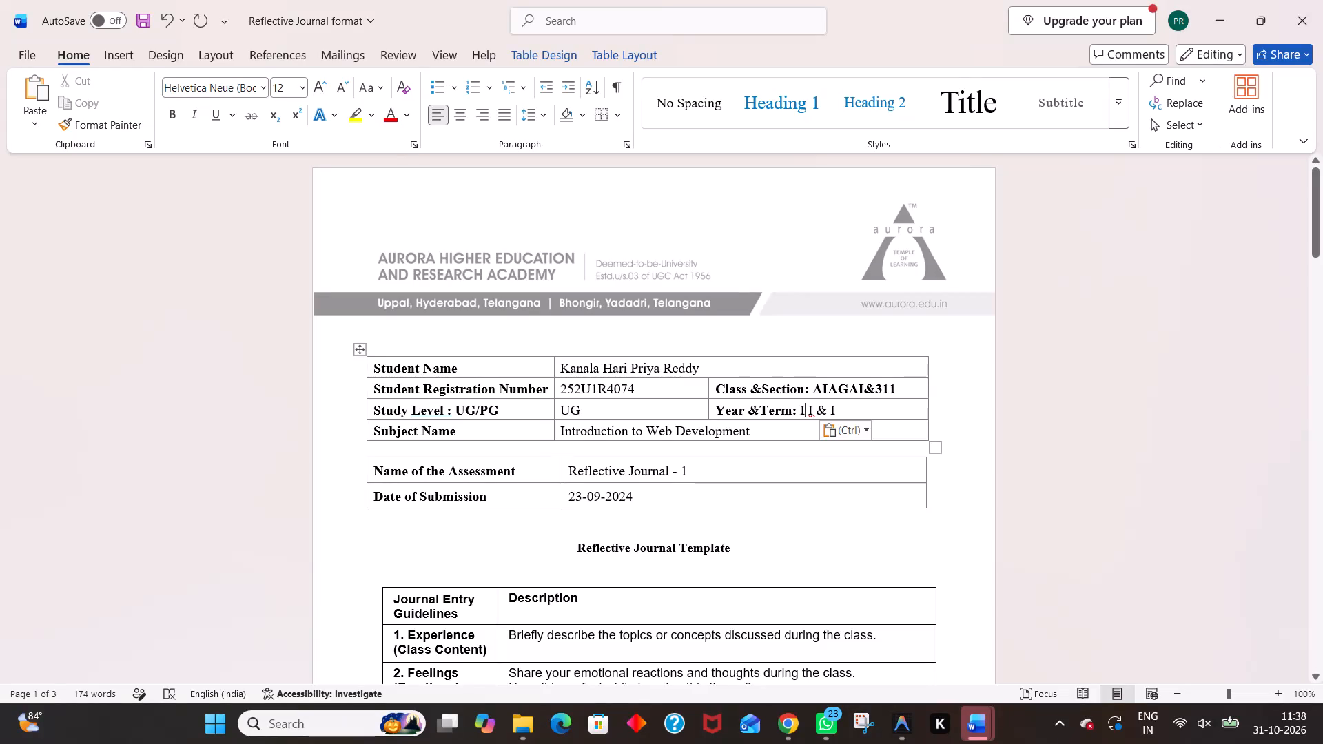
Remove the extra space between the two I characters of II in the Year & Term entry.
click(810, 413)
key(BackSpace)
Clear the text Introduction to Web Development from the Subject Name cell in the student details table.
scroll(767, 442, down, 1)
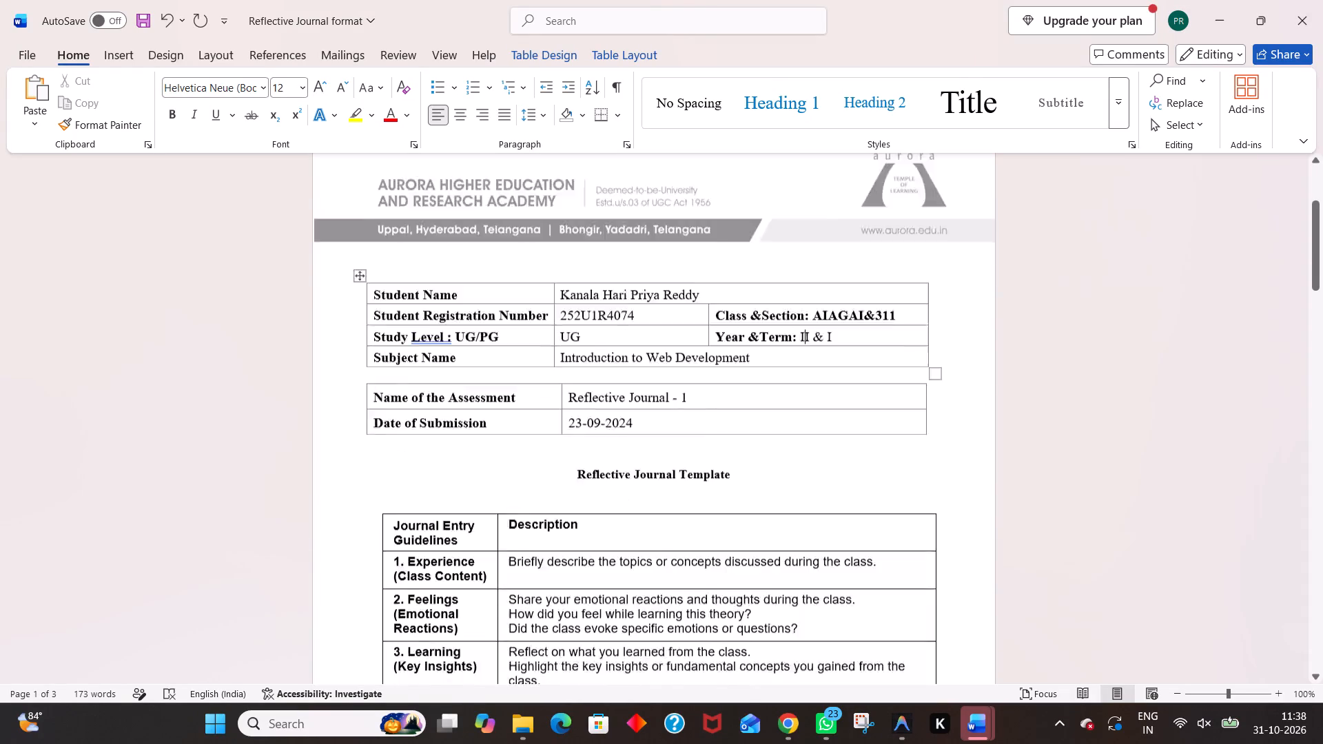
scroll(767, 442, down, 1)
click(779, 231)
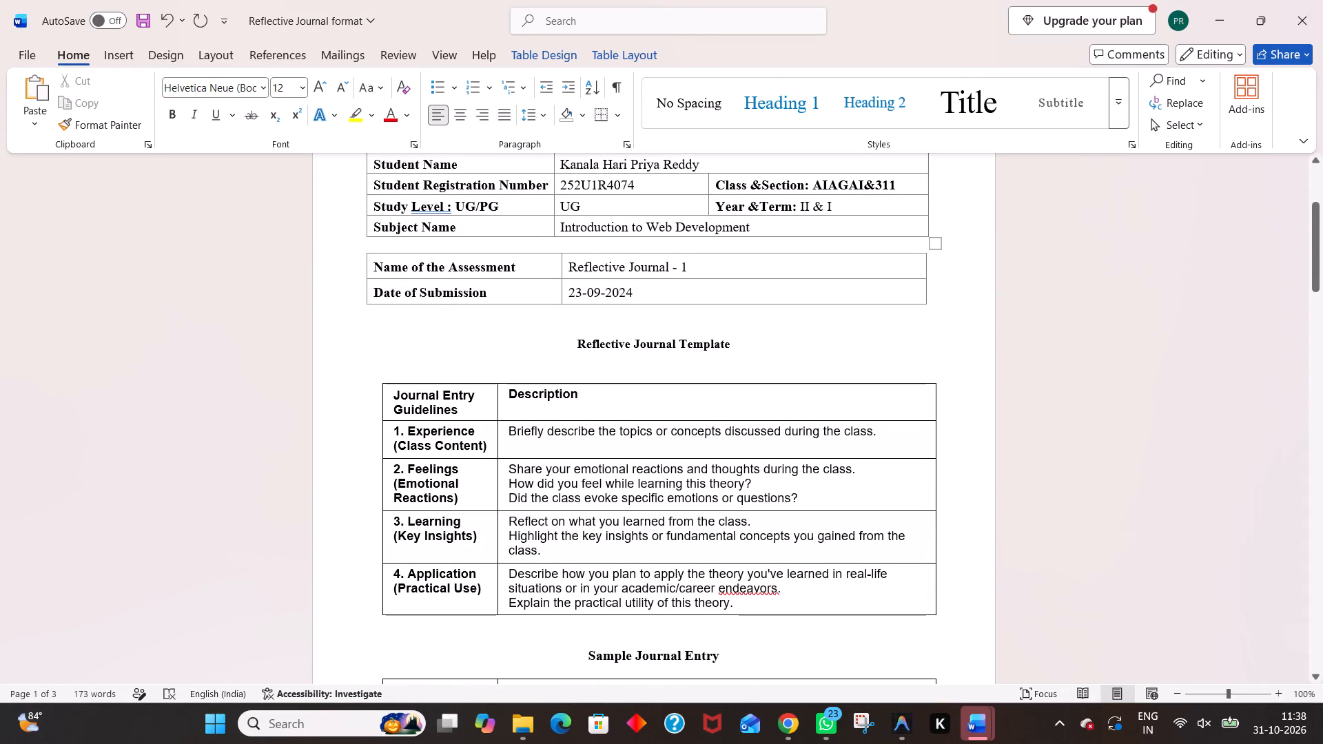
key(ctrl+a)
click(779, 231)
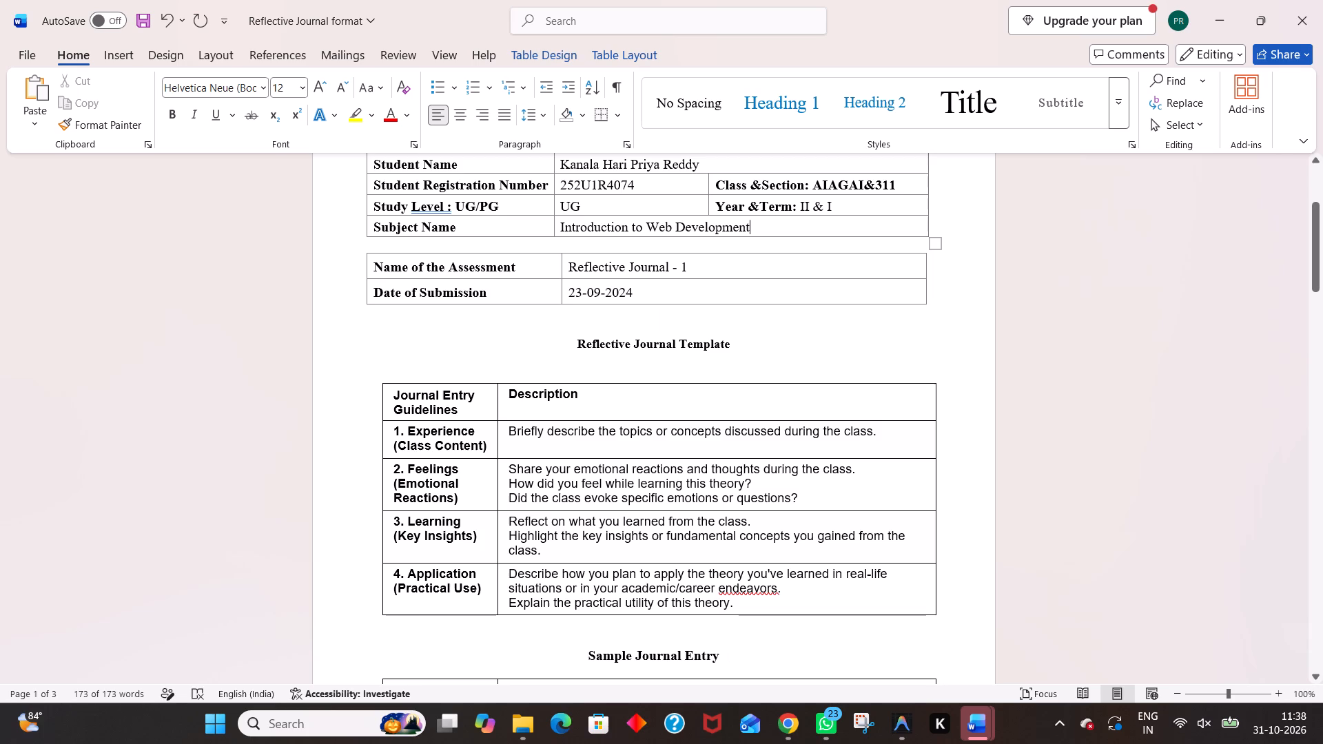
drag(773, 228, 577, 228)
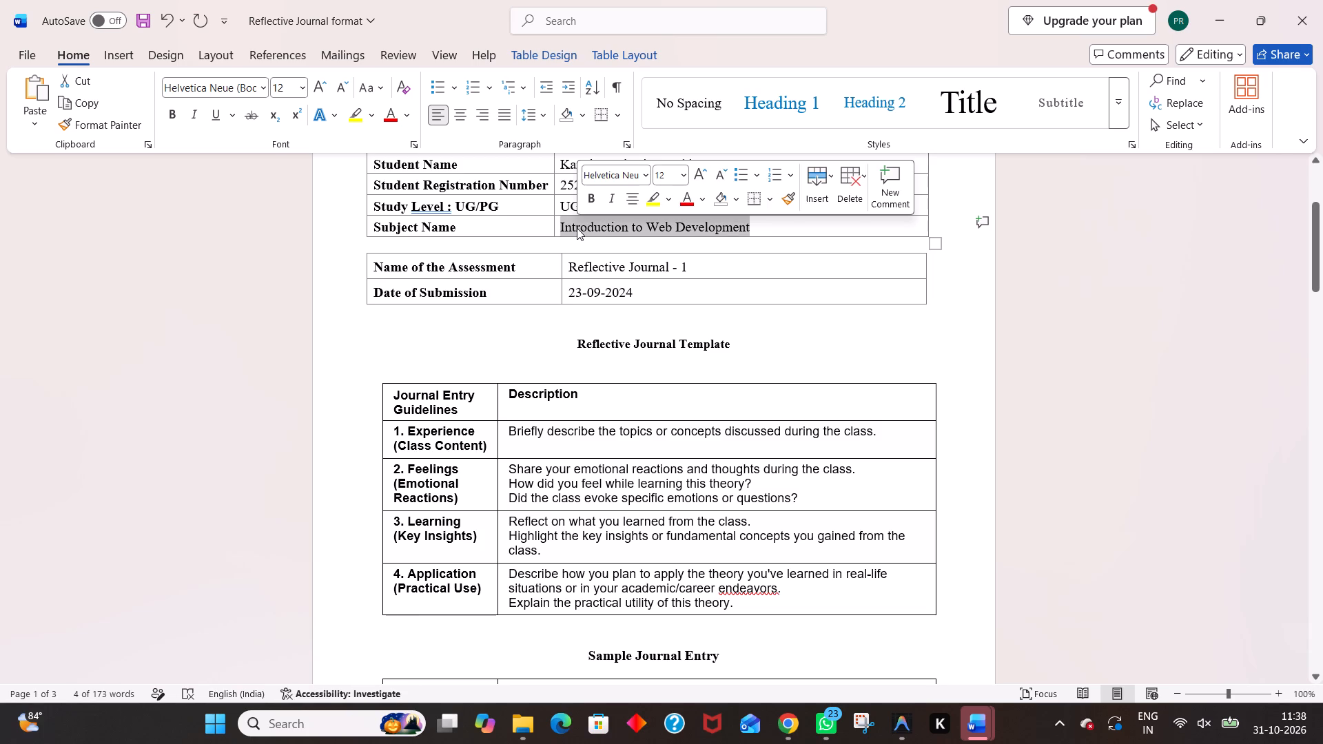
key(BackSpace)
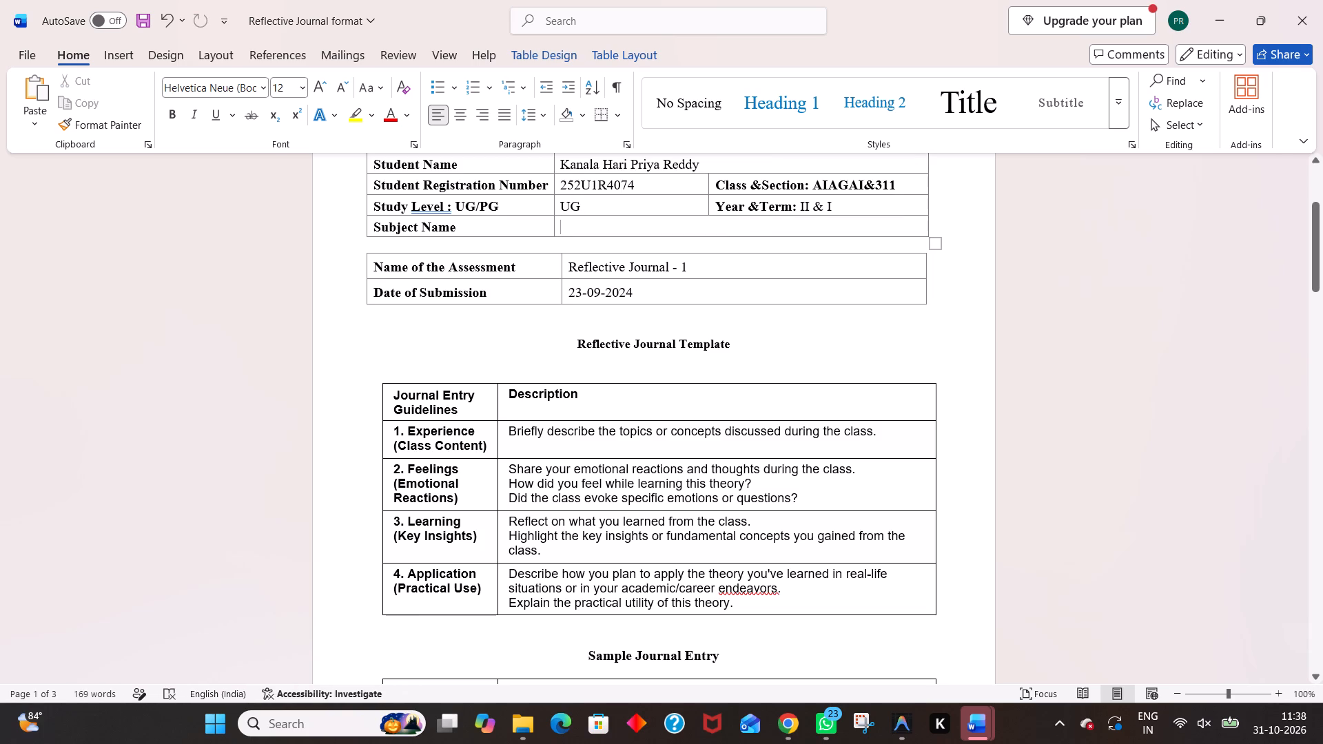
Switch to the File Explorer window showing the Home folder and recent documents.
click(498, 648)
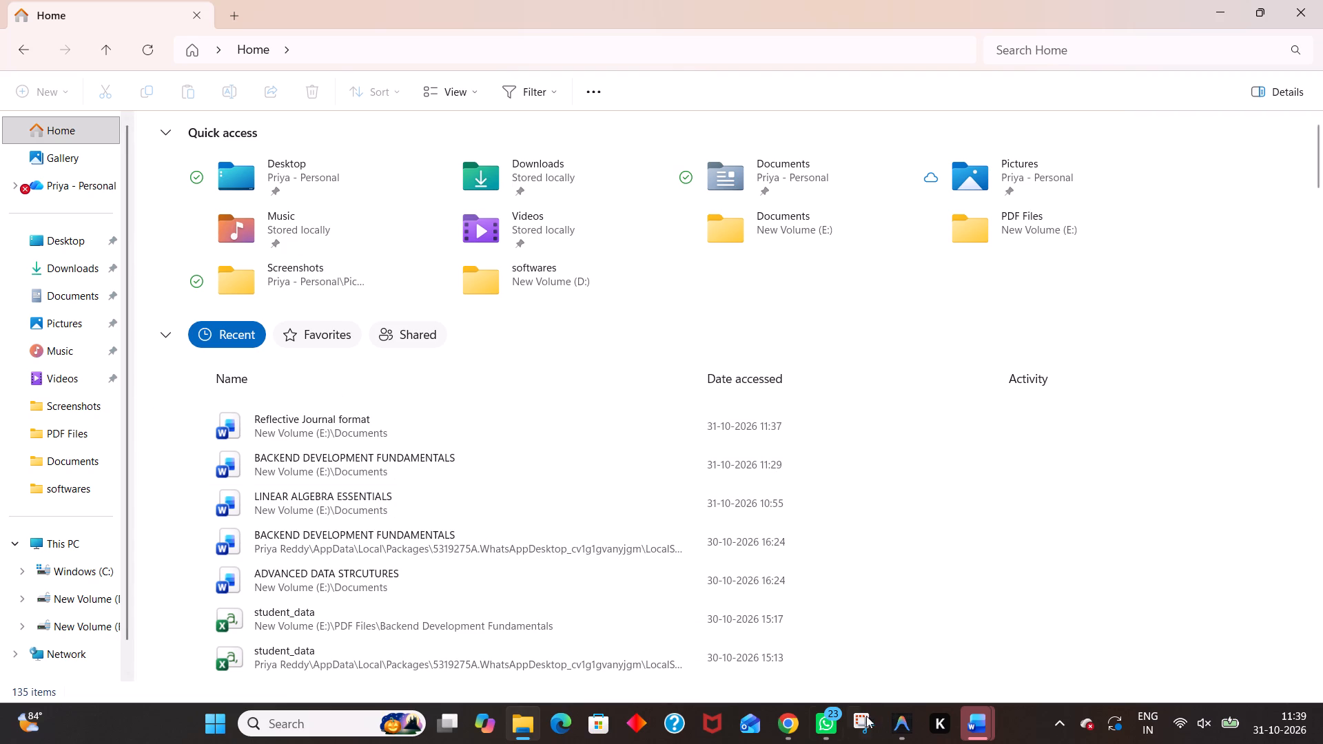
Return to the Reflective Journal format document and enter Backend in the empty Subject Name cell of the student details table.
click(1126, 637)
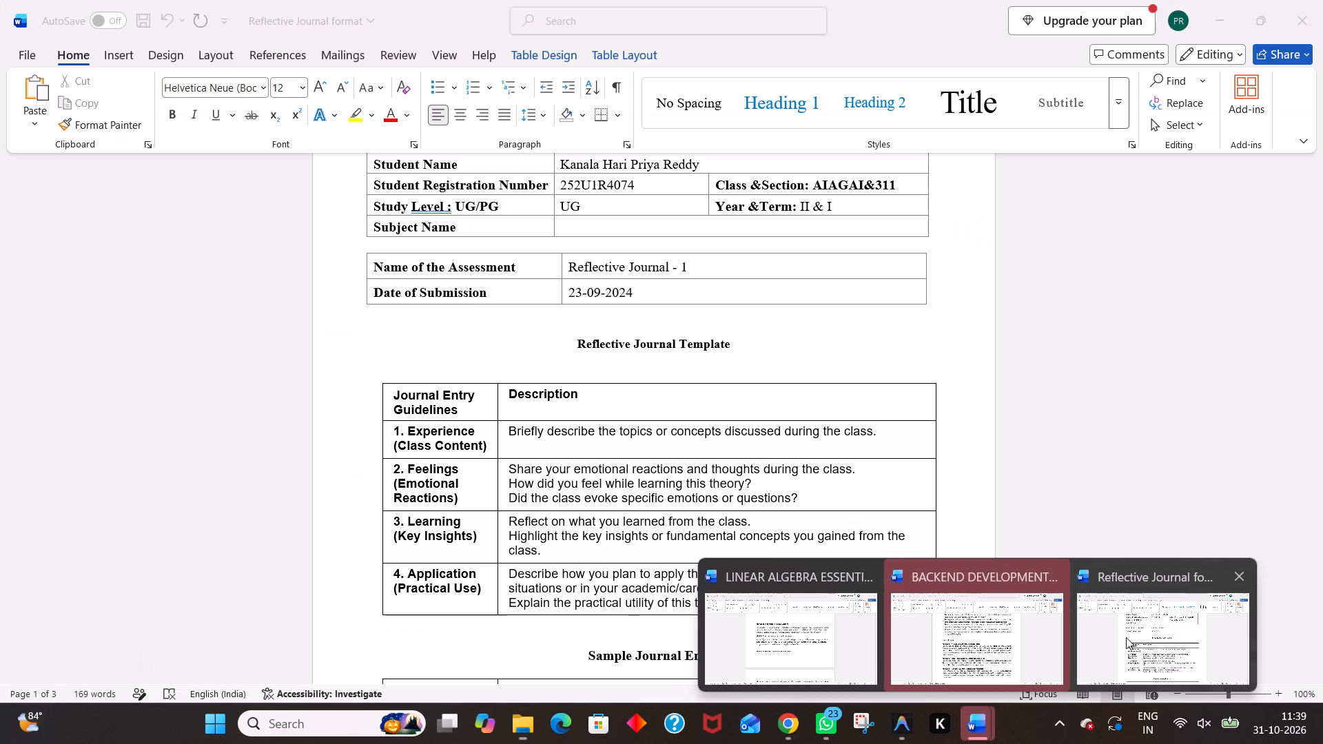
click(659, 235)
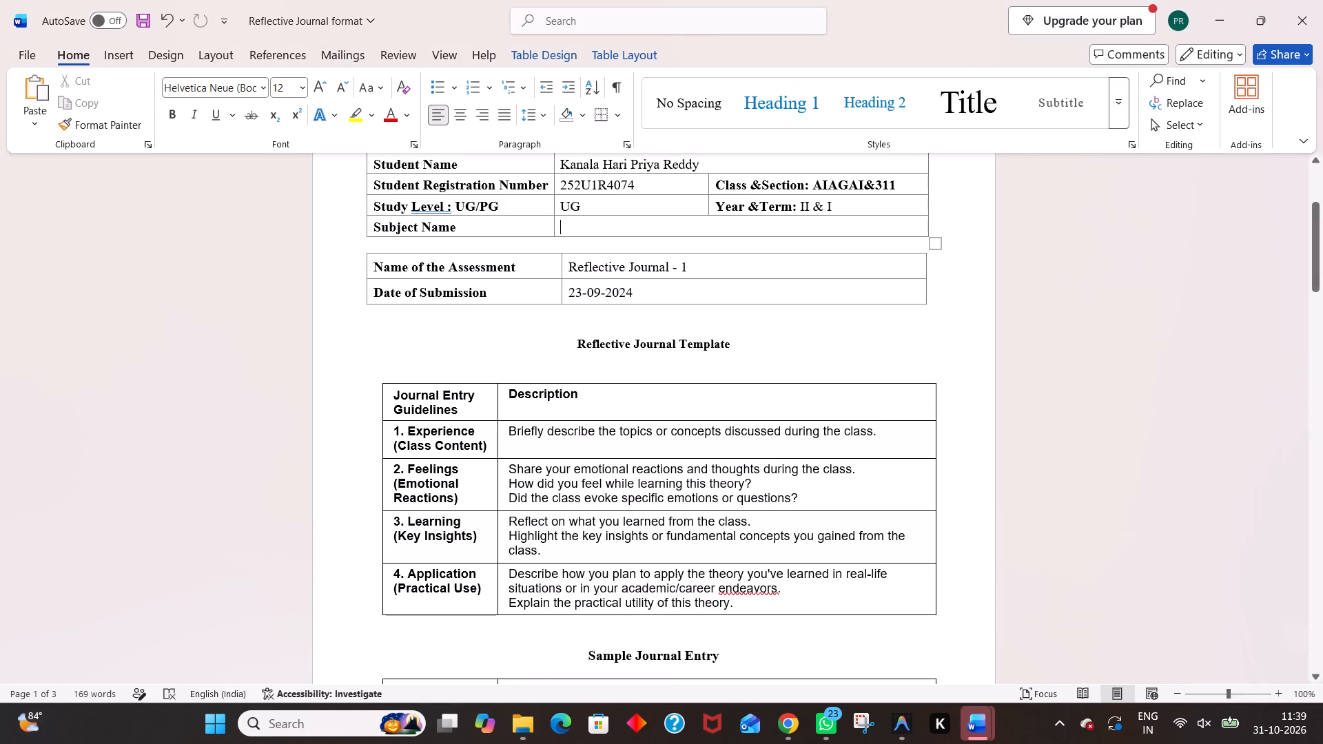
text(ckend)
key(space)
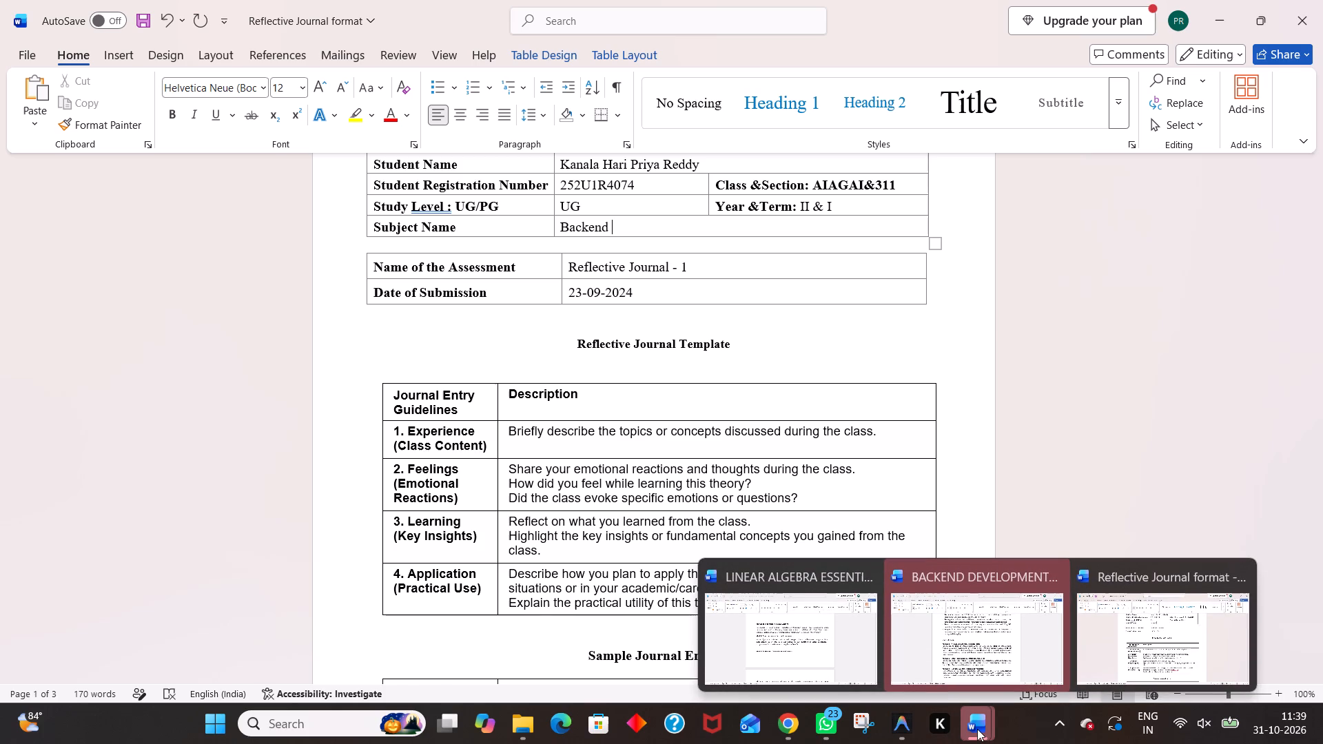
Switch to the BACKEND DEVELOPMENT FUNDAMENTALS document and check the course title at the top of its first page.
click(976, 643)
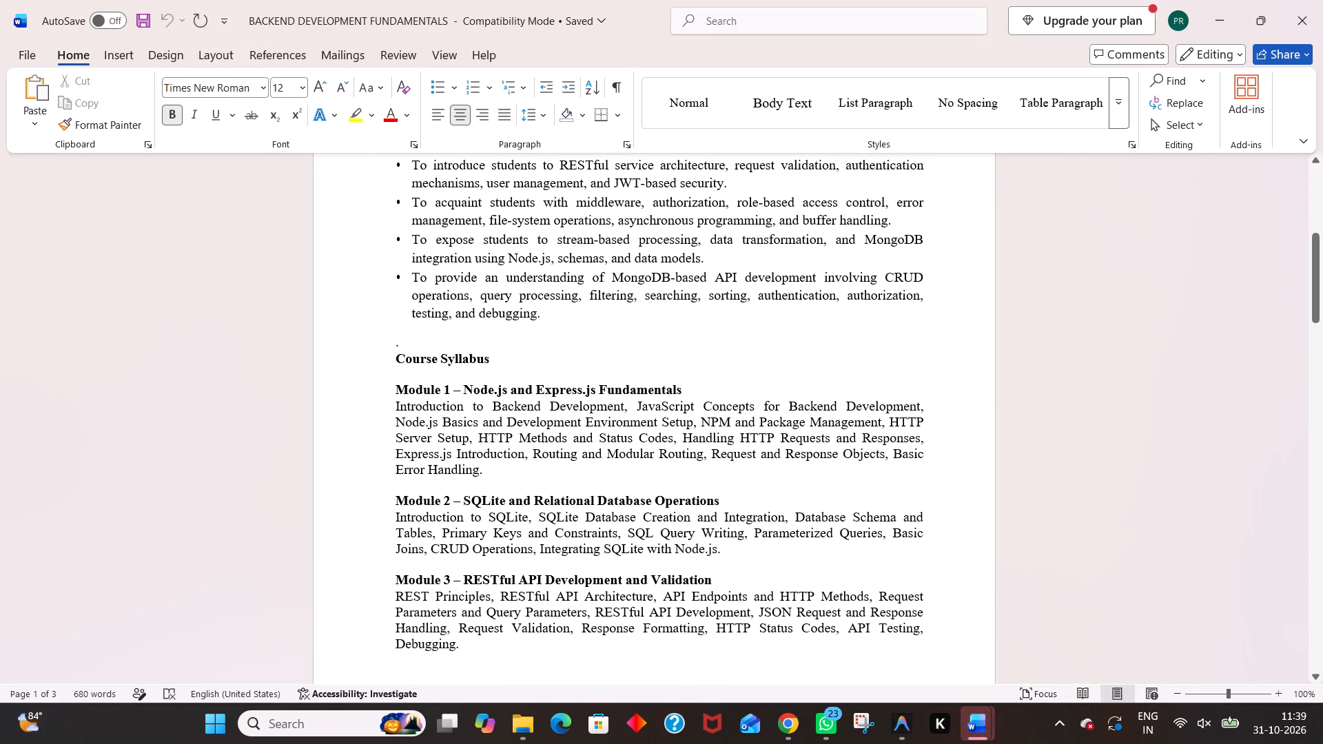
scroll(849, 512, up, 2)
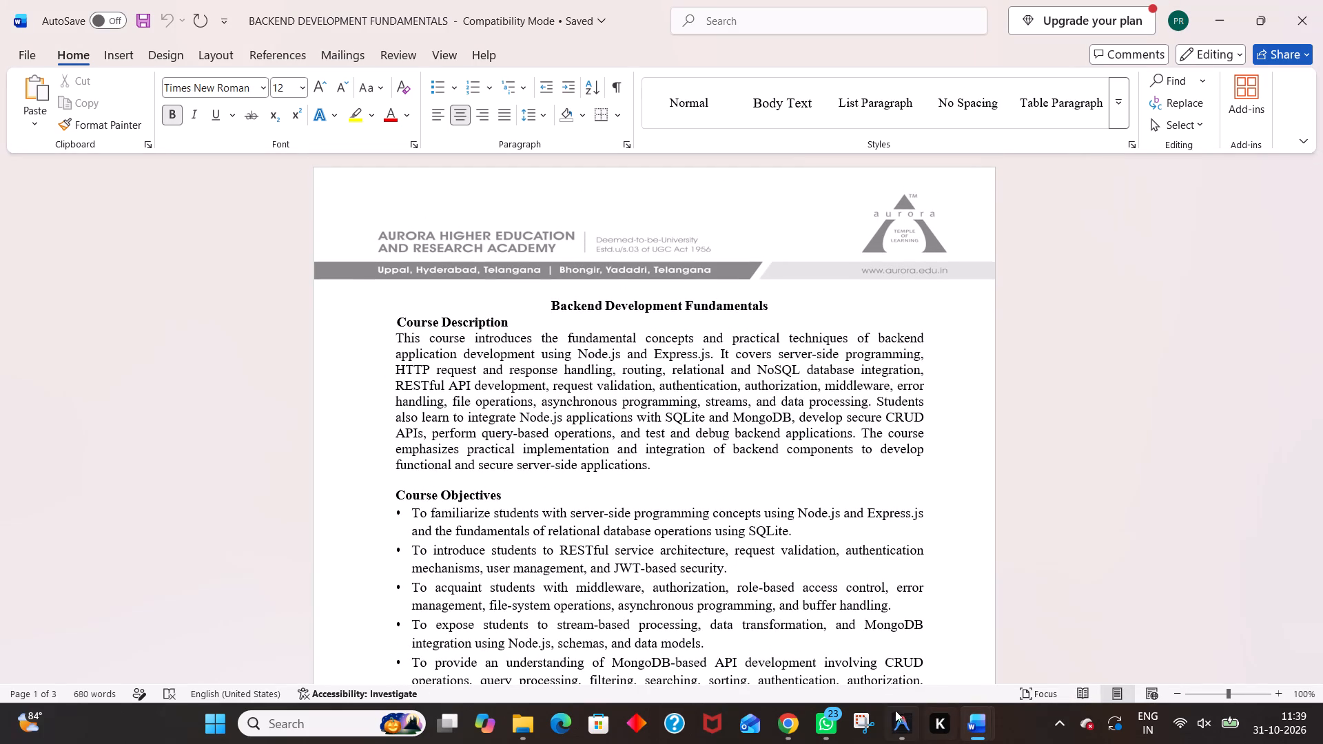
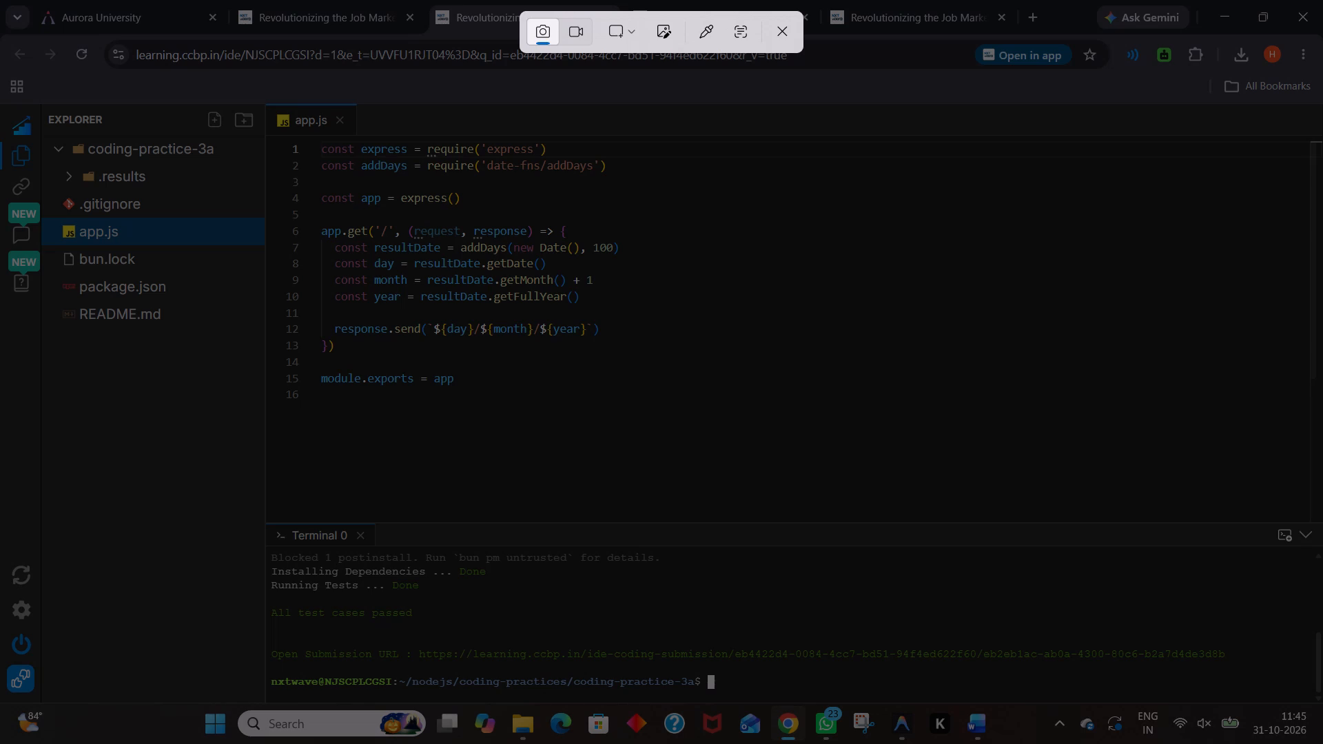
drag(1, 39, 985, 743)
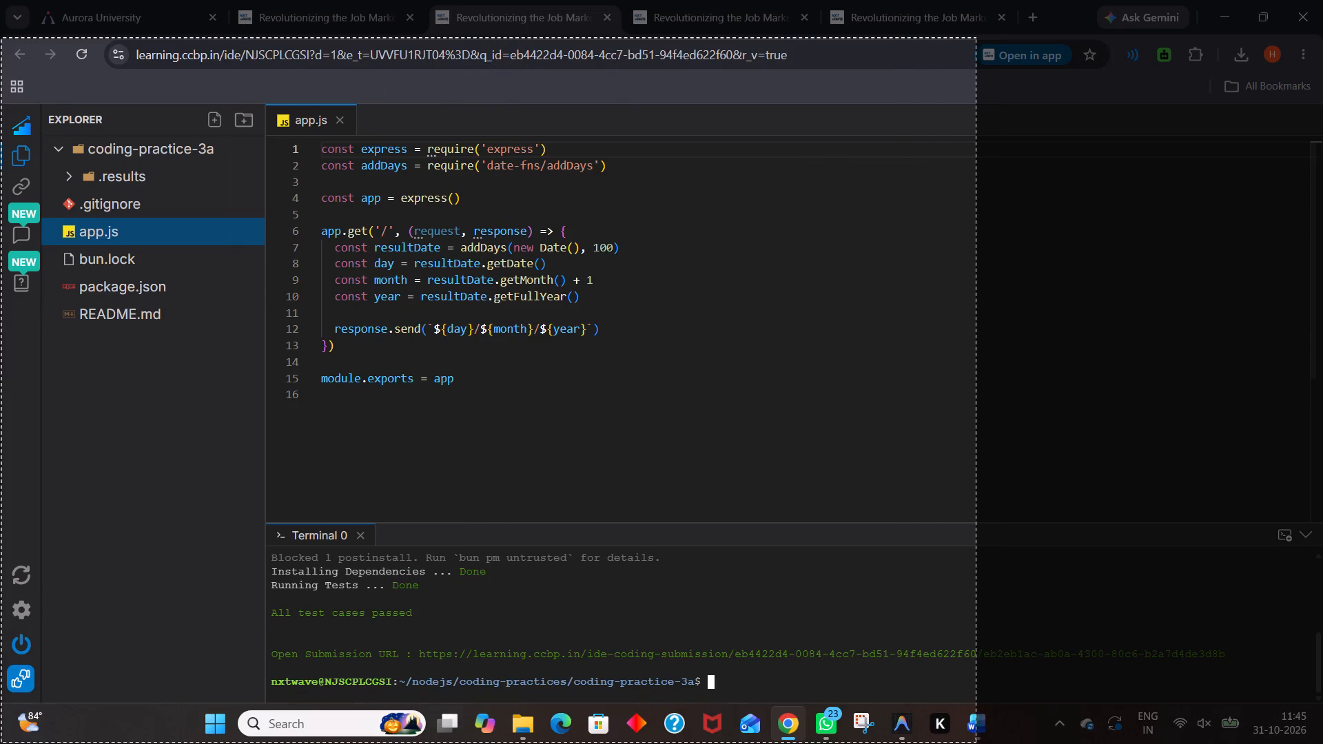
drag(985, 743, 1296, 739)
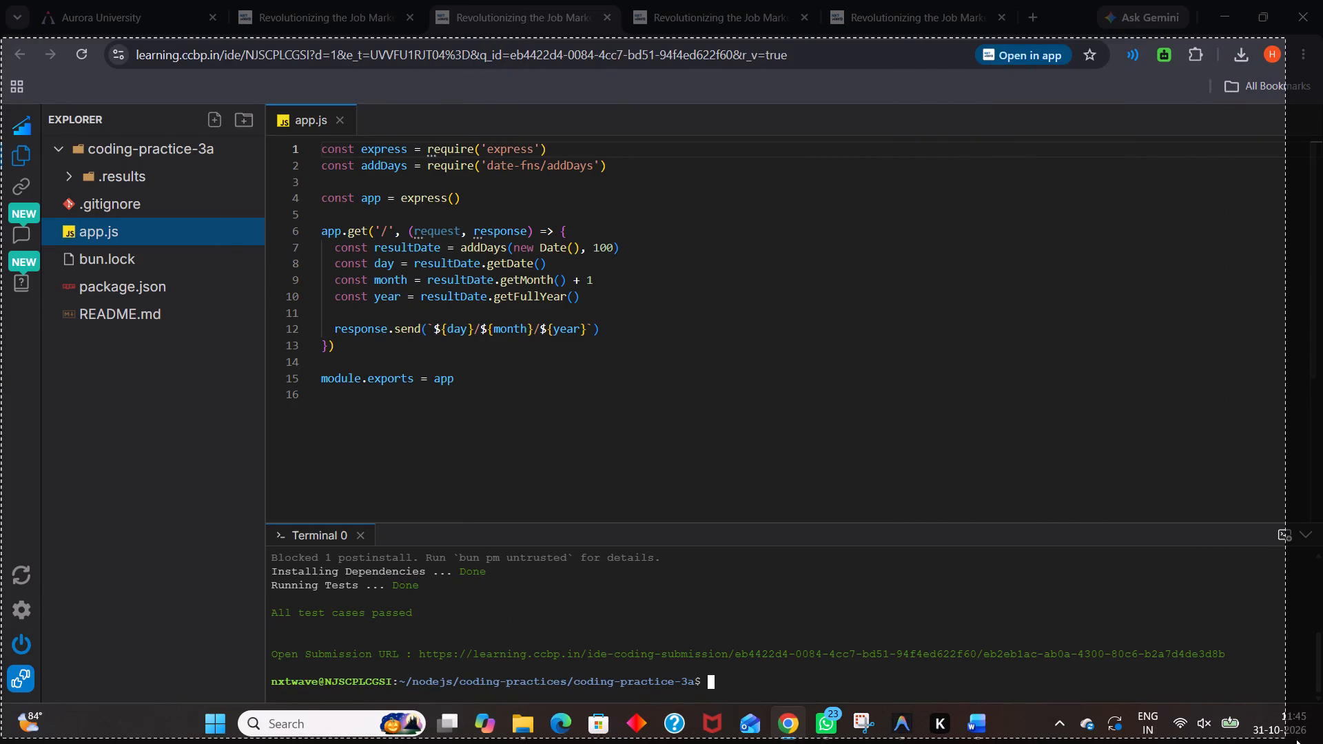
drag(1296, 739, 1322, 741)
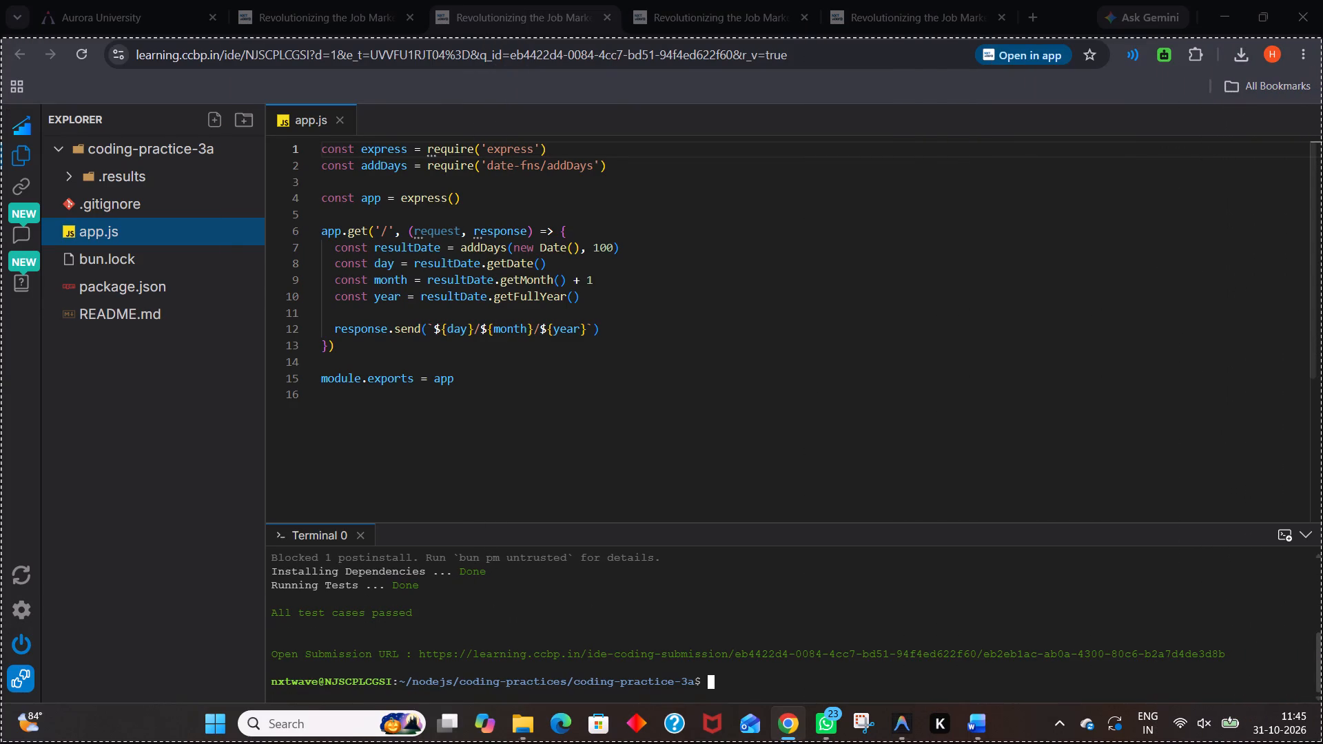
drag(1322, 741, 1318, 707)
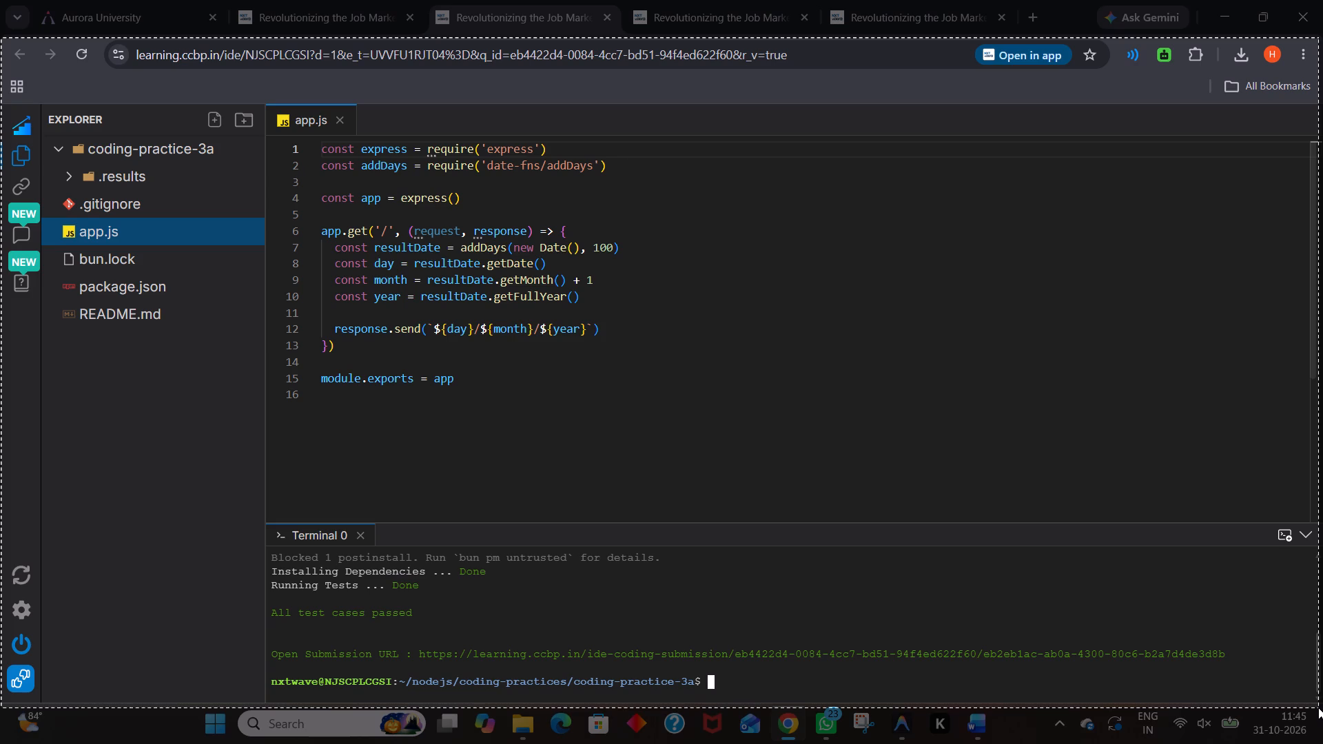
drag(1318, 707, 1320, 692)
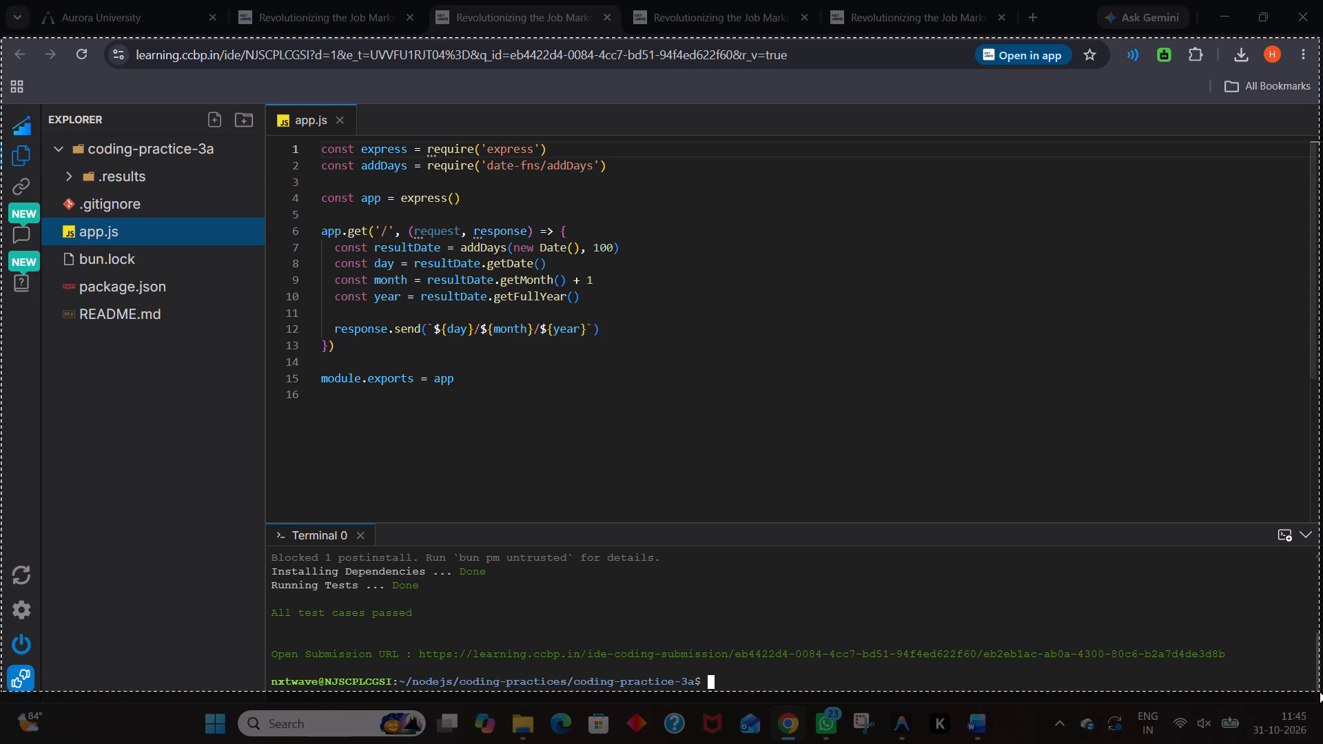
drag(1320, 692, 1322, 699)
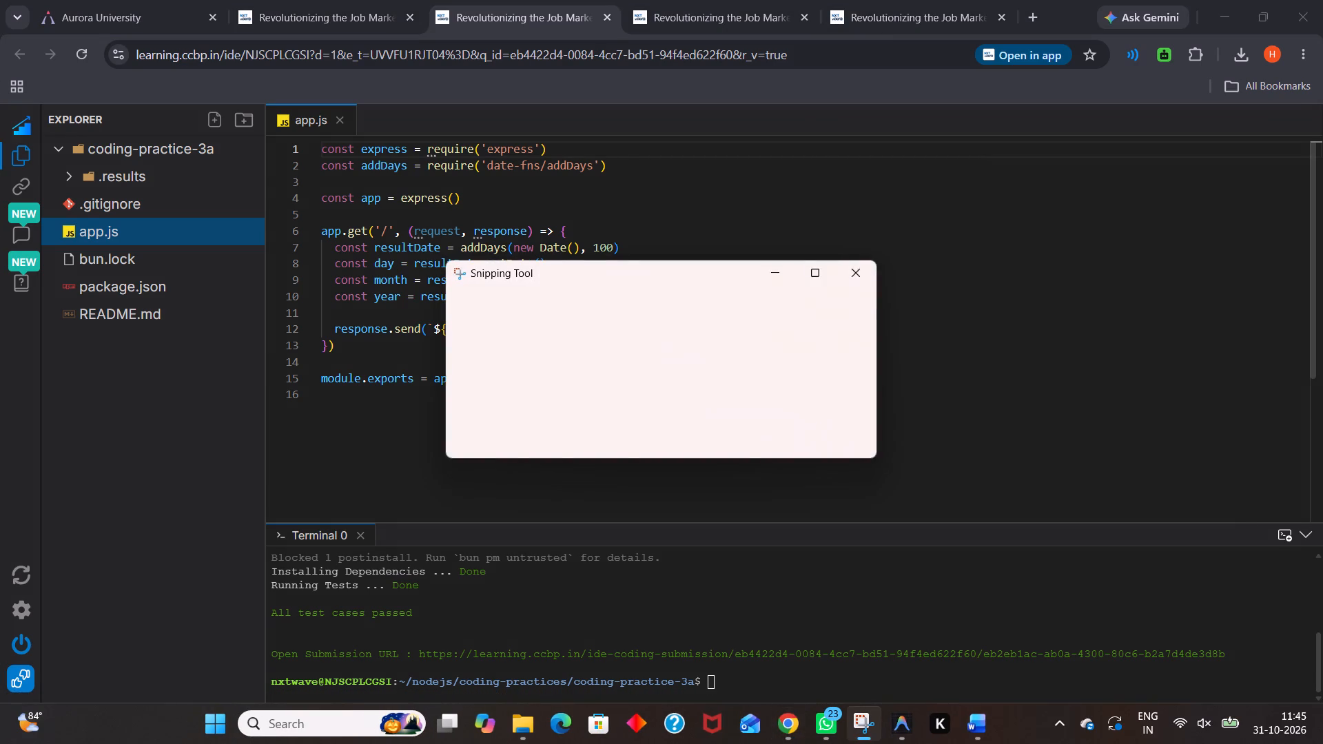
Paste the captured app.js code screenshot under the Question1 heading in the Reflective Journal and add a new line after it.
click(1156, 312)
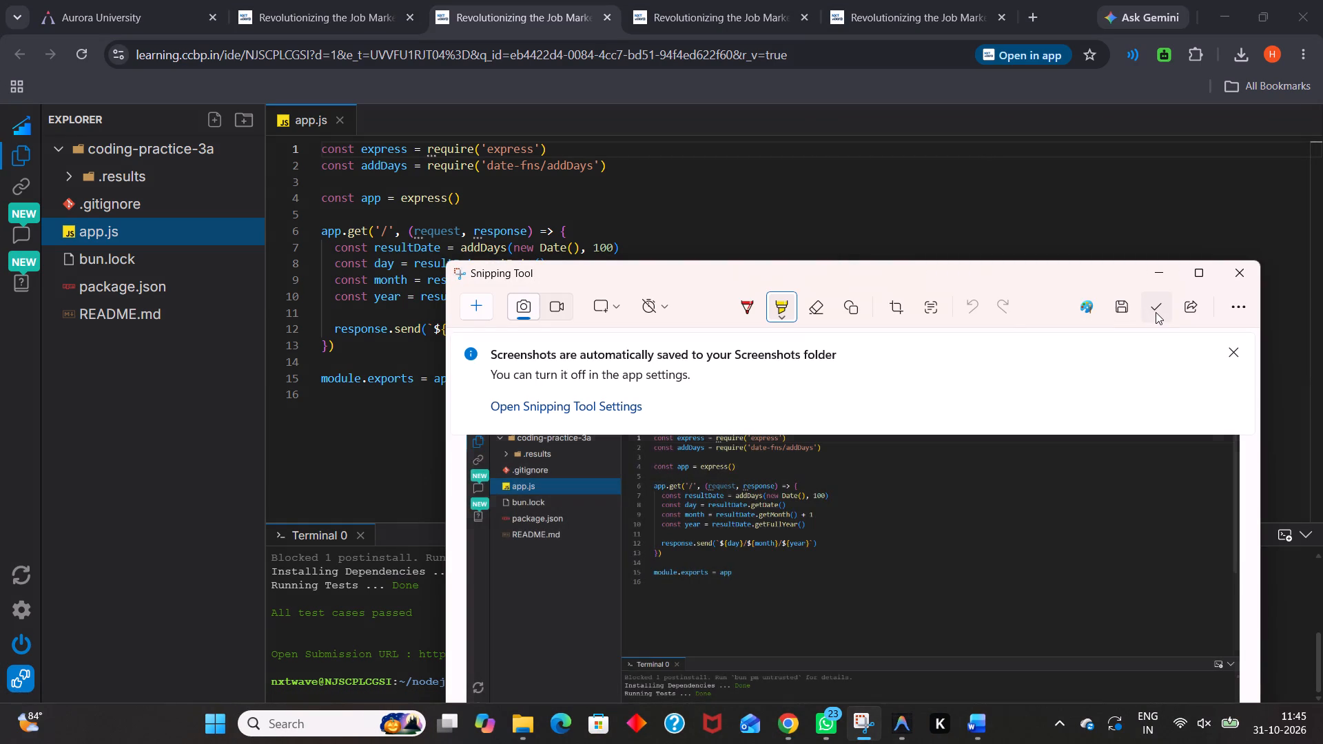
click(1228, 280)
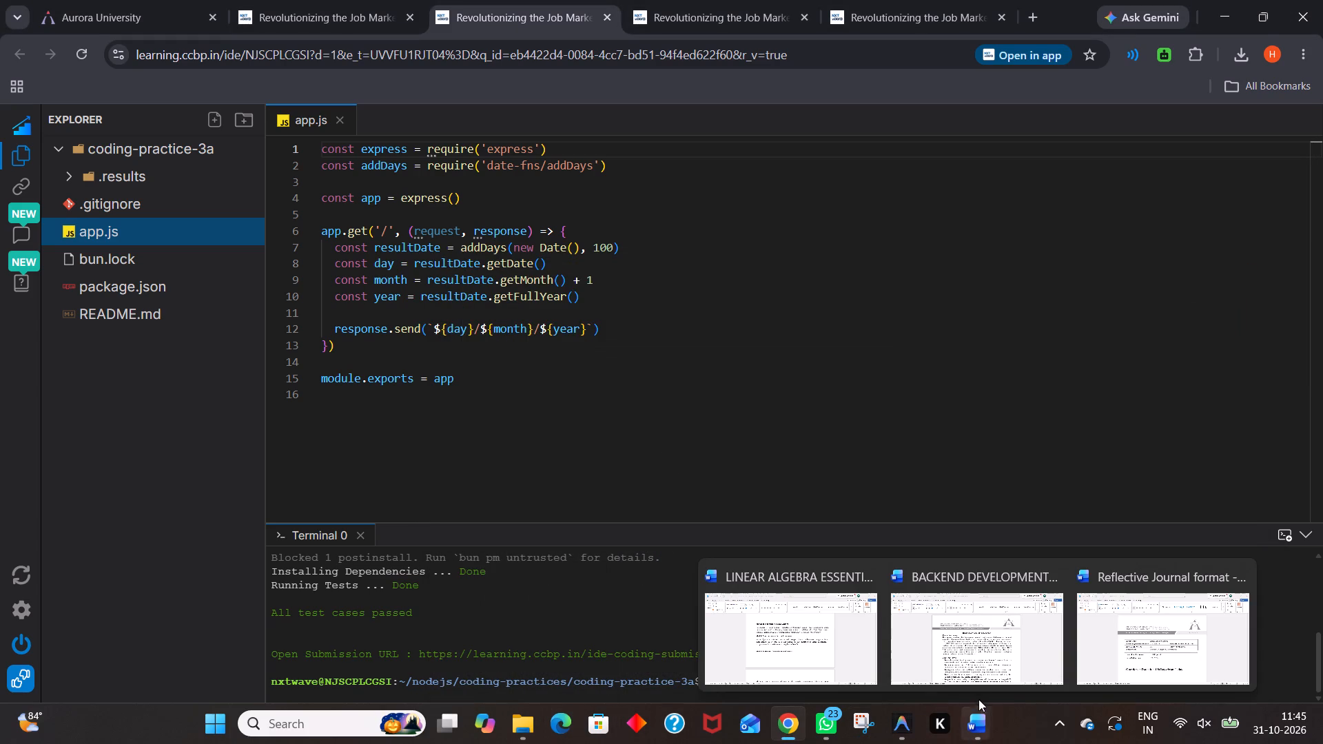
click(743, 624)
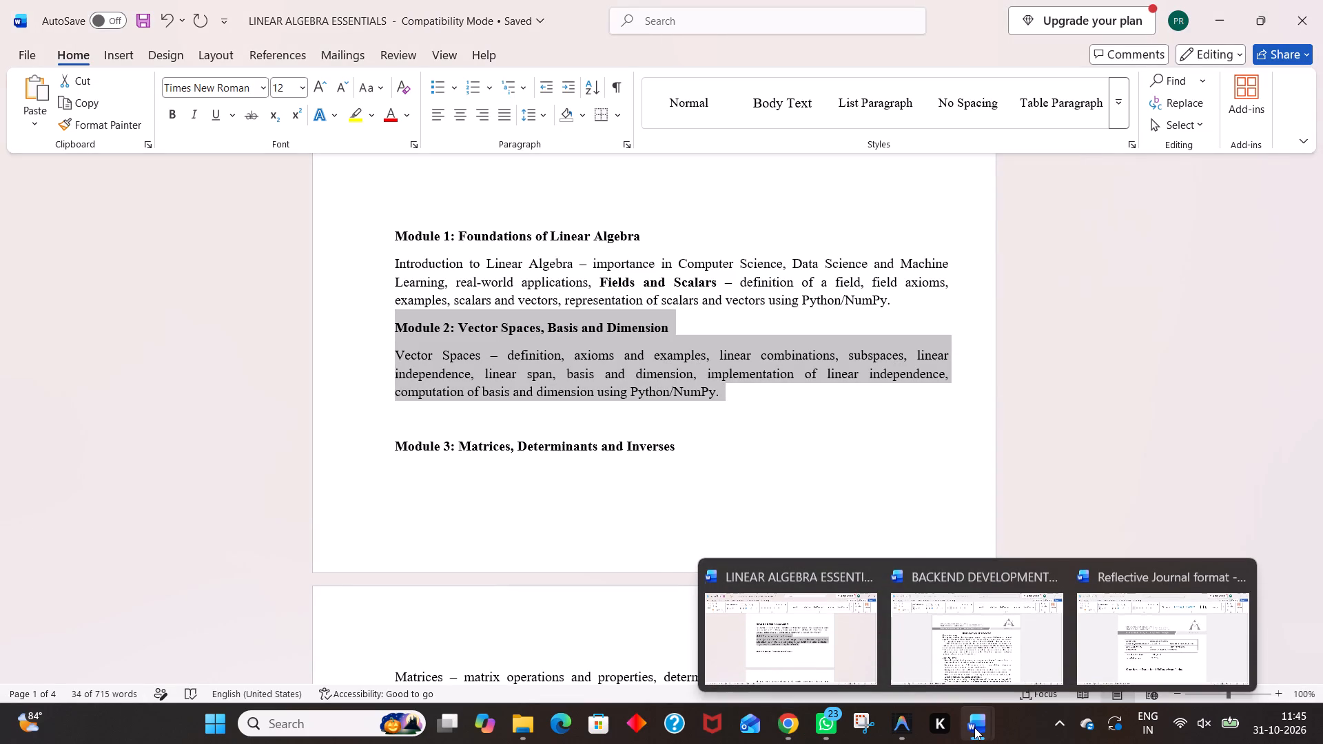
click(1114, 625)
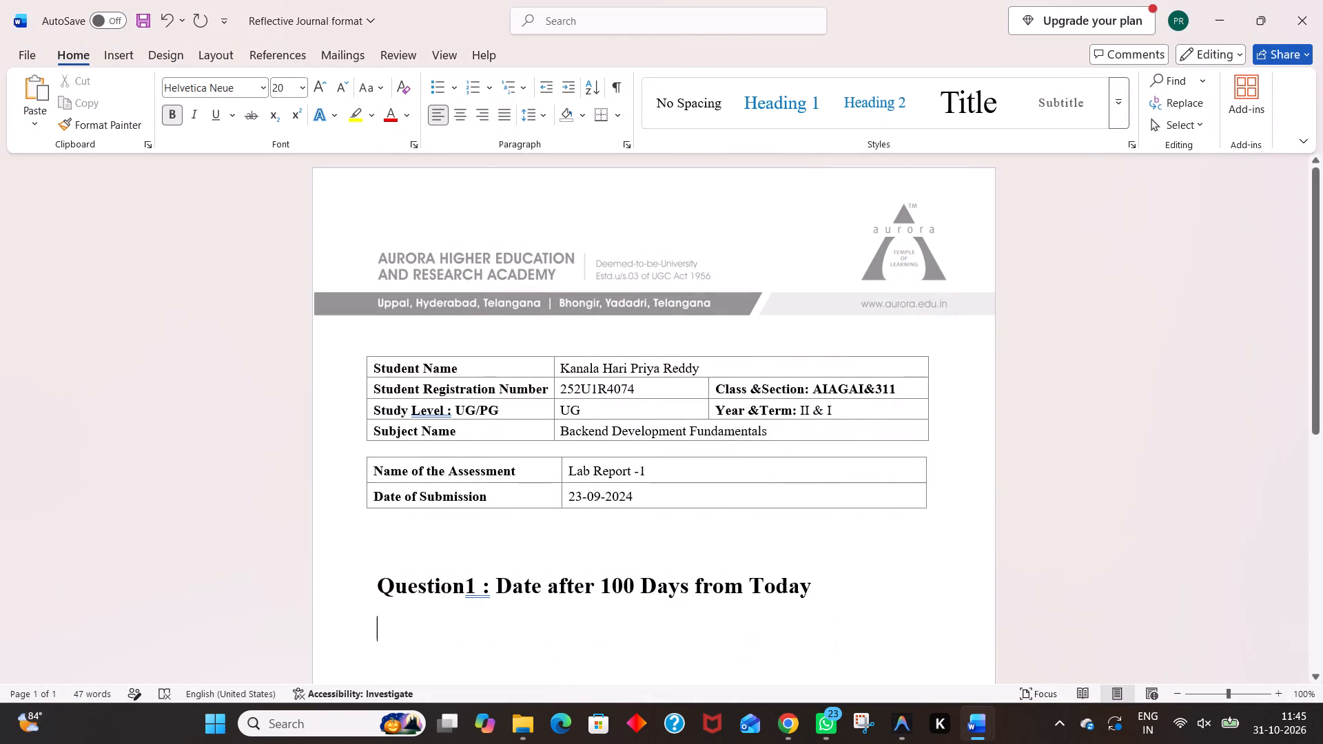
key(ctrl+v)
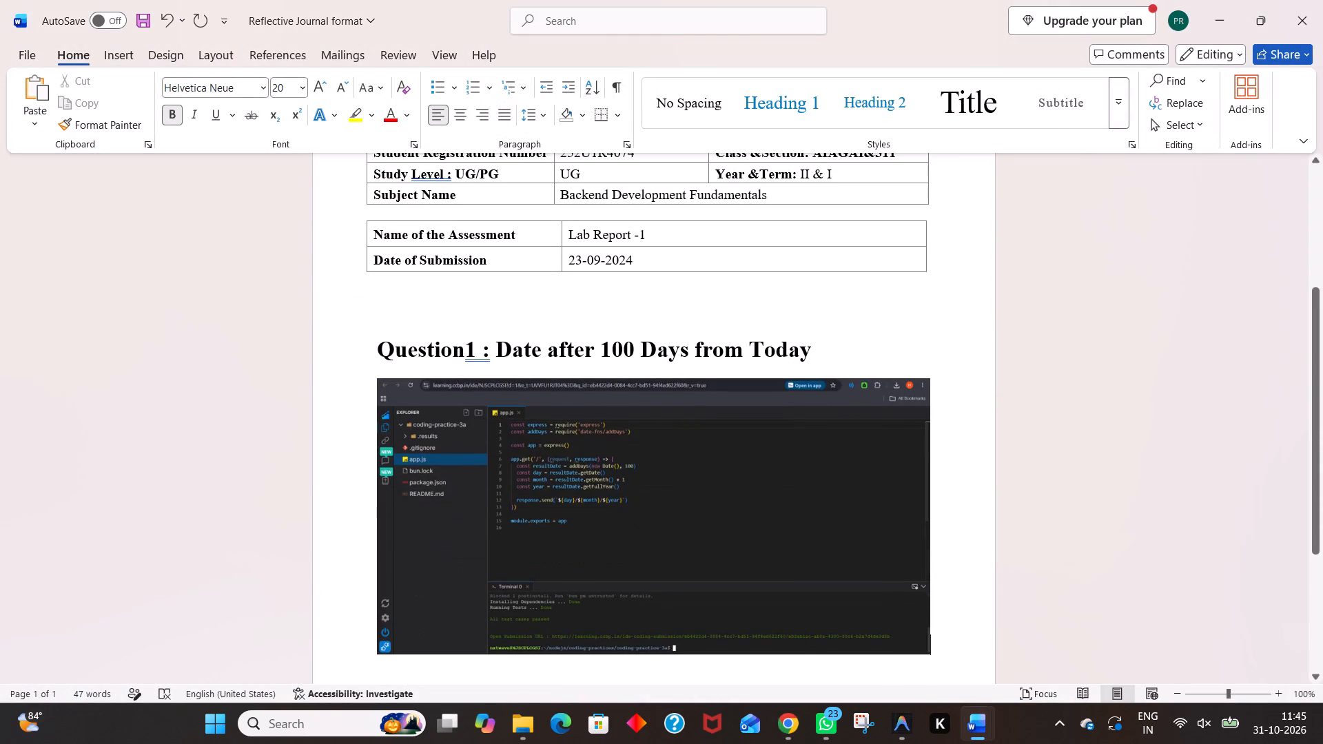
scroll(888, 592, down, 1)
click(963, 446)
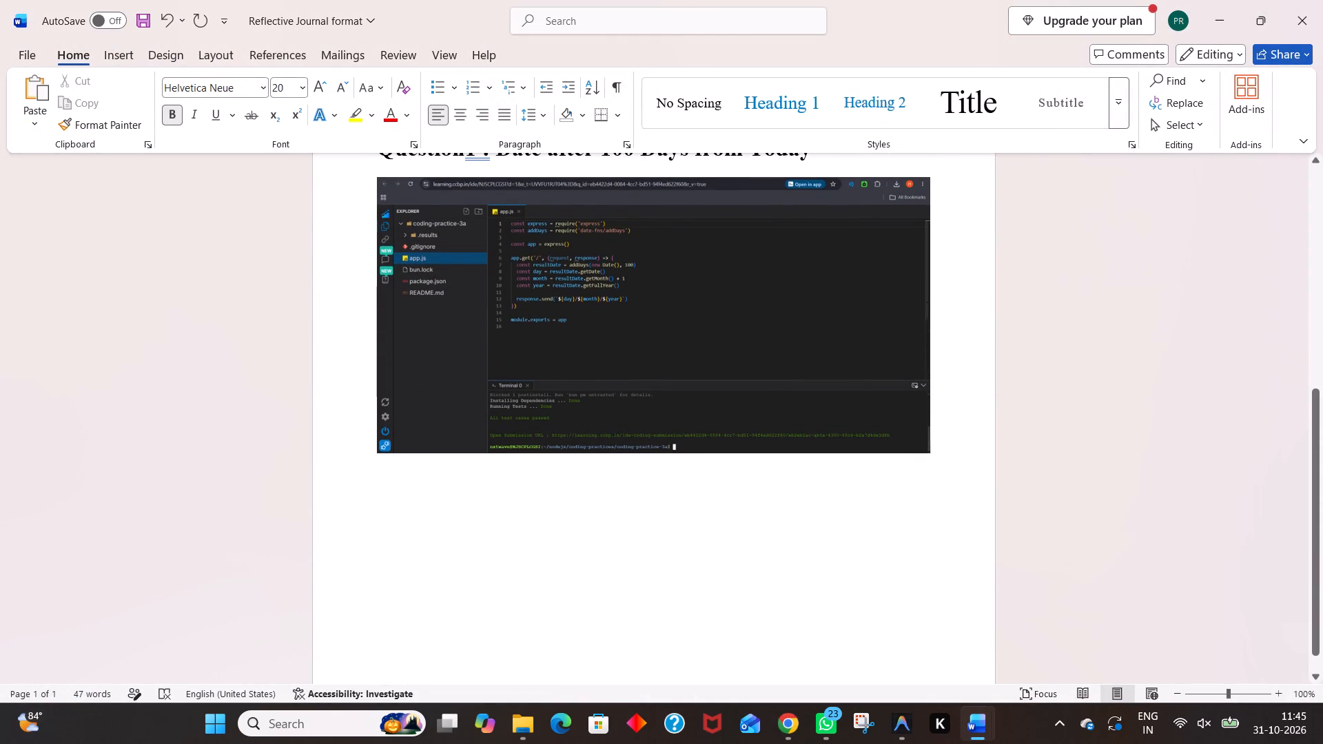
key(Return)
Open the submission URL from the coding-practice-3a terminal in Chrome and capture a screenshot of the Submission Details page.
click(797, 670)
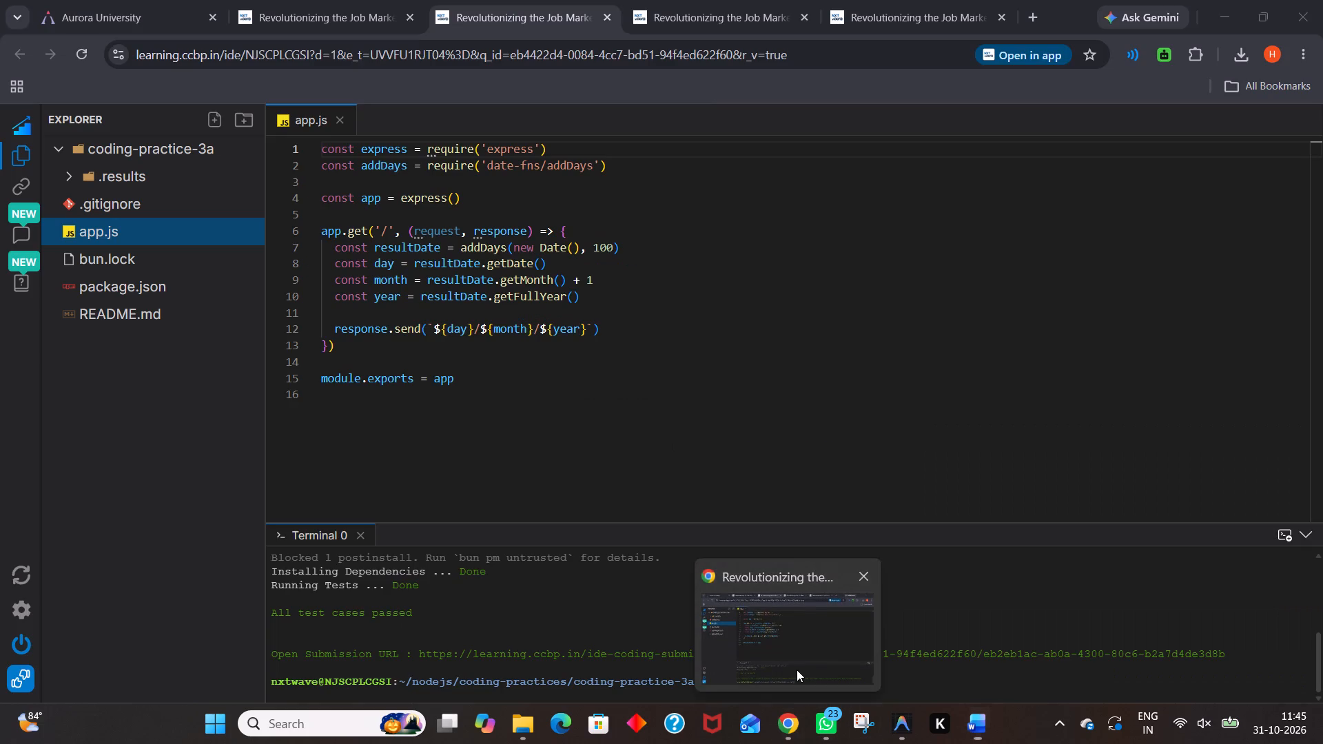
click(637, 656)
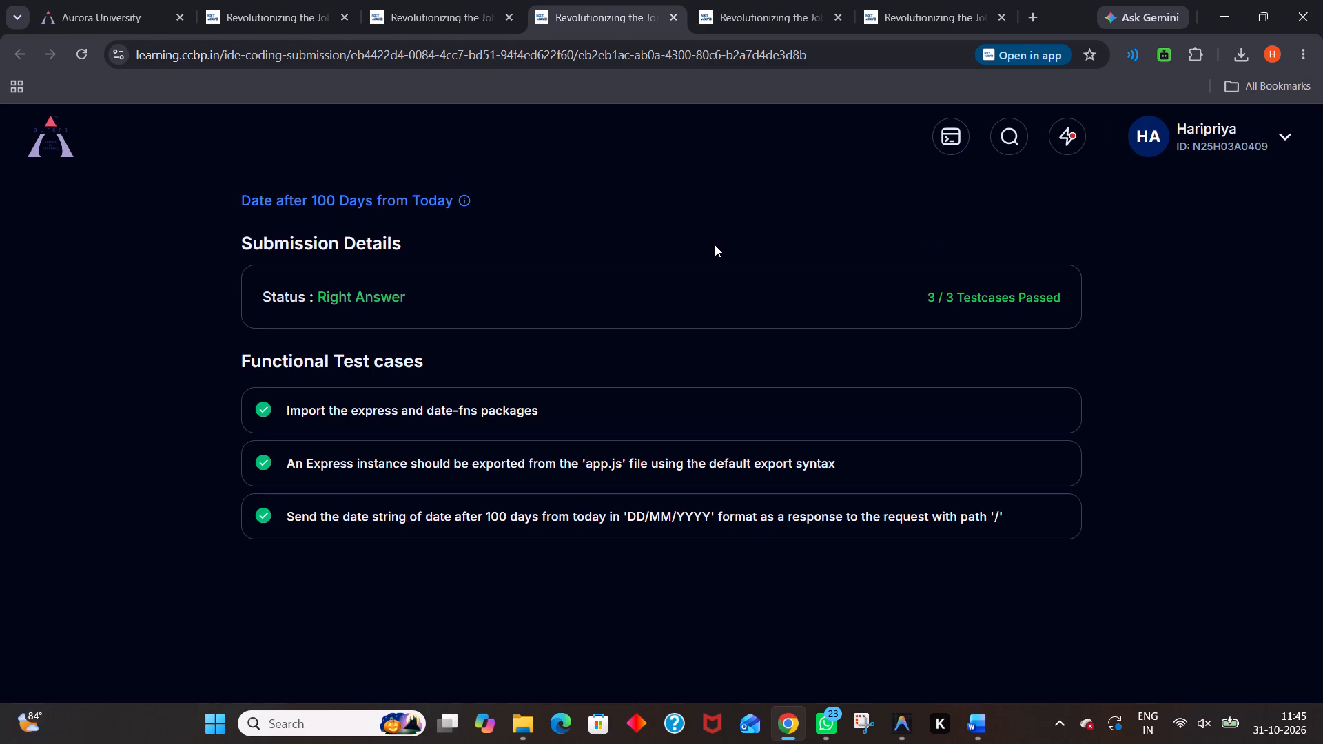
key(Print)
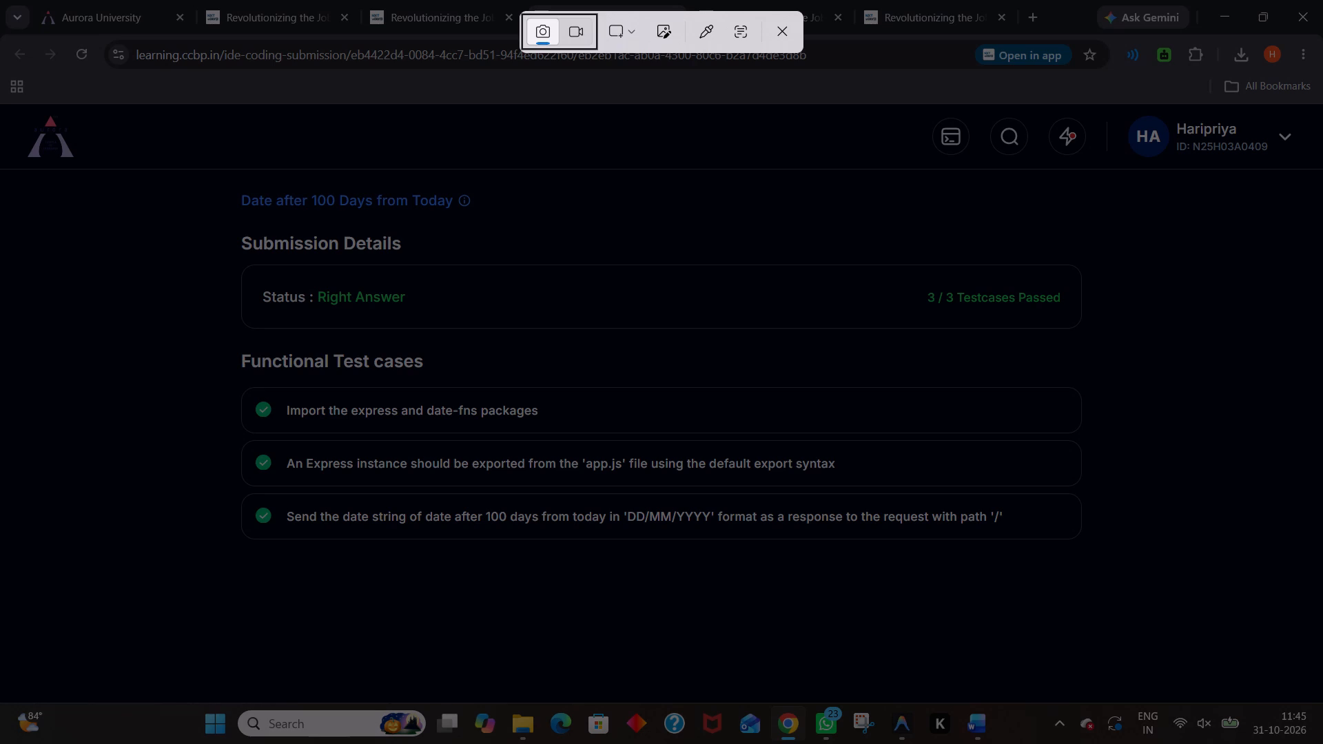
drag(3, 50, 25, 133)
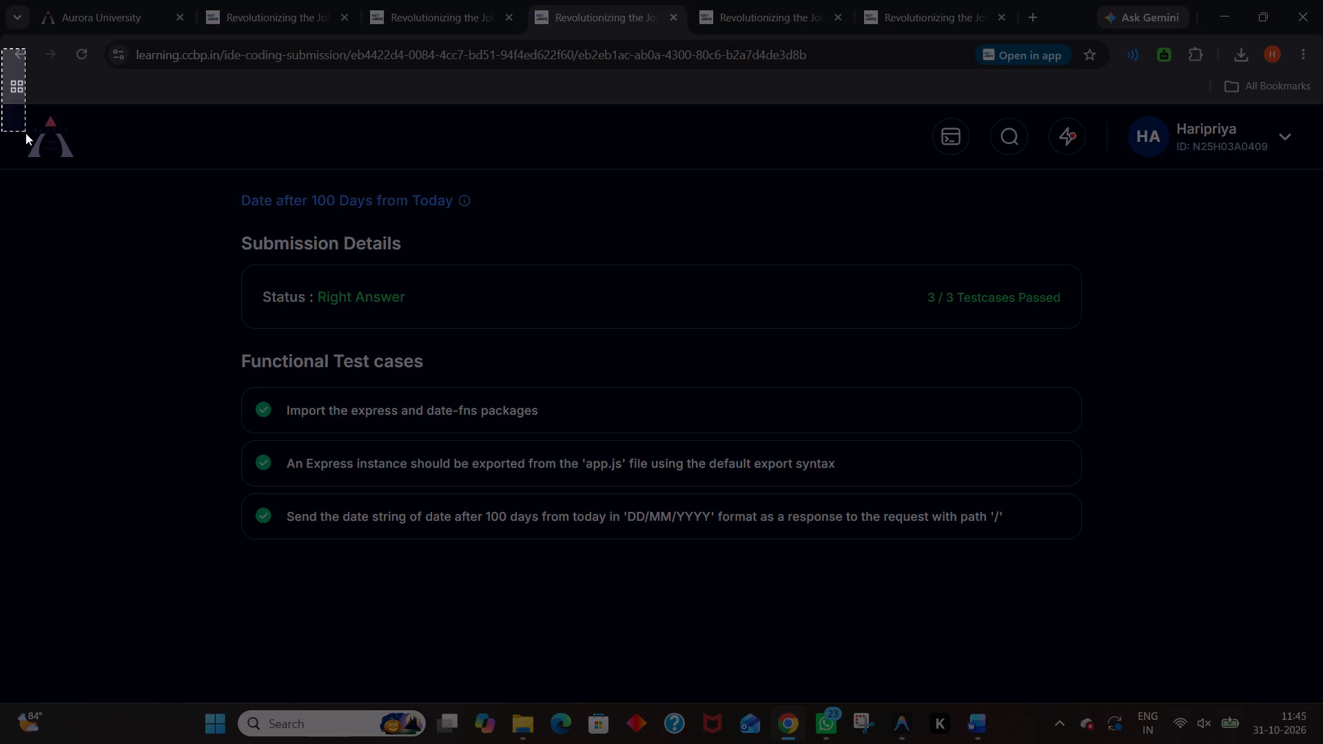
drag(25, 133, 1238, 674)
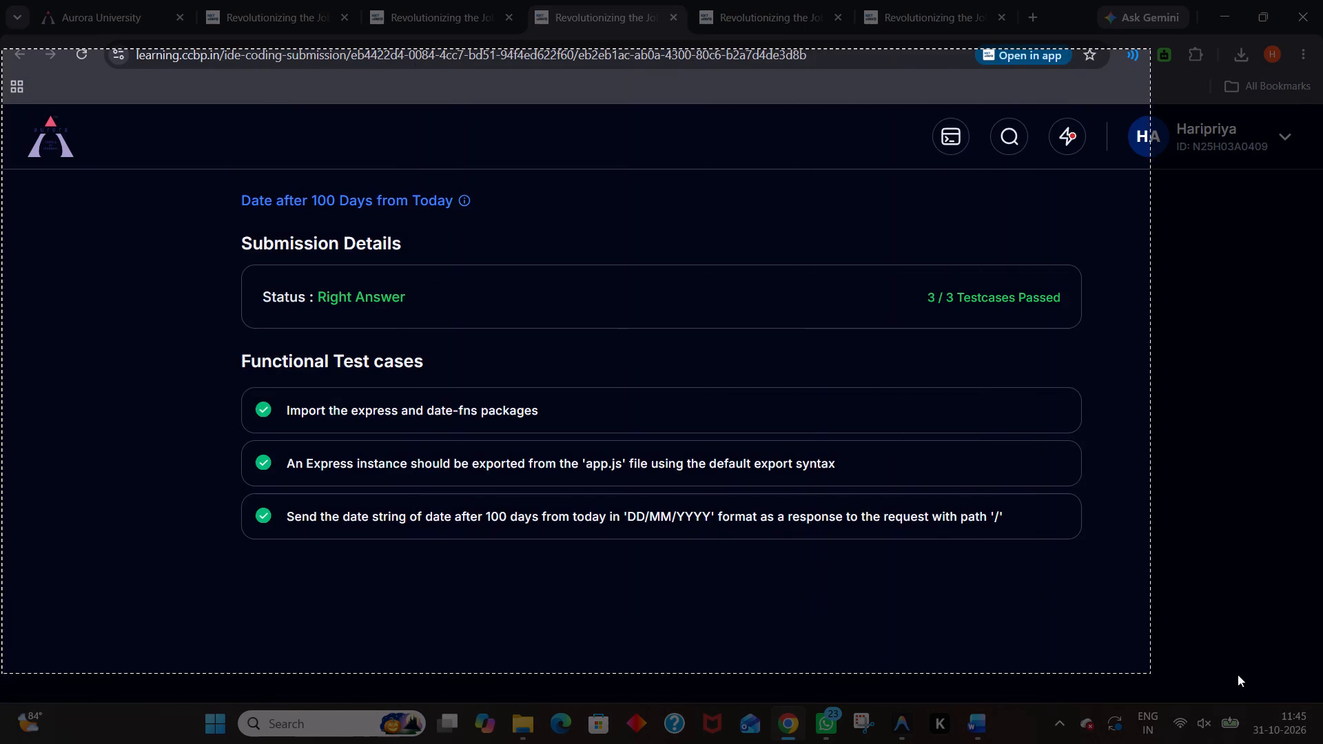
drag(1238, 674, 1322, 743)
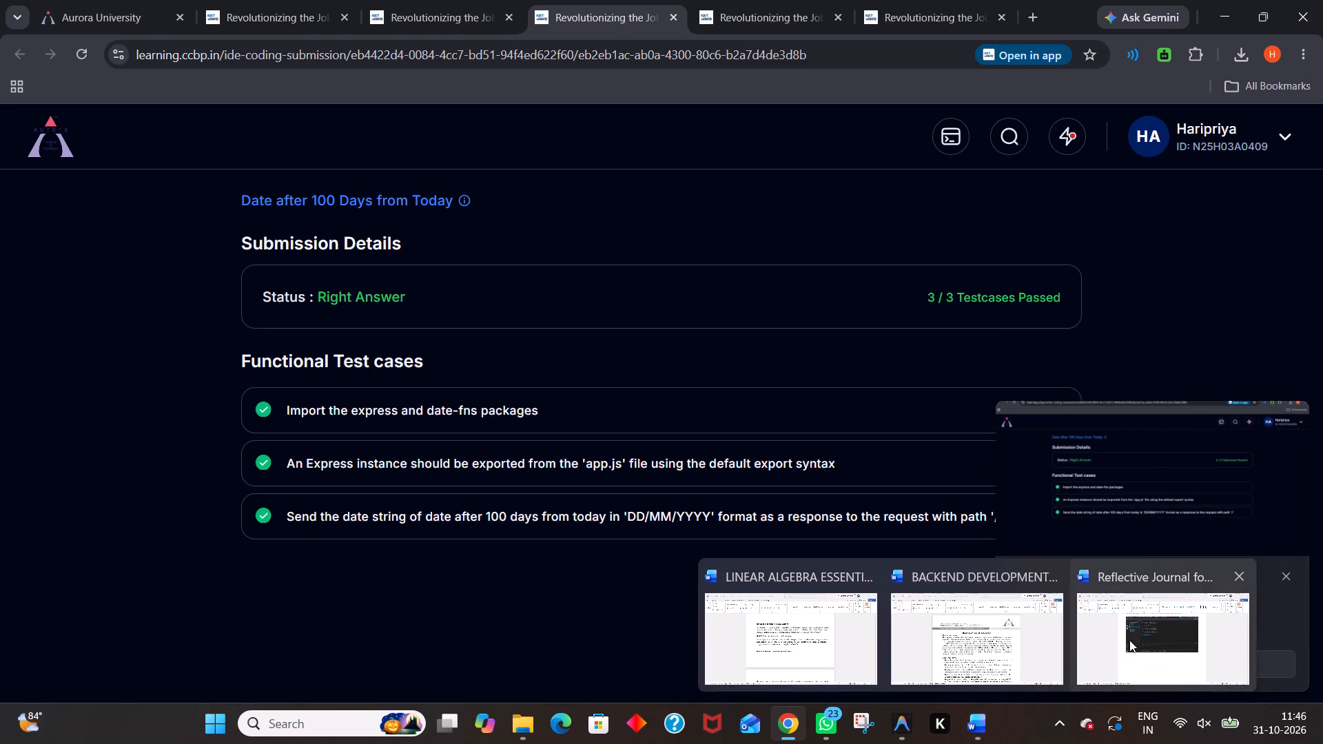
Paste the Submission Details screenshot below the code screenshot in the Reflective Journal document.
click(1130, 640)
key(ctrl+v)
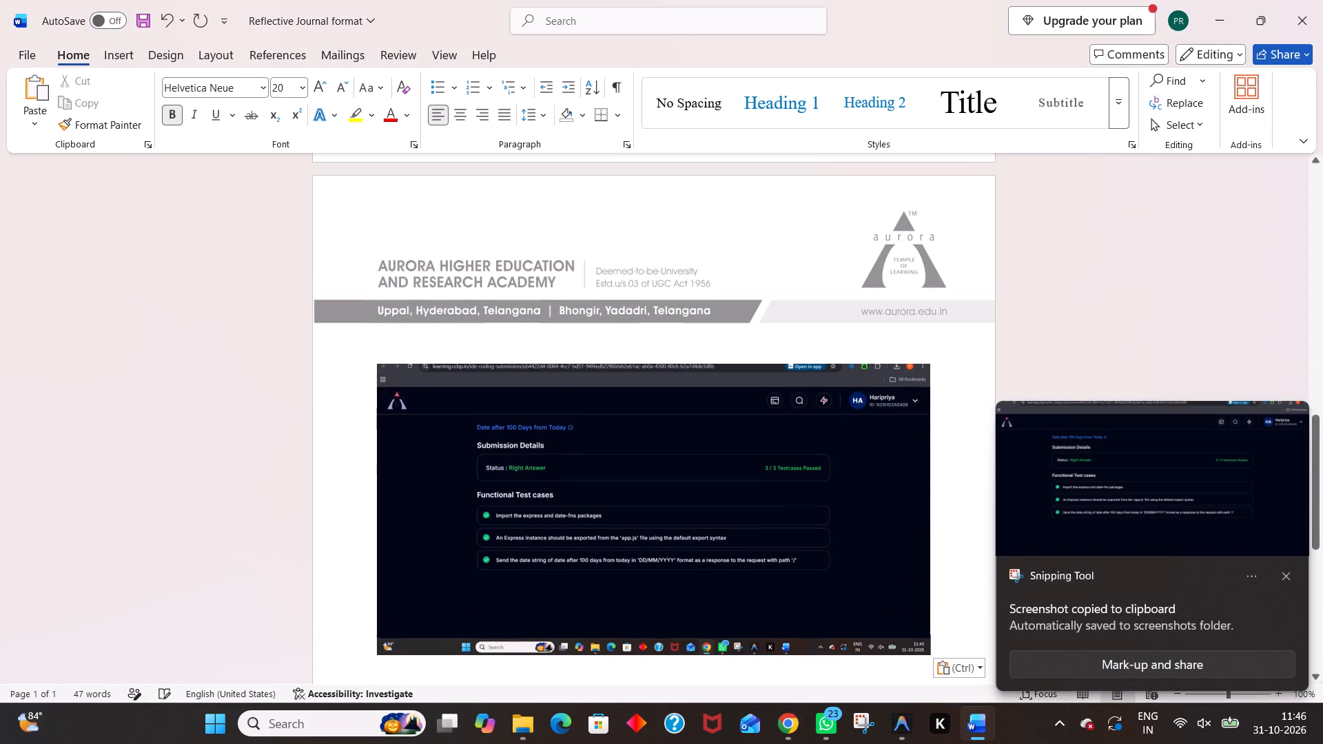
scroll(724, 516, up, 4)
scroll(724, 516, down, 3)
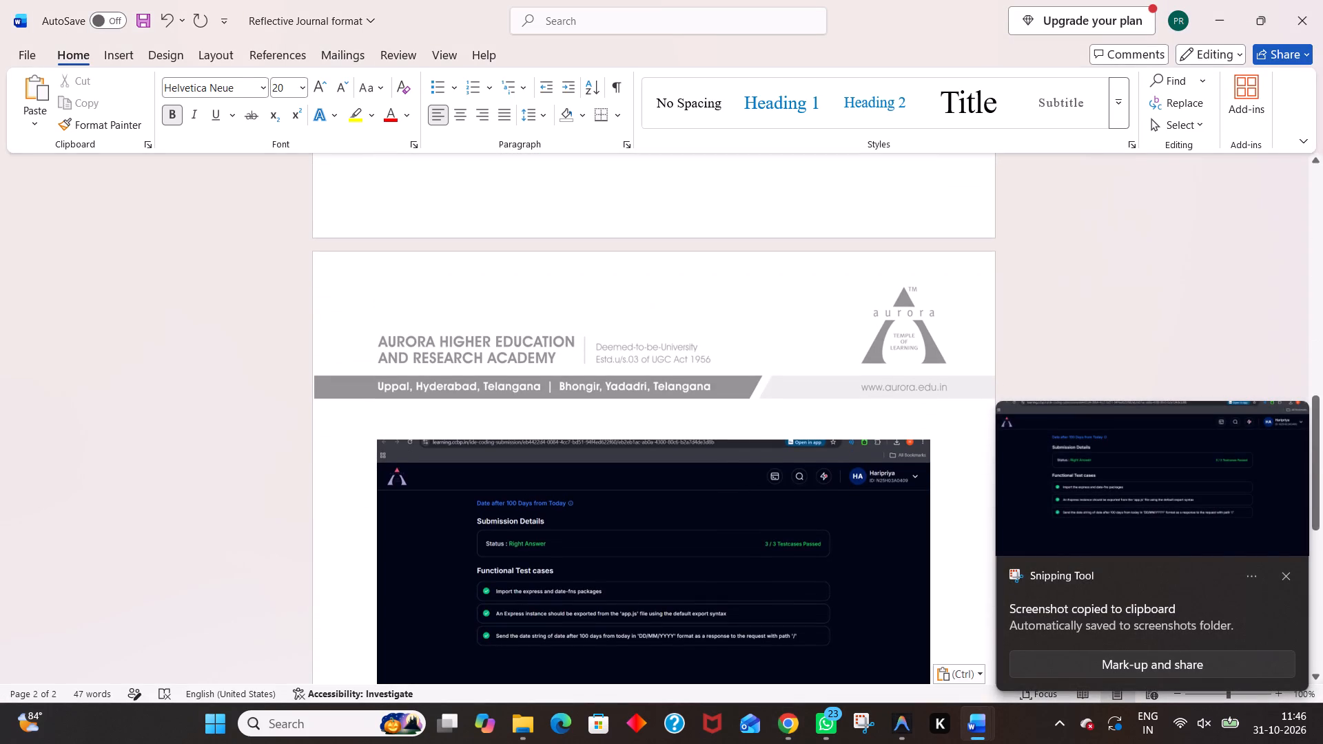
scroll(759, 541, down, 1)
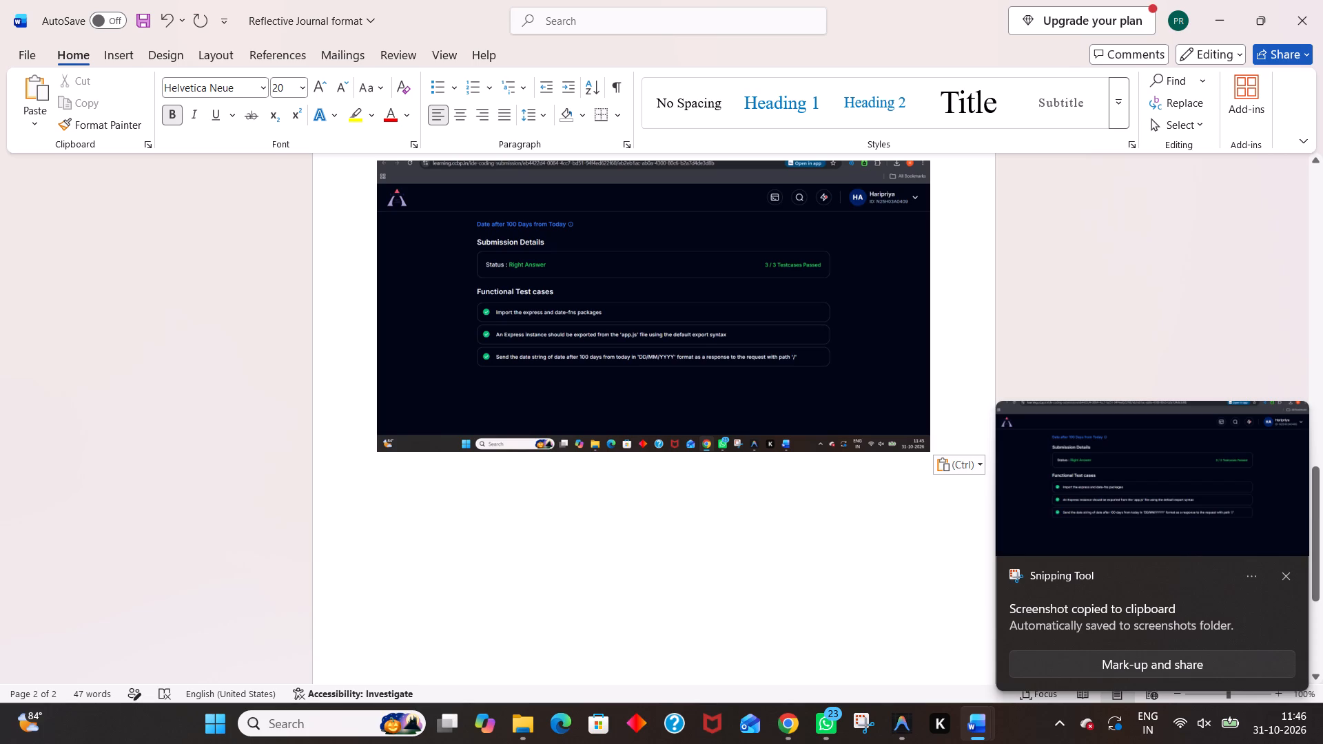
Stretch the app.js code screenshot under Question1 vertically to make it moderately taller while keeping its width.
scroll(942, 430, up, 4)
scroll(806, 332, up, 1)
click(692, 431)
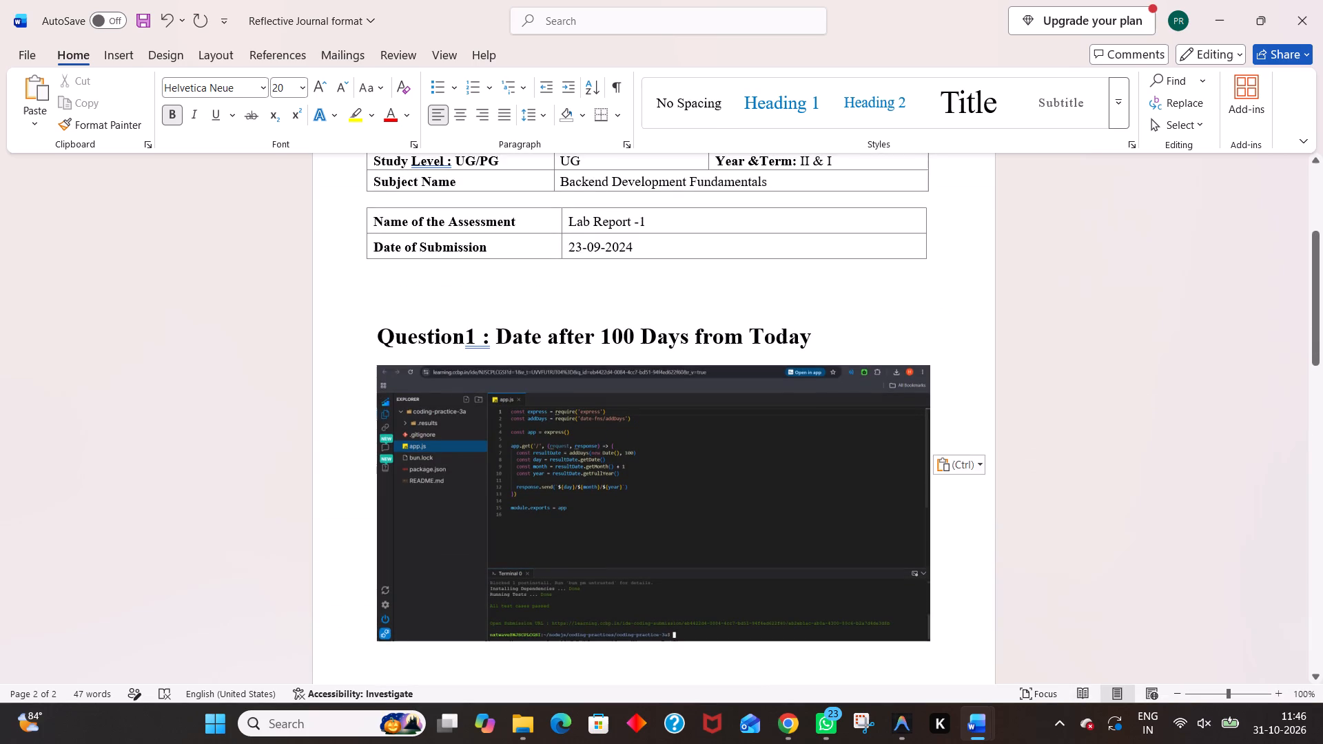
scroll(692, 431, down, 1)
drag(655, 457, 646, 528)
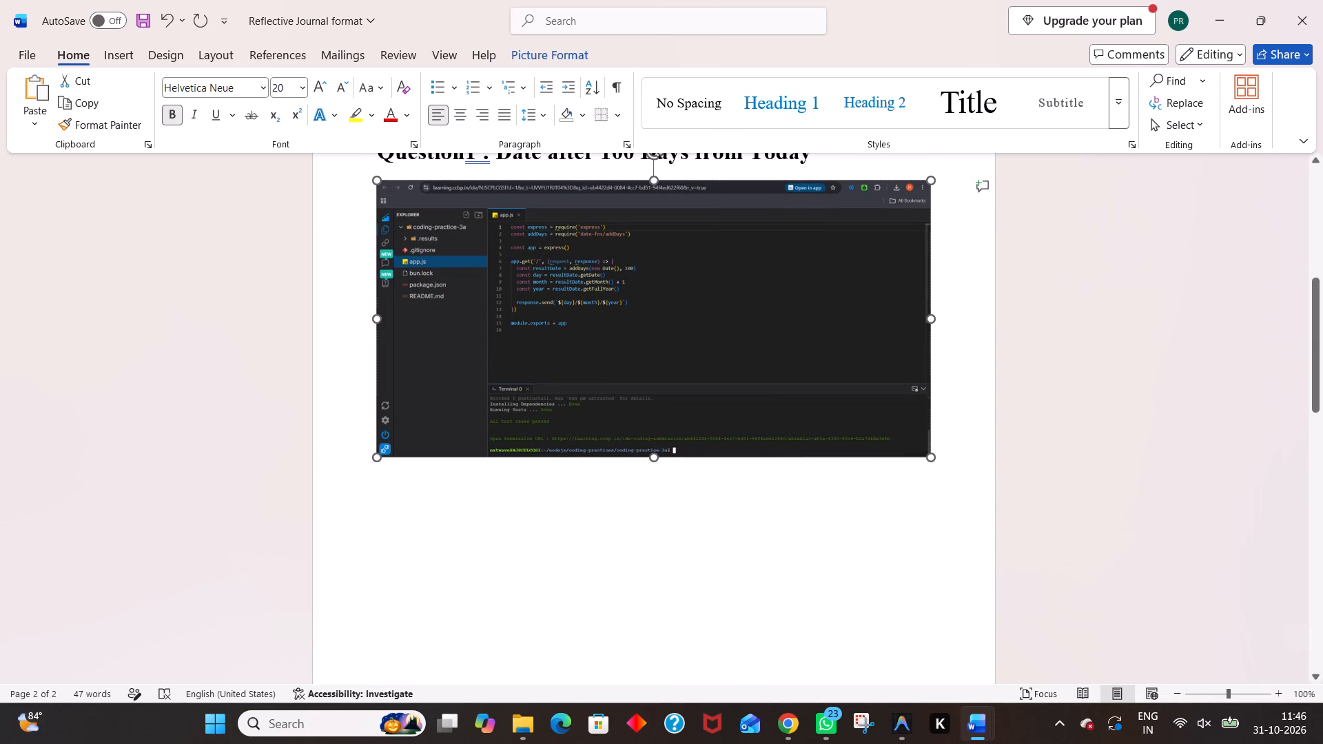
drag(646, 528, 648, 575)
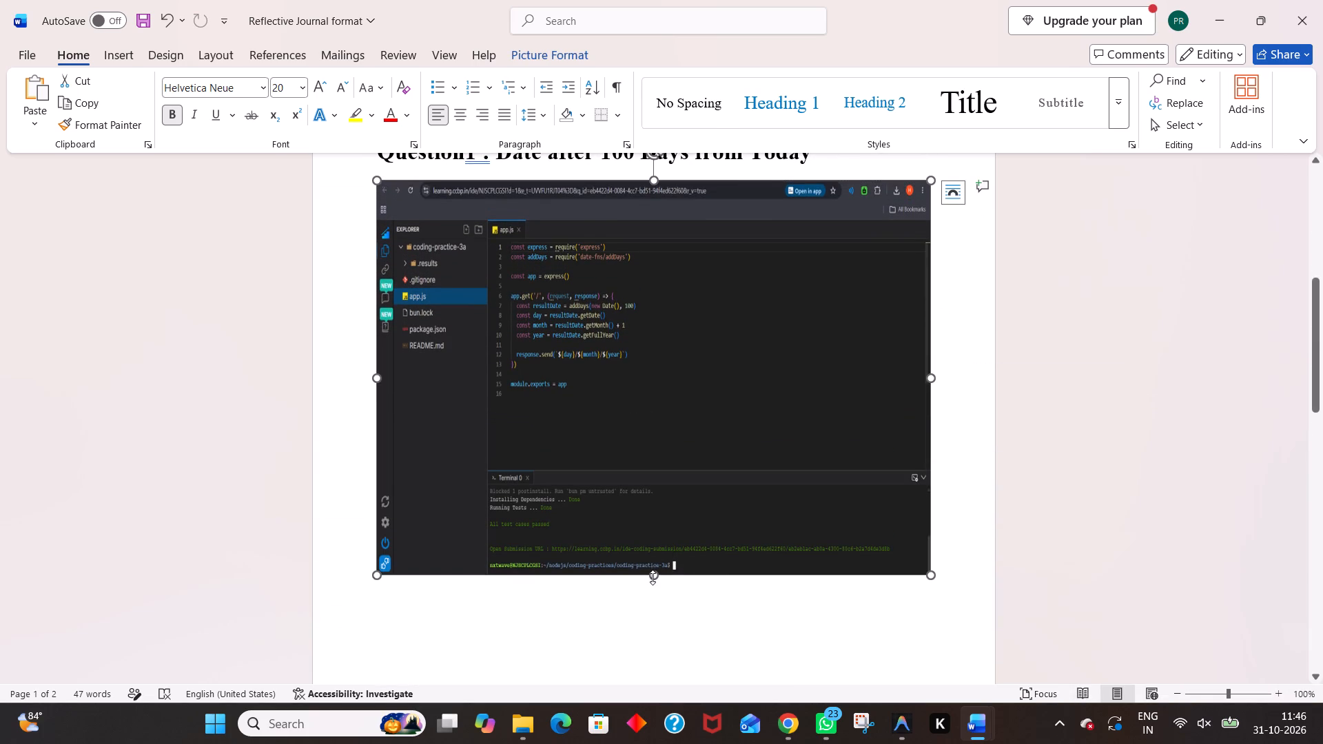
drag(654, 575, 644, 519)
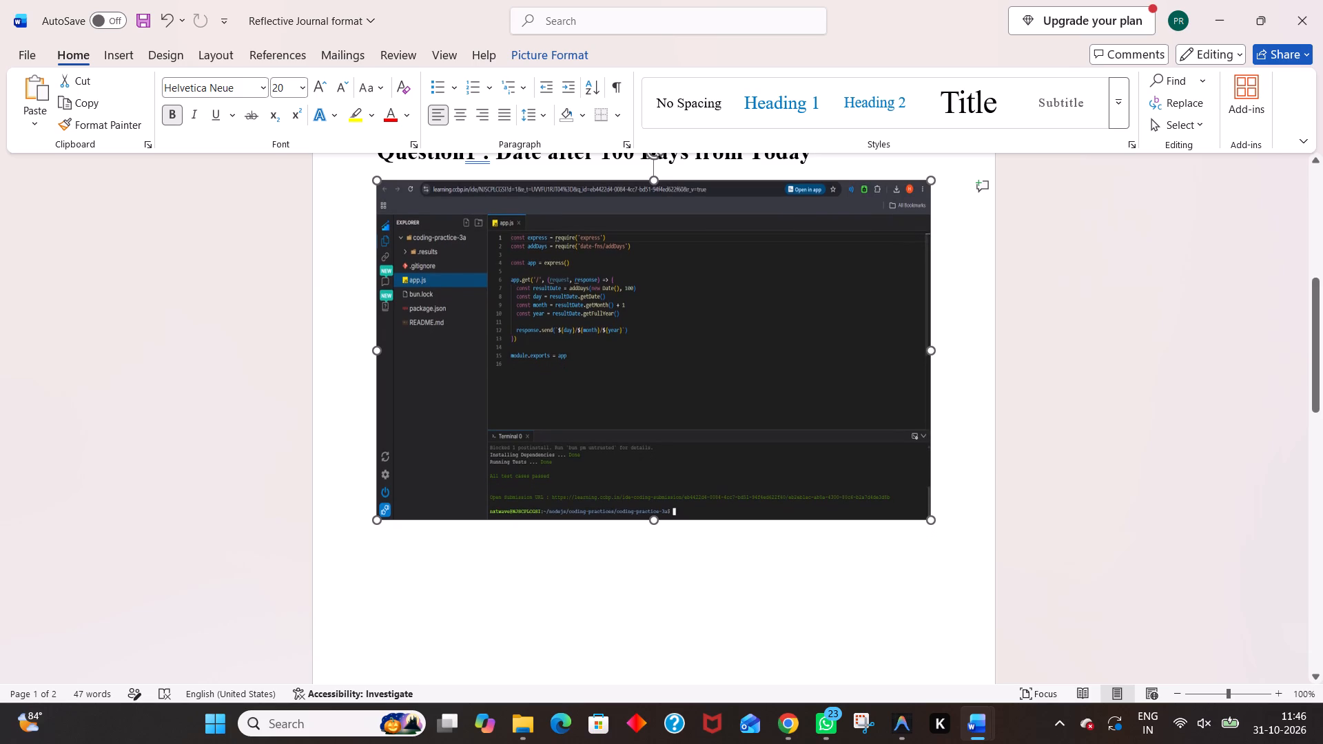
Add the heading "Question 2:" two lines below the Submission Details screenshot.
scroll(725, 592, down, 1)
scroll(725, 592, up, 3)
scroll(725, 592, down, 5)
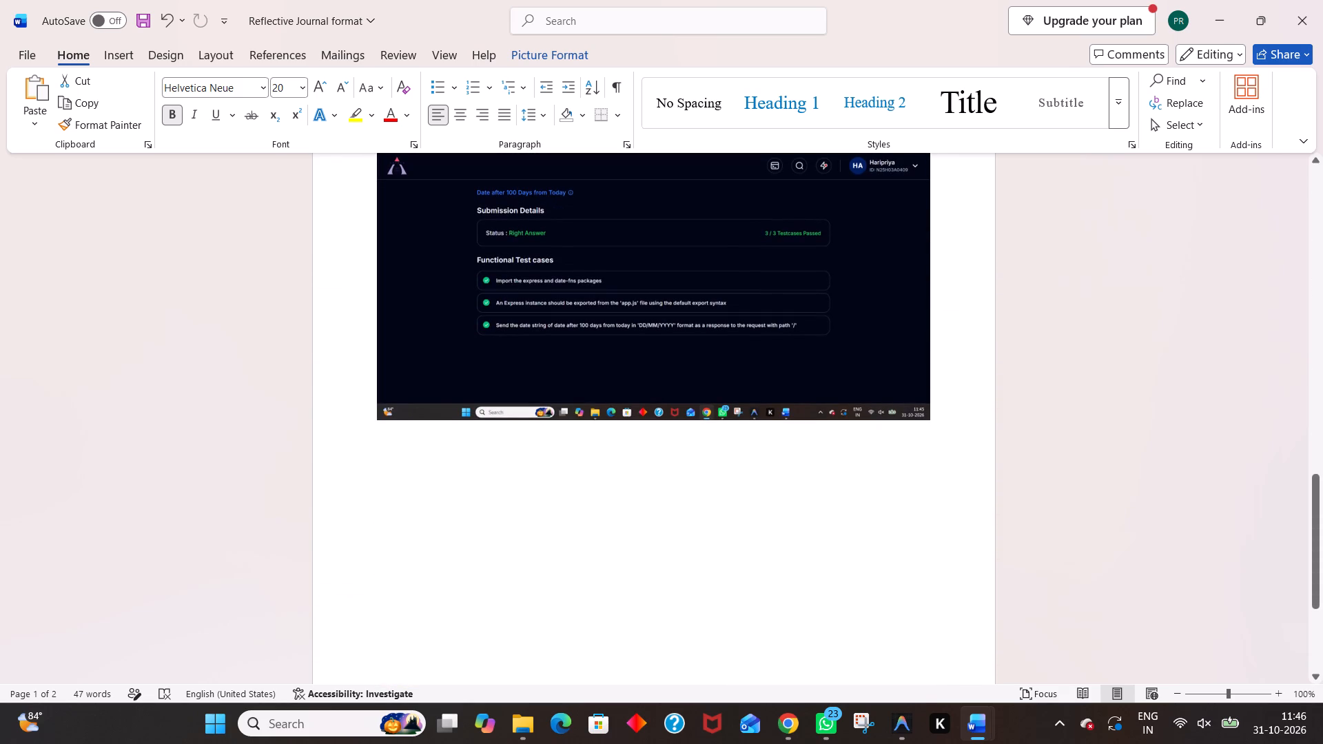
click(943, 414)
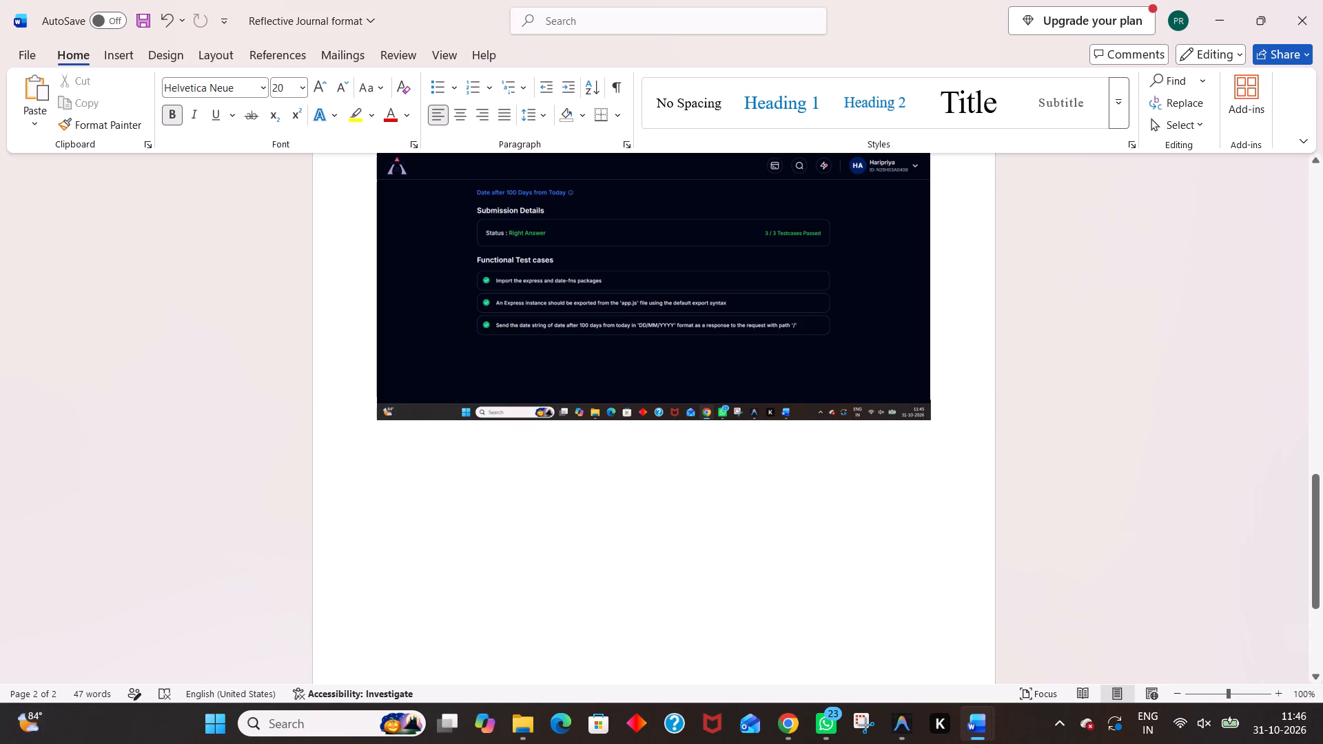
key(Return)
key(Return)
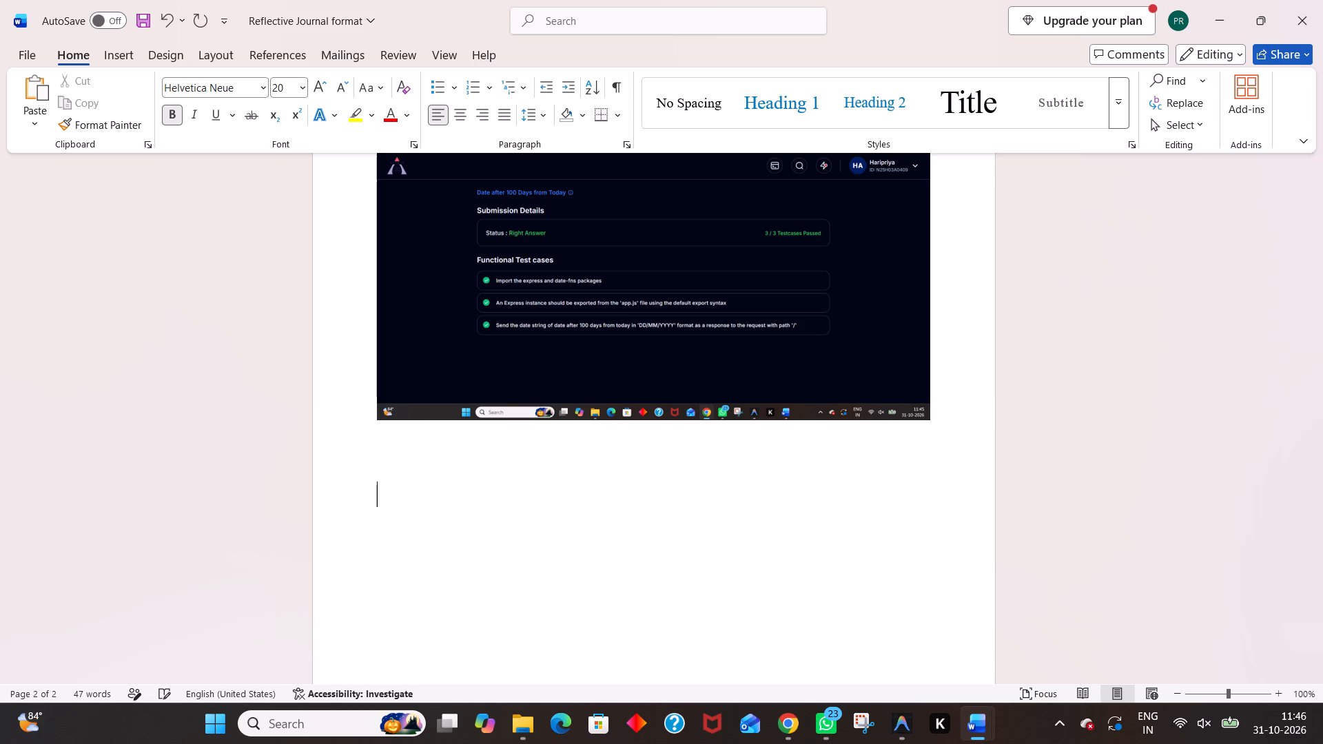
key(q)
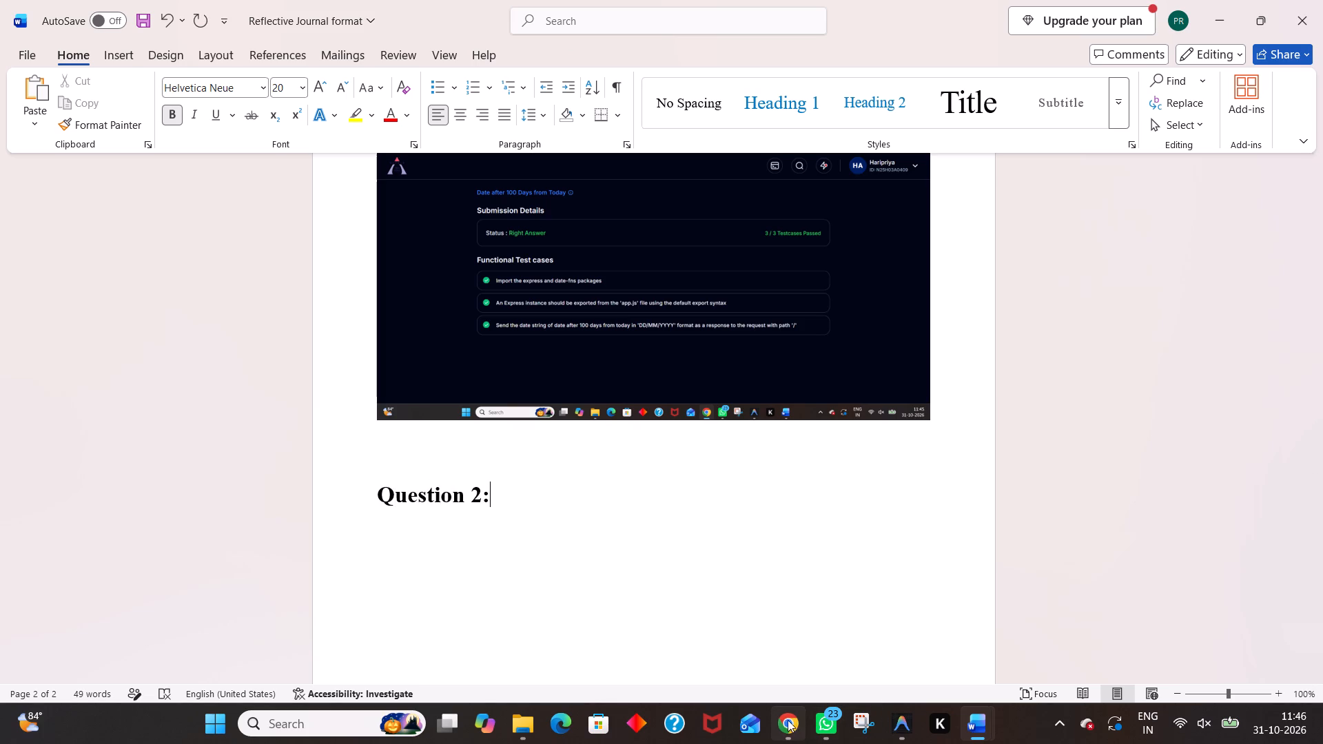
Switch to Chrome and return from the Date after 100 Days from Today question to the Coding Practice list.
click(802, 645)
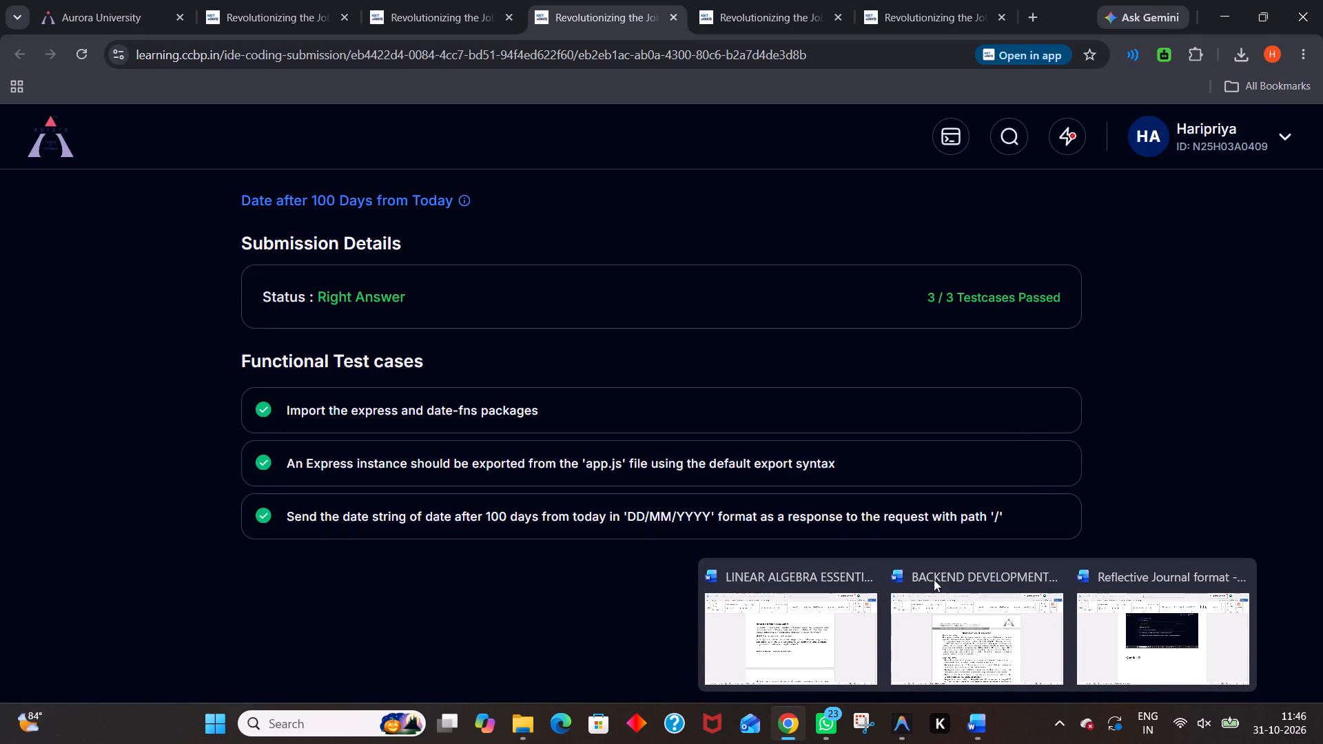
click(788, 622)
click(778, 627)
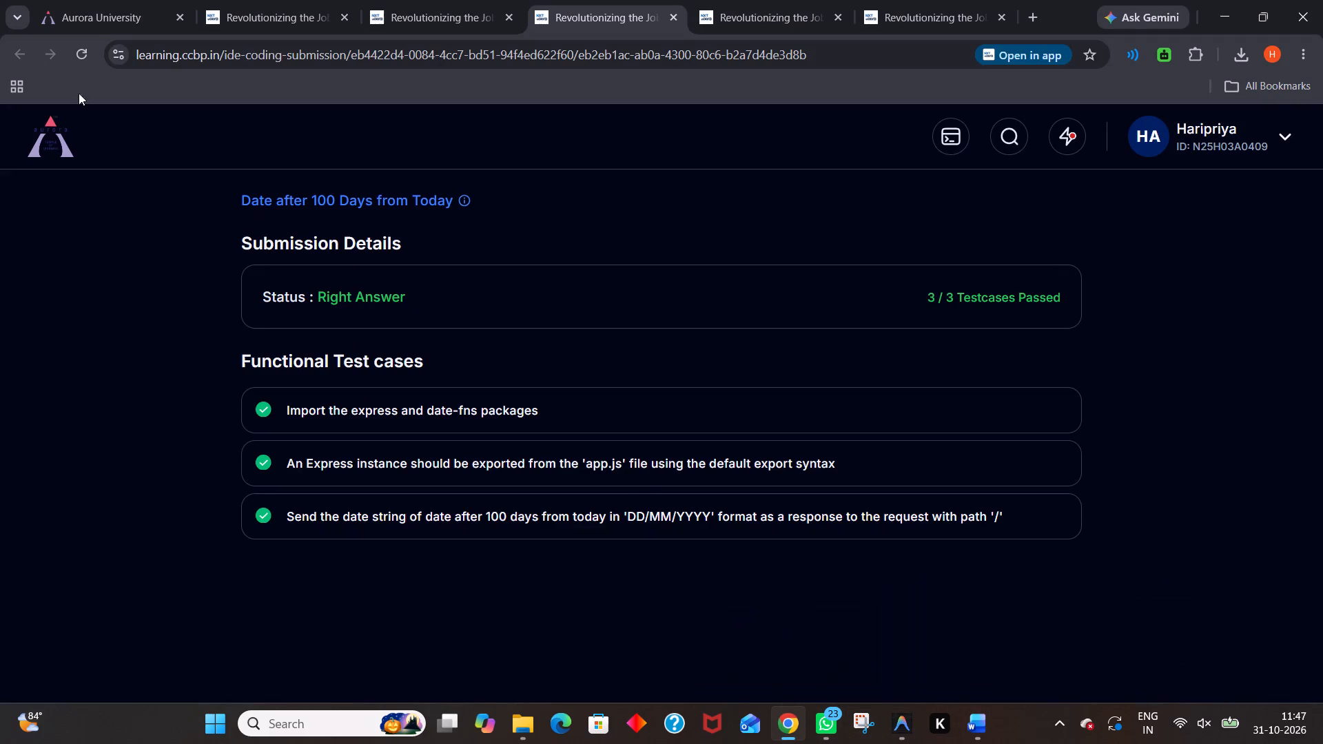
click(384, 0)
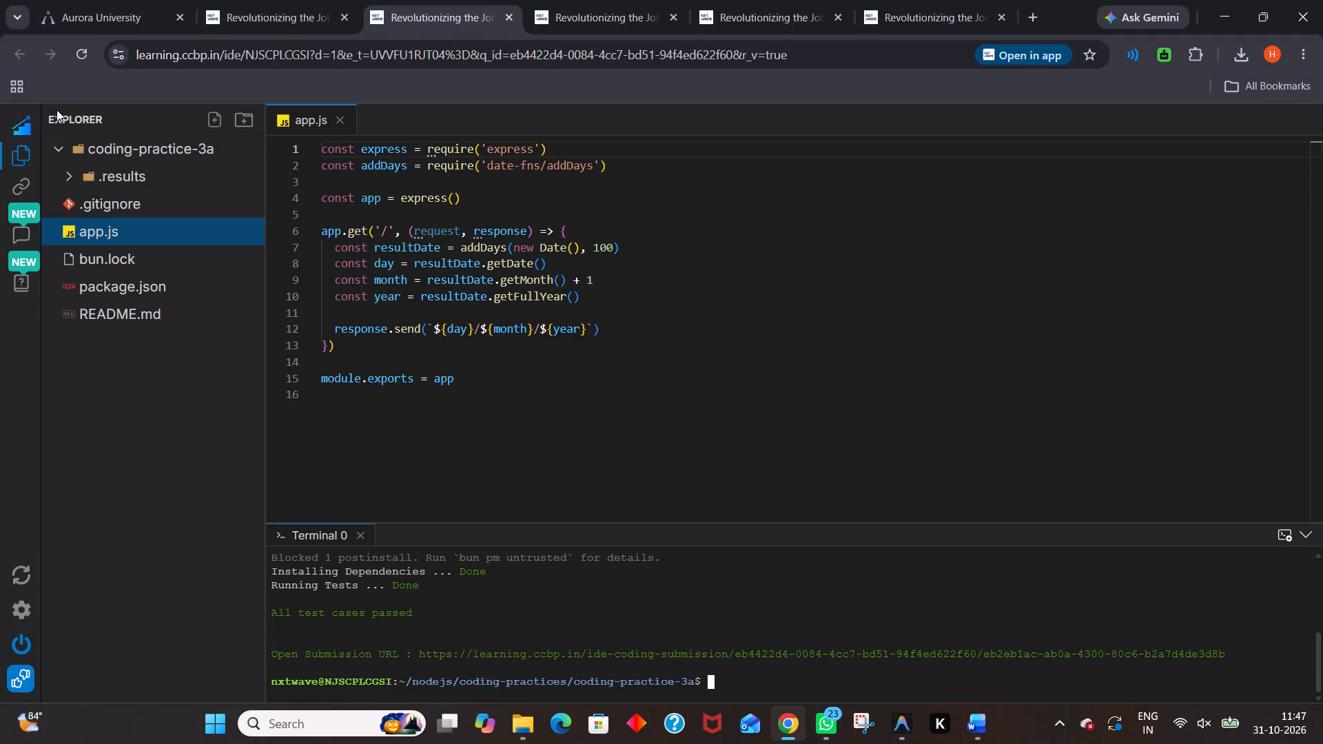
click(293, 0)
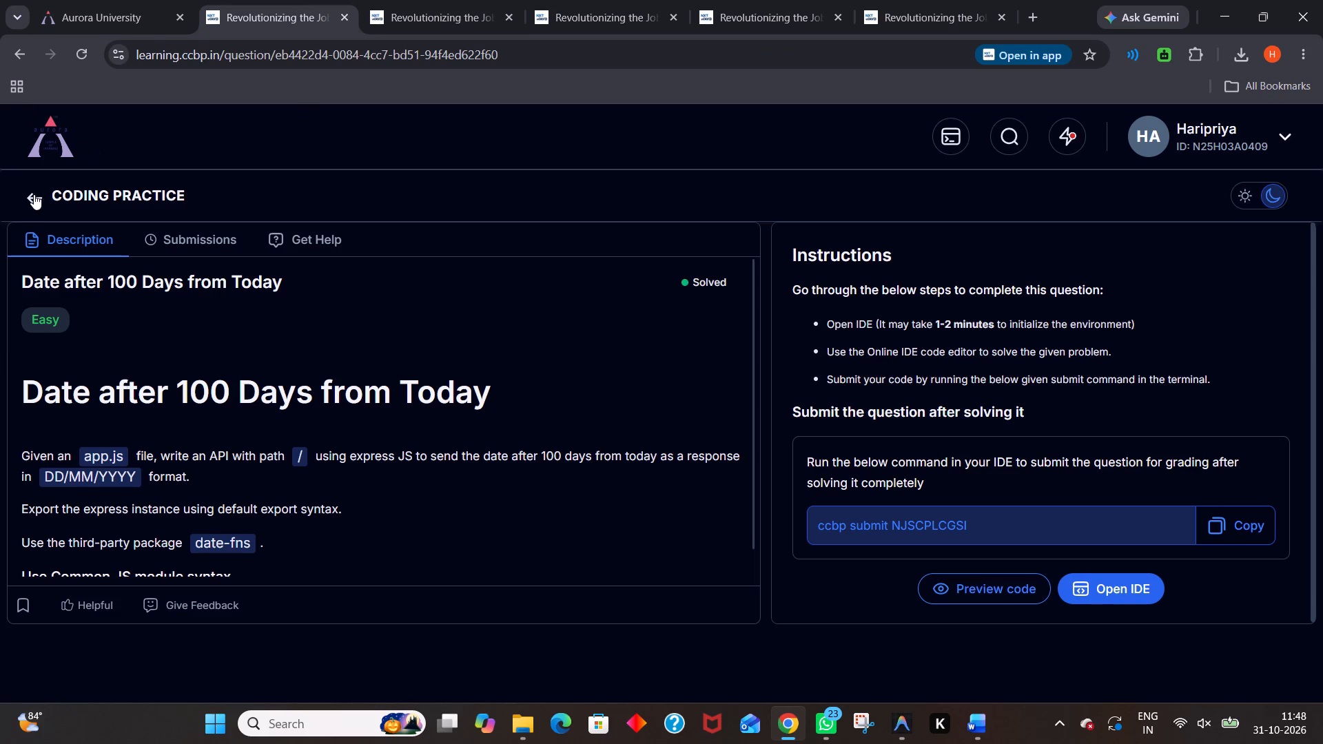
click(32, 197)
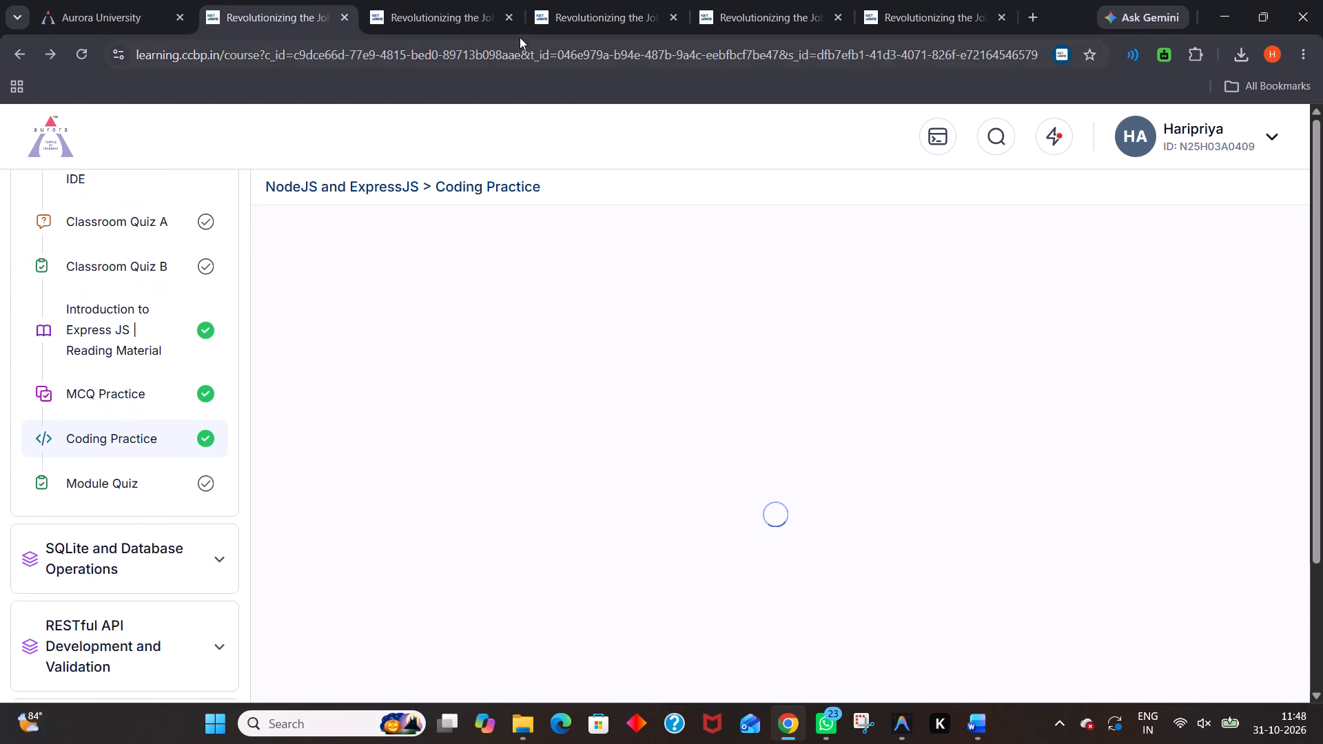
Close the four extra browser tabs, keeping the Aurora University and Coding Practice list tabs.
click(513, 21)
click(513, 21)
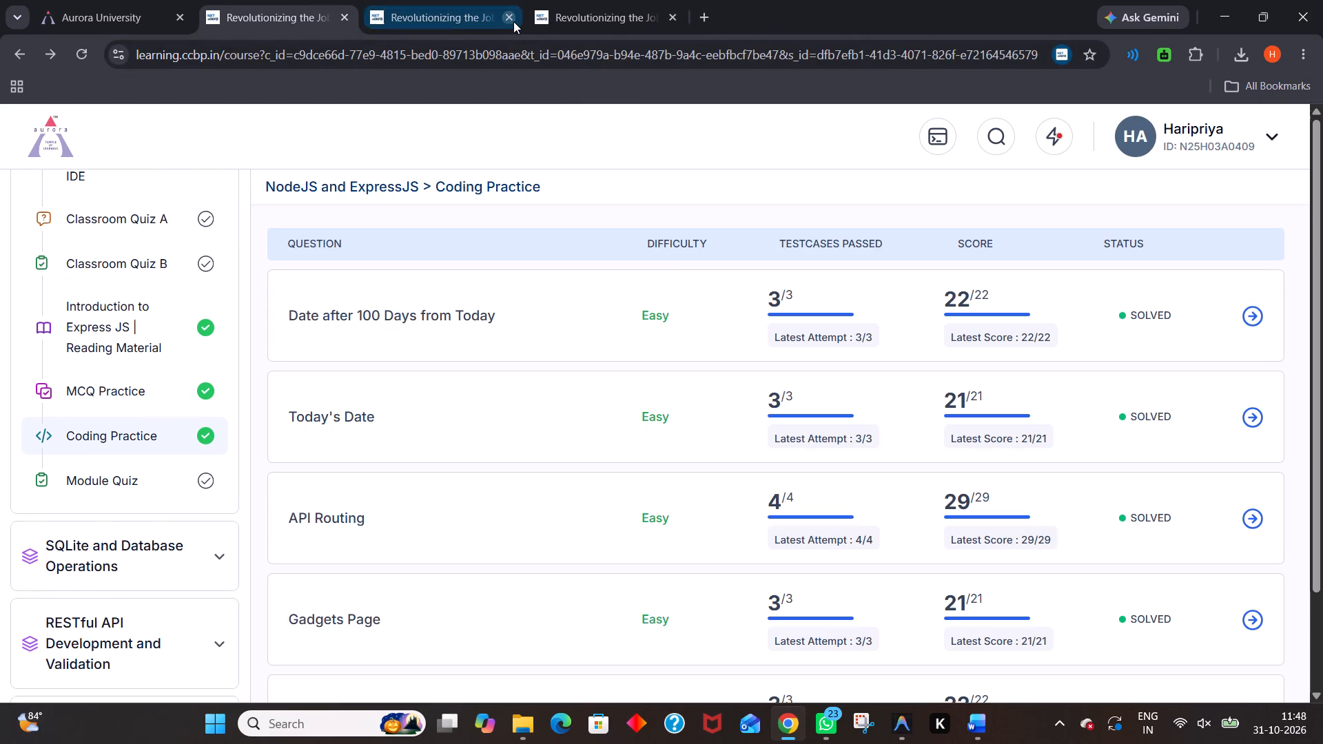
click(513, 21)
click(513, 21)
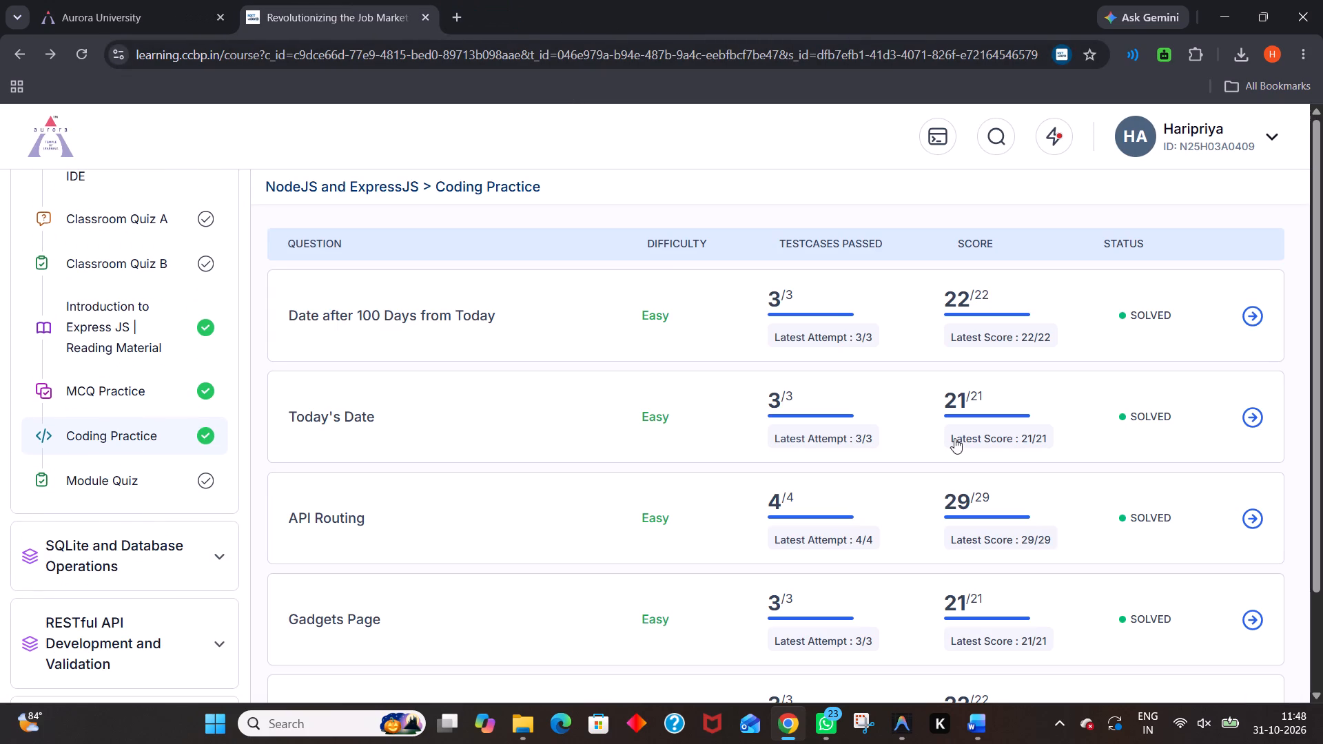
Open the Today's Date question from the Coding Practice list and copy its title.
click(1259, 419)
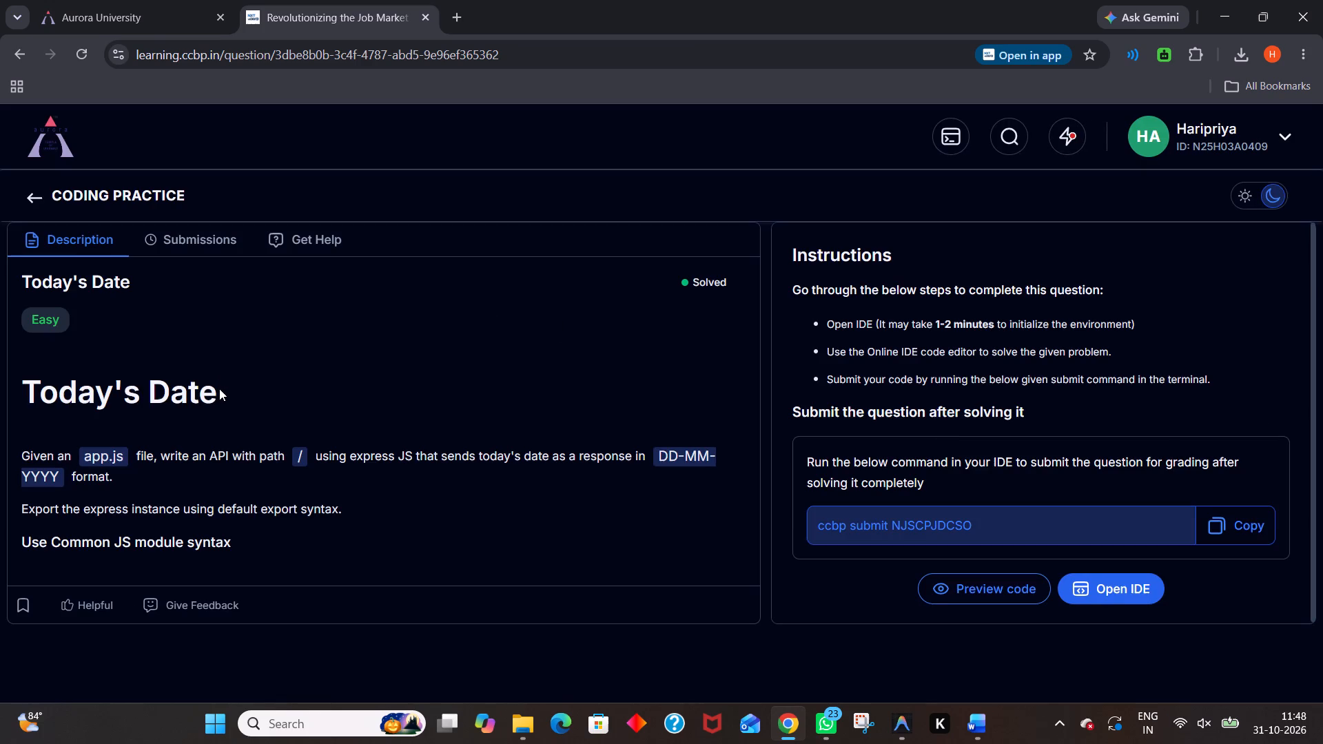
drag(219, 389, 0, 384)
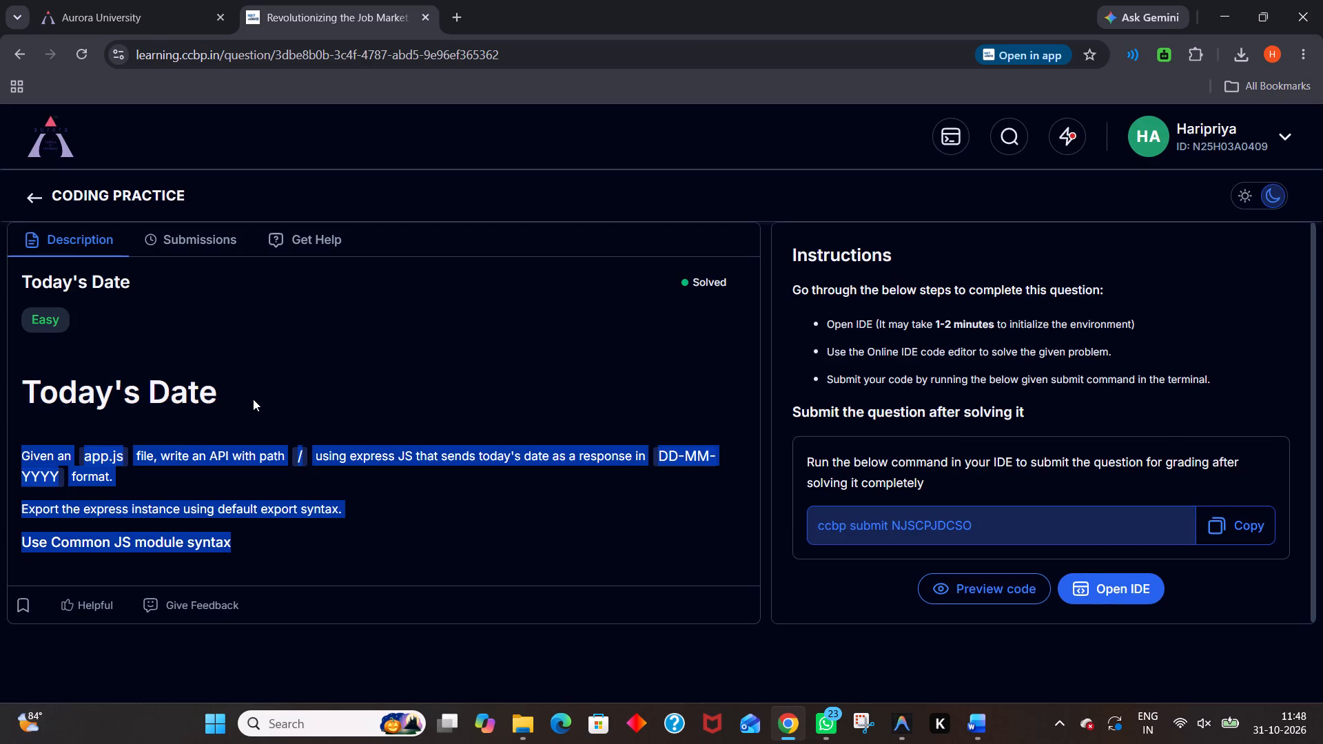
click(253, 399)
drag(236, 387, 0, 380)
click(109, 386)
drag(22, 387, 210, 389)
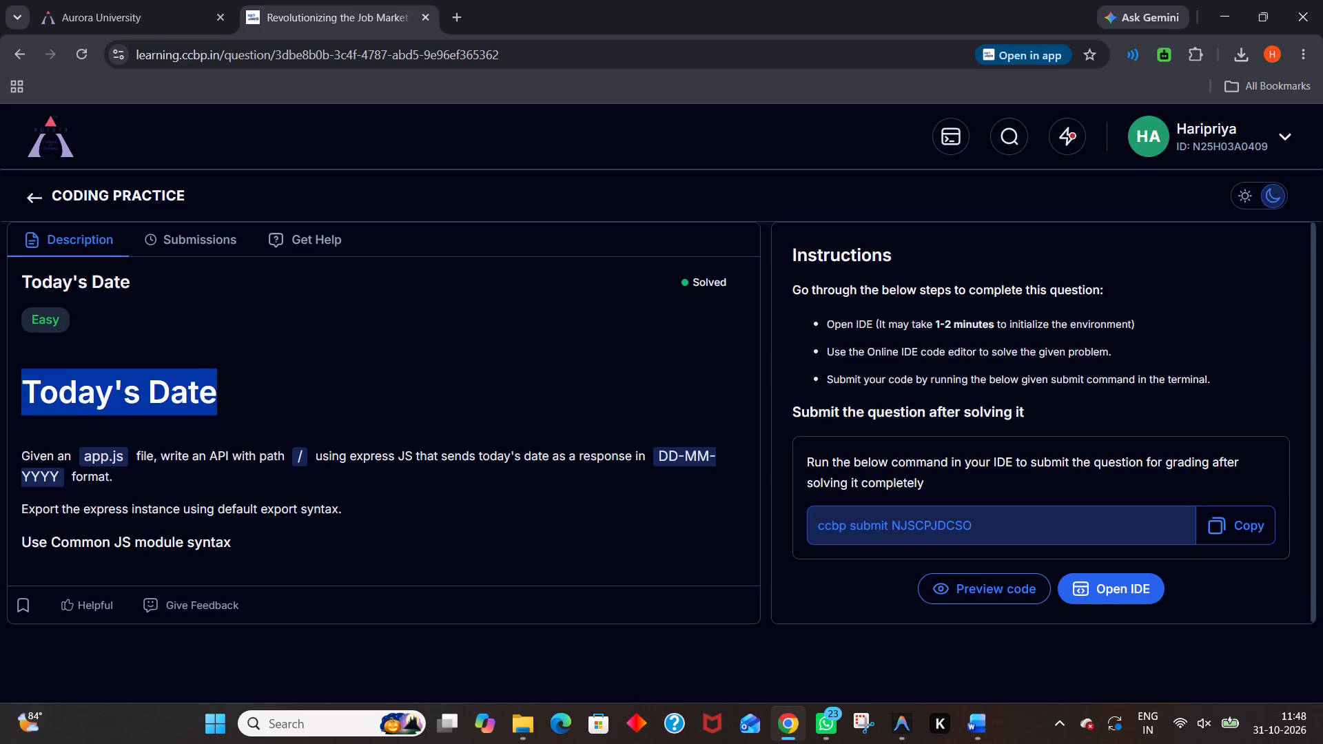
key(ctrl+c)
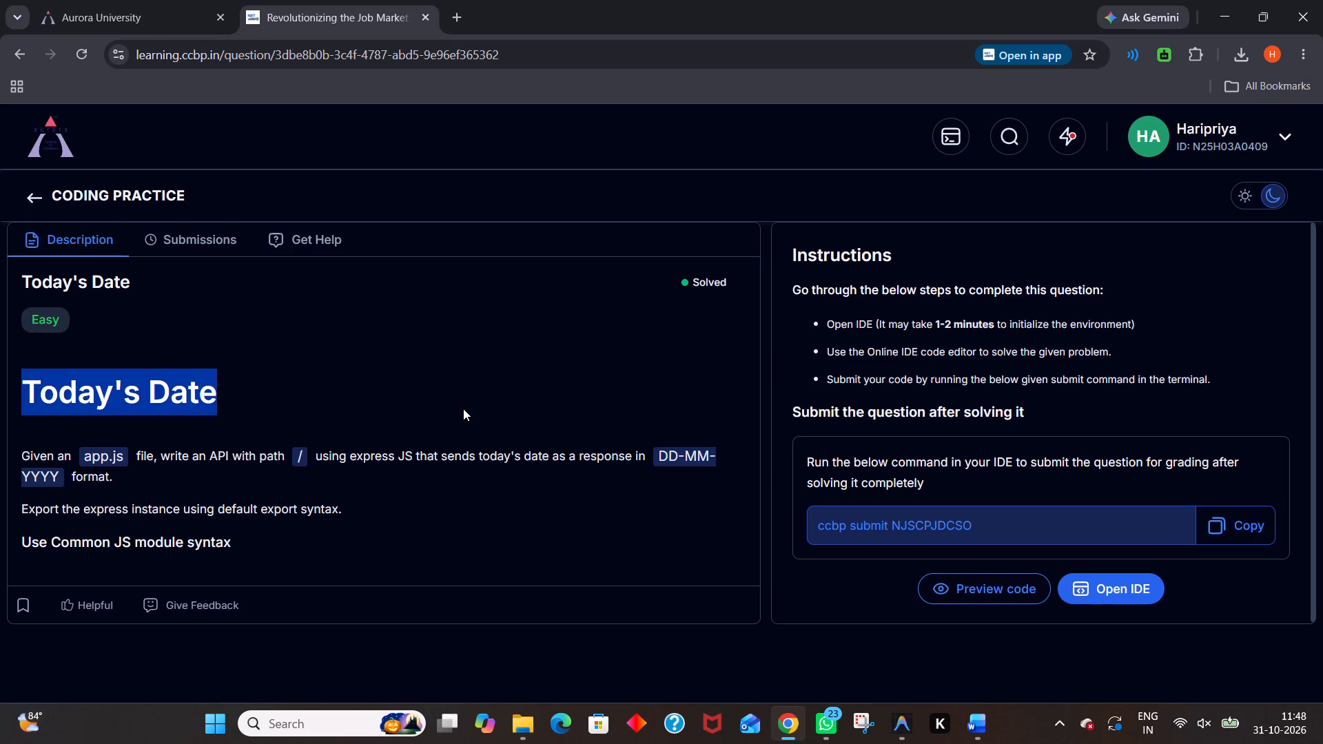
click(463, 409)
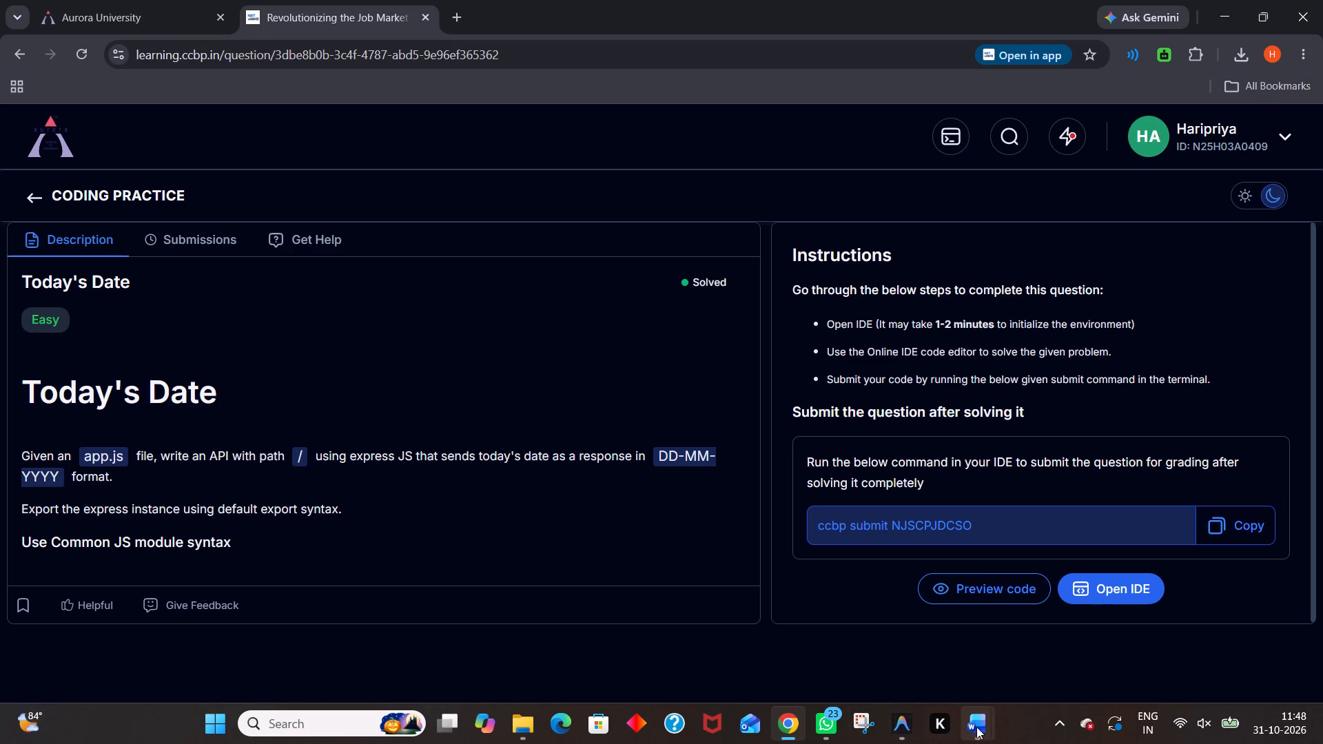
Switch to the Reflective Journal format document in Word and paste the title Today's Date after "Question 2:".
click(1114, 645)
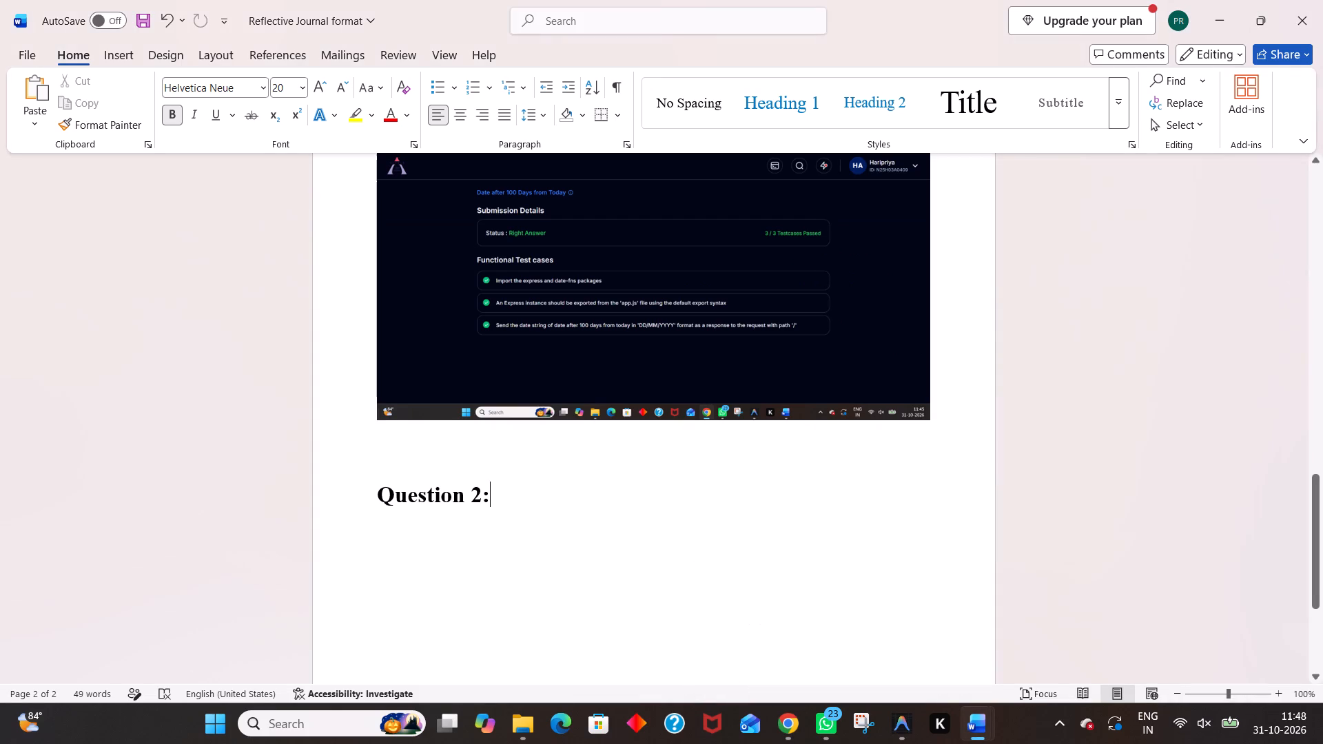
click(584, 502)
key(ctrl+v)
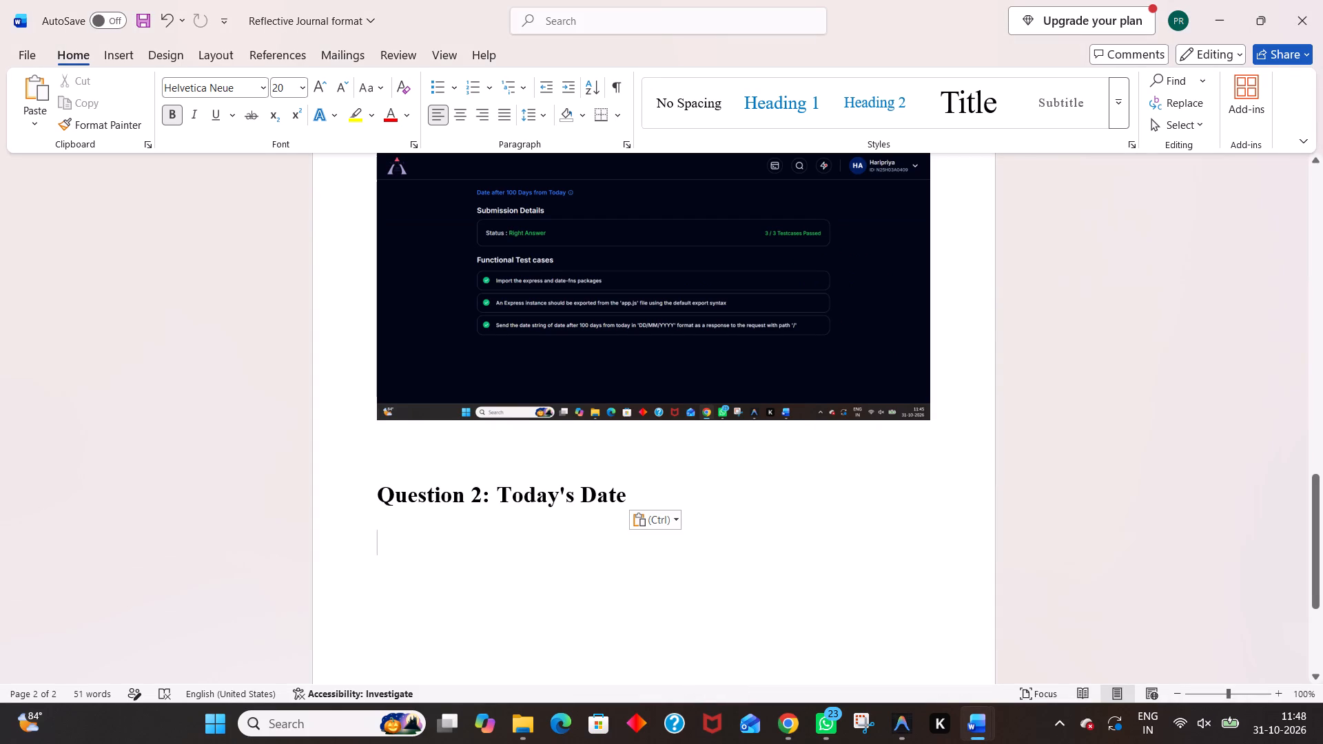
scroll(772, 572, down, 2)
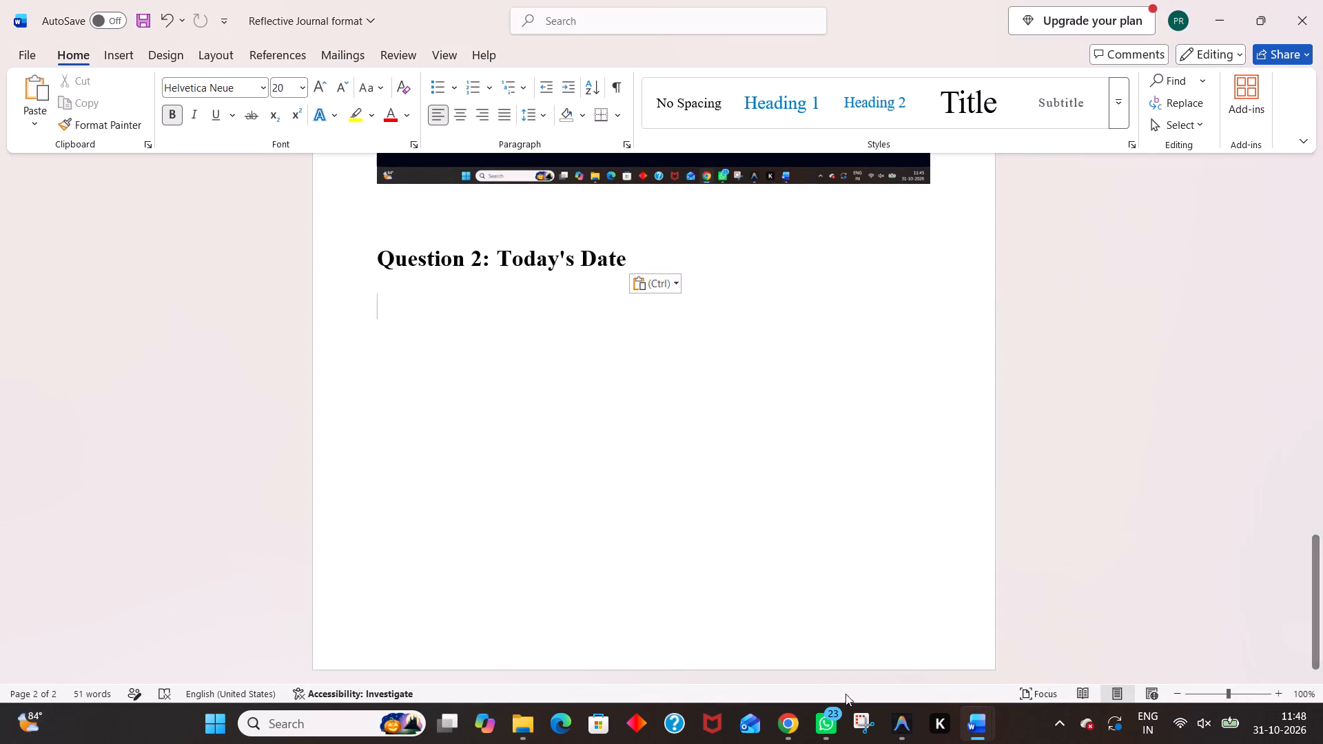
Switch to Chrome, launch the IDE for Today's Date, closing the other active session, and open app.js in coding-practice-3e.
click(796, 631)
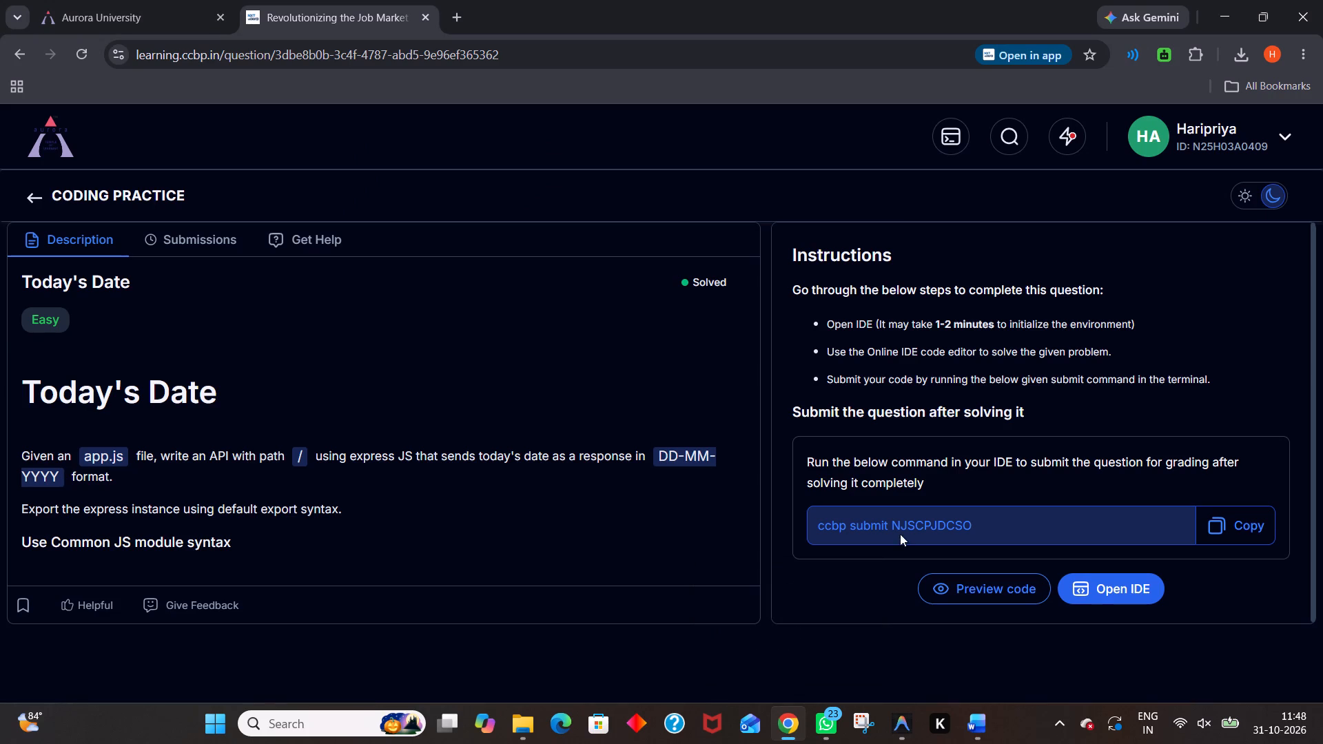
click(1105, 586)
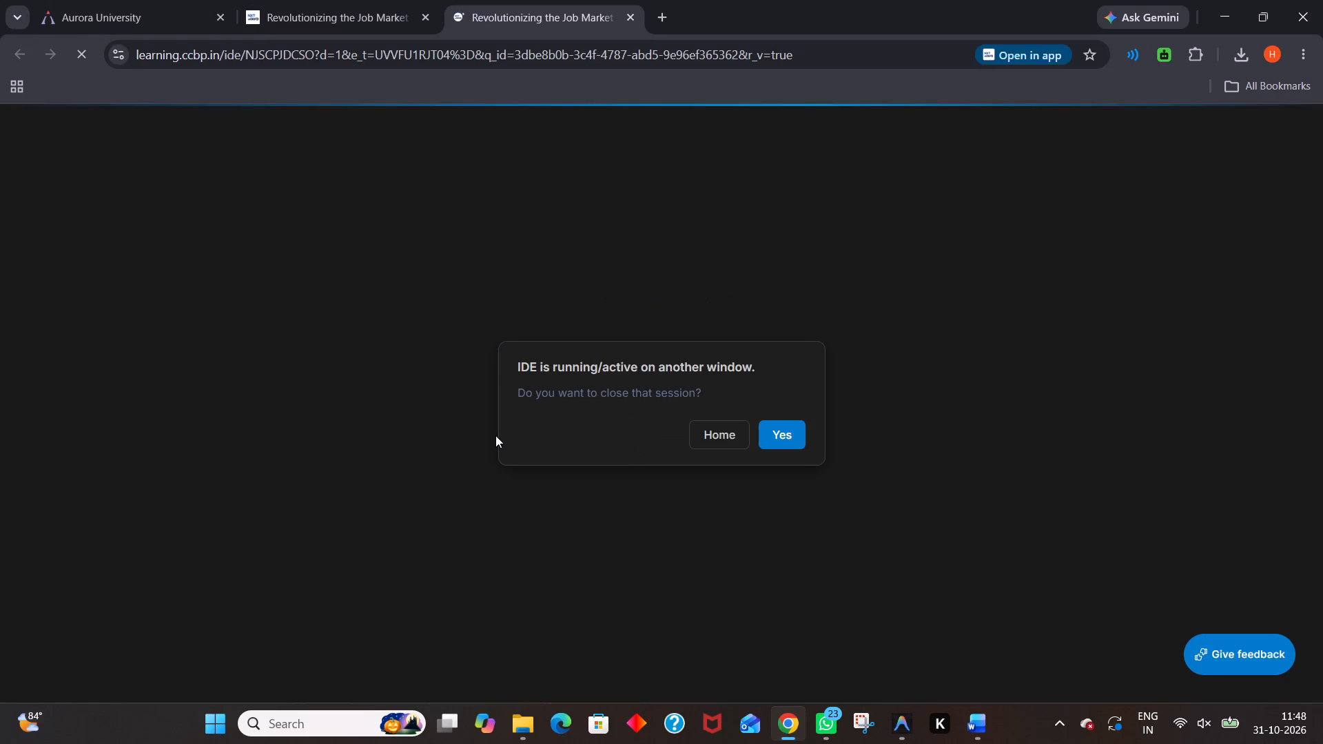
click(788, 437)
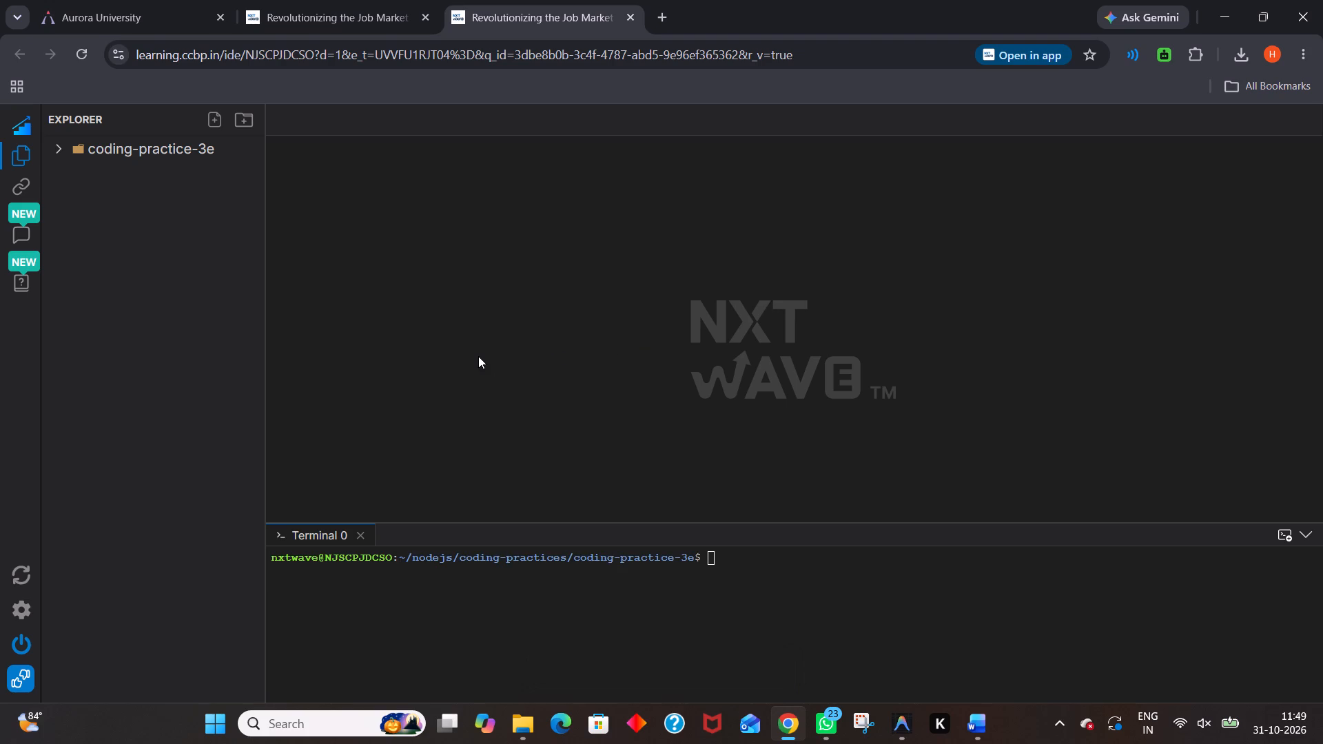
click(144, 153)
click(145, 209)
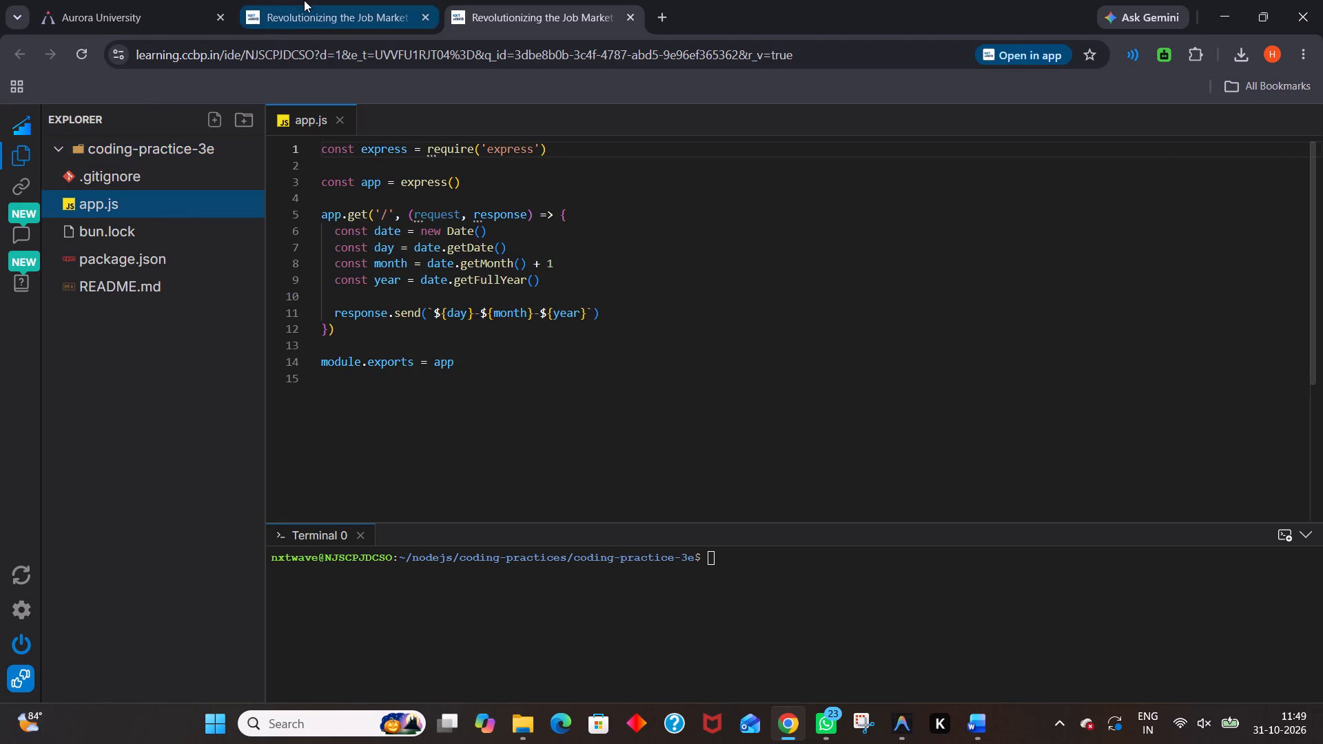
Copy the question's submit command, ccbp submit NJSCPJDCSO, and run it in the IDE terminal.
click(304, 0)
click(1229, 517)
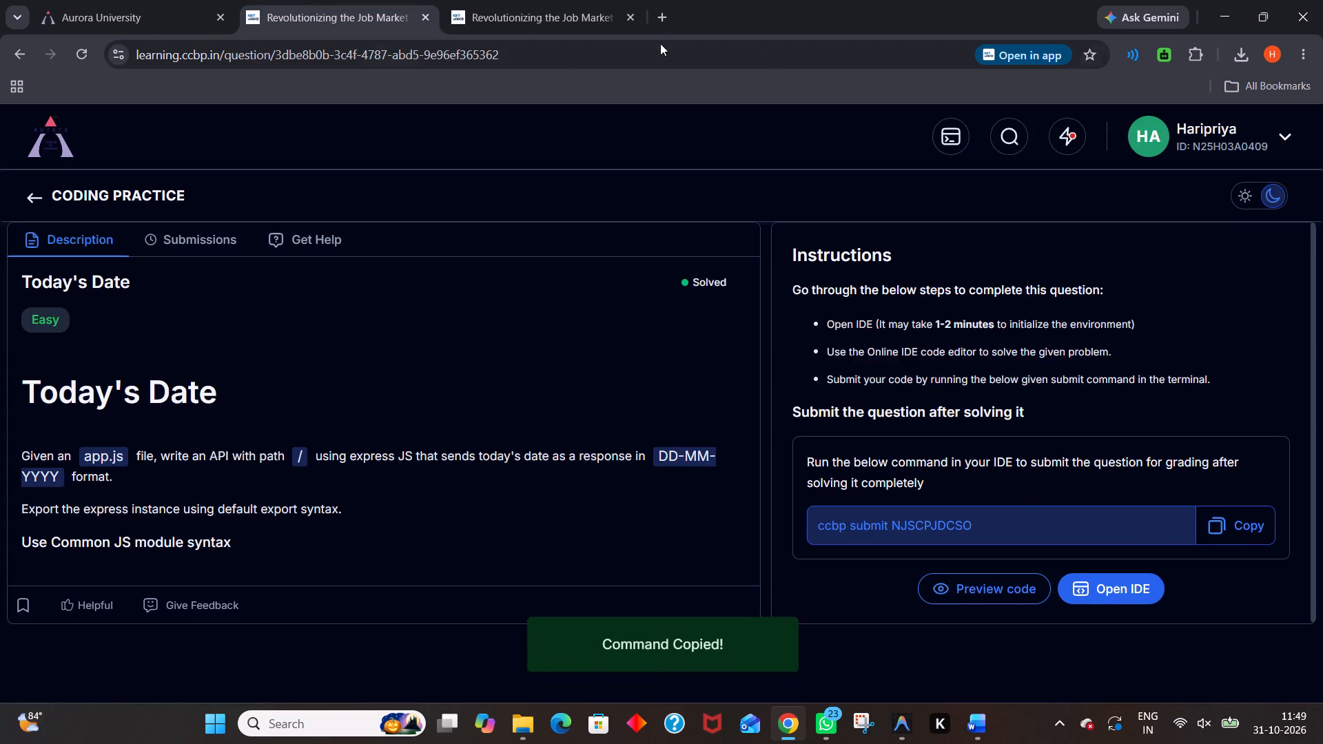
click(540, 0)
click(715, 563)
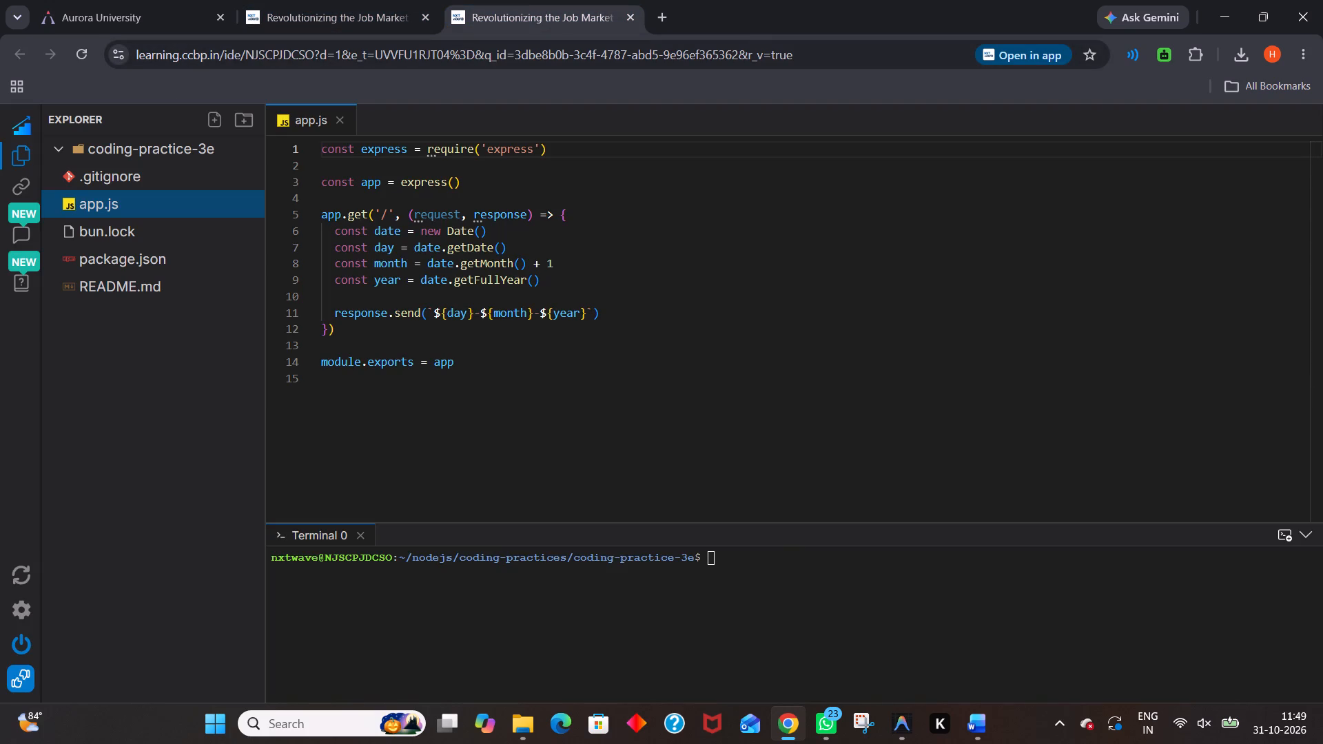
key(ctrl+shift+v)
key(Return)
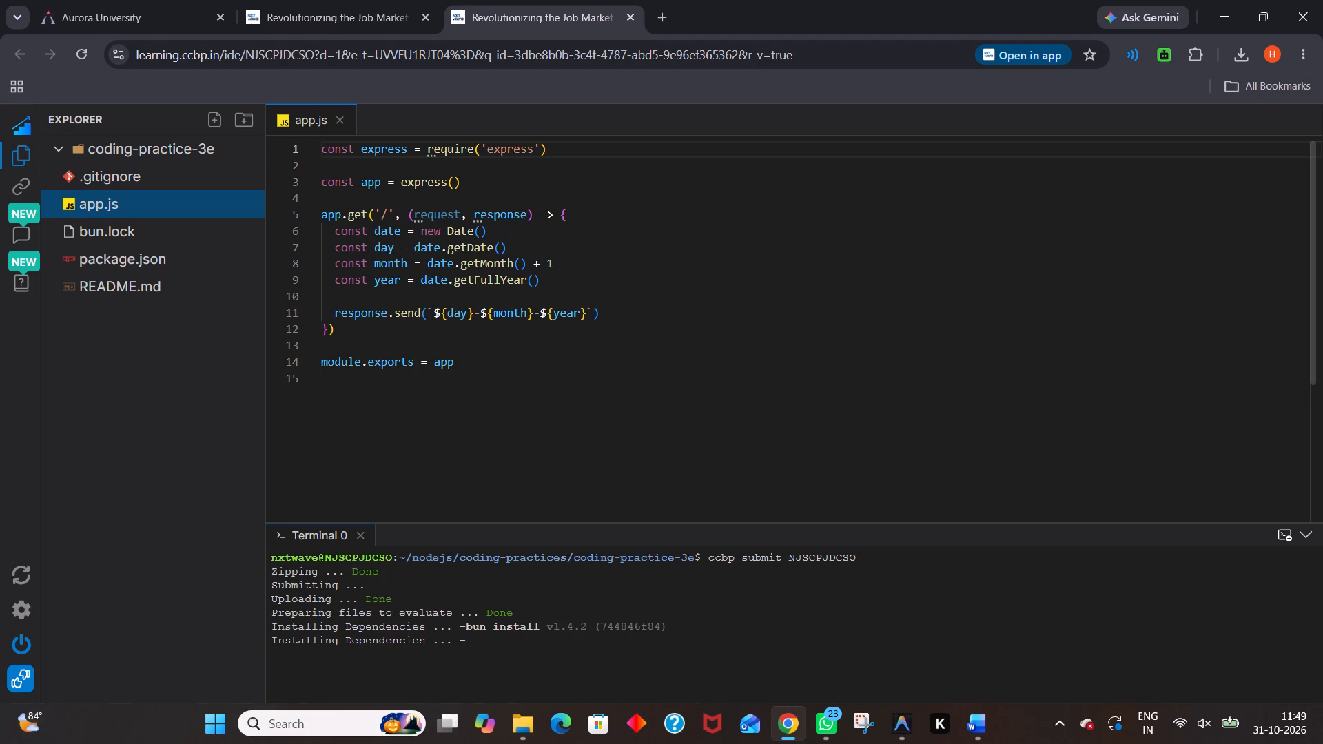
scroll(657, 628, down, 1)
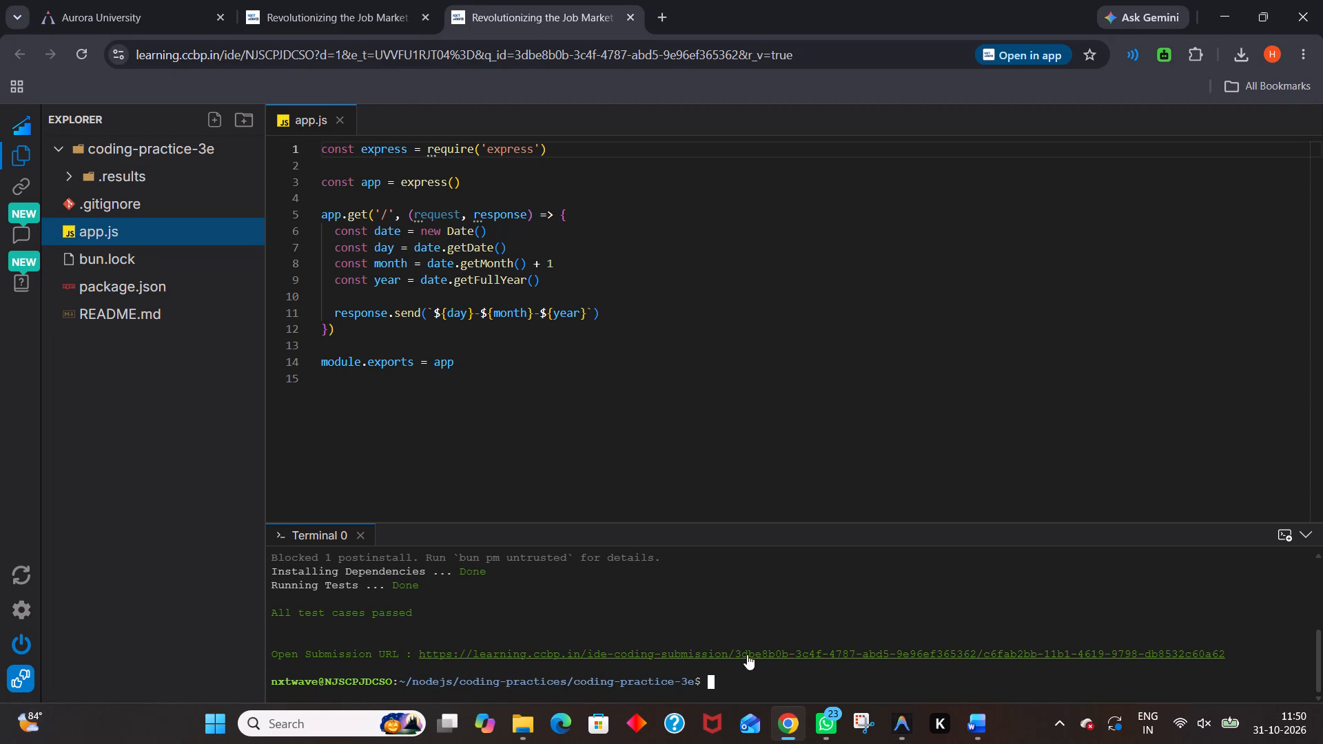
Open the Snipping Tool over the IDE page.
click(352, 717)
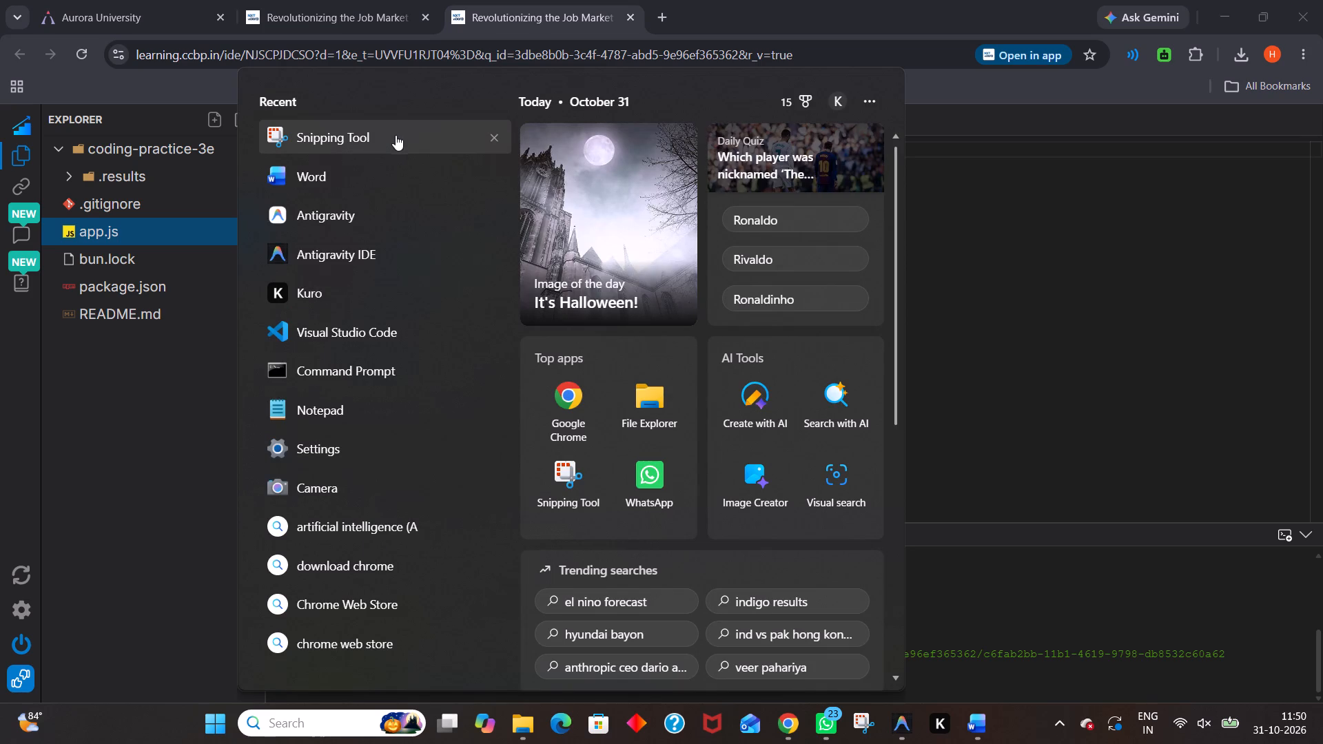
click(395, 132)
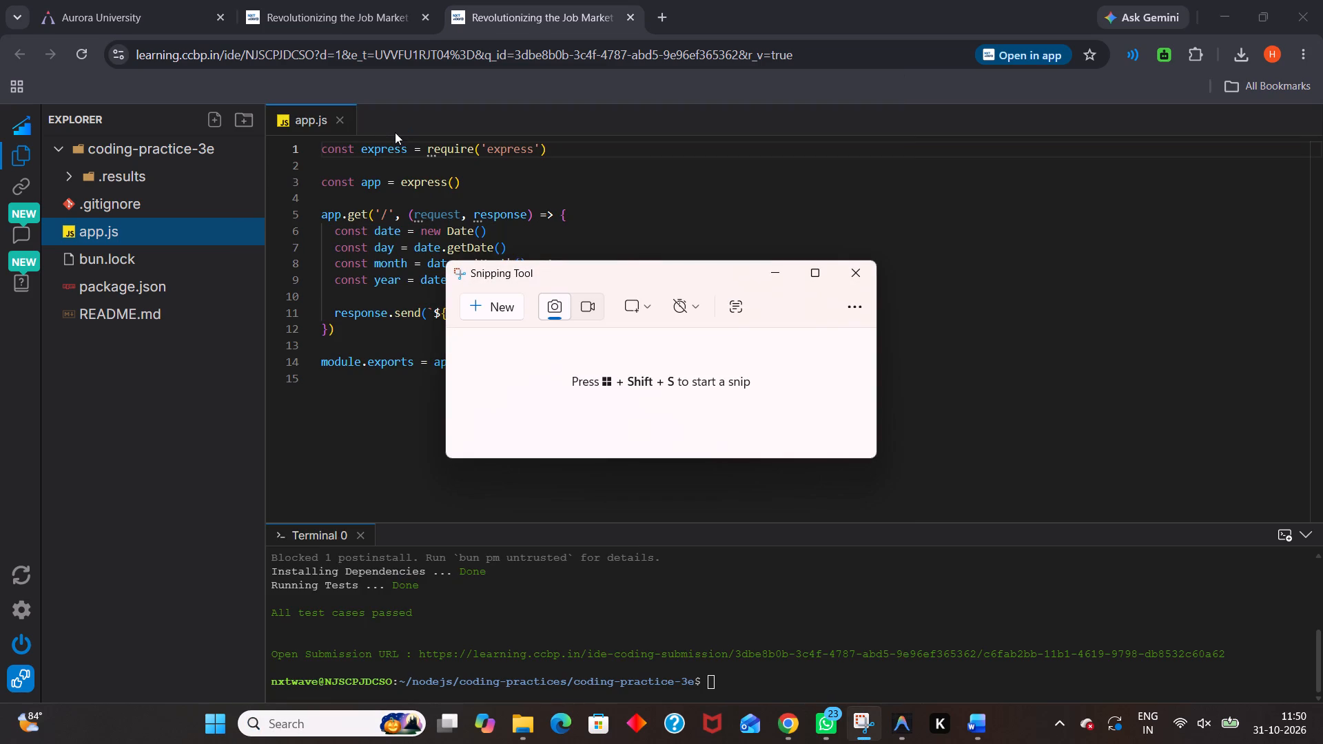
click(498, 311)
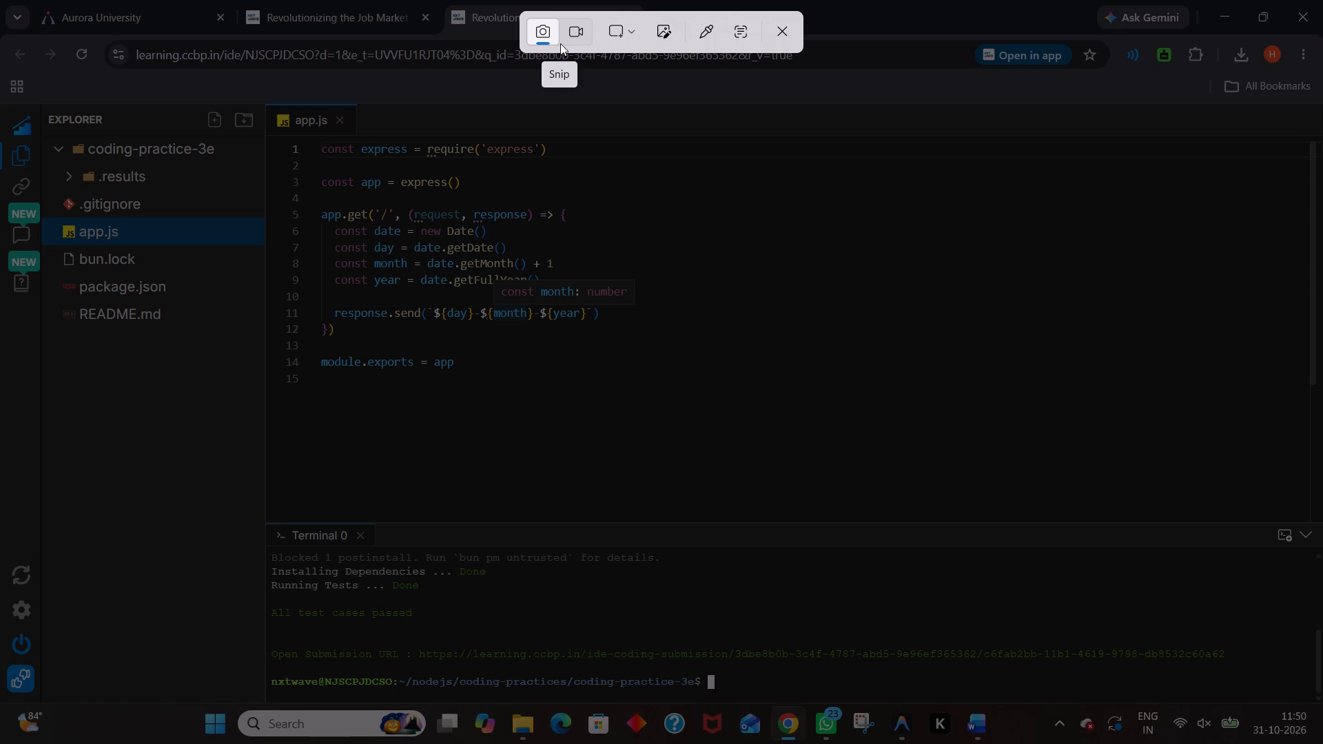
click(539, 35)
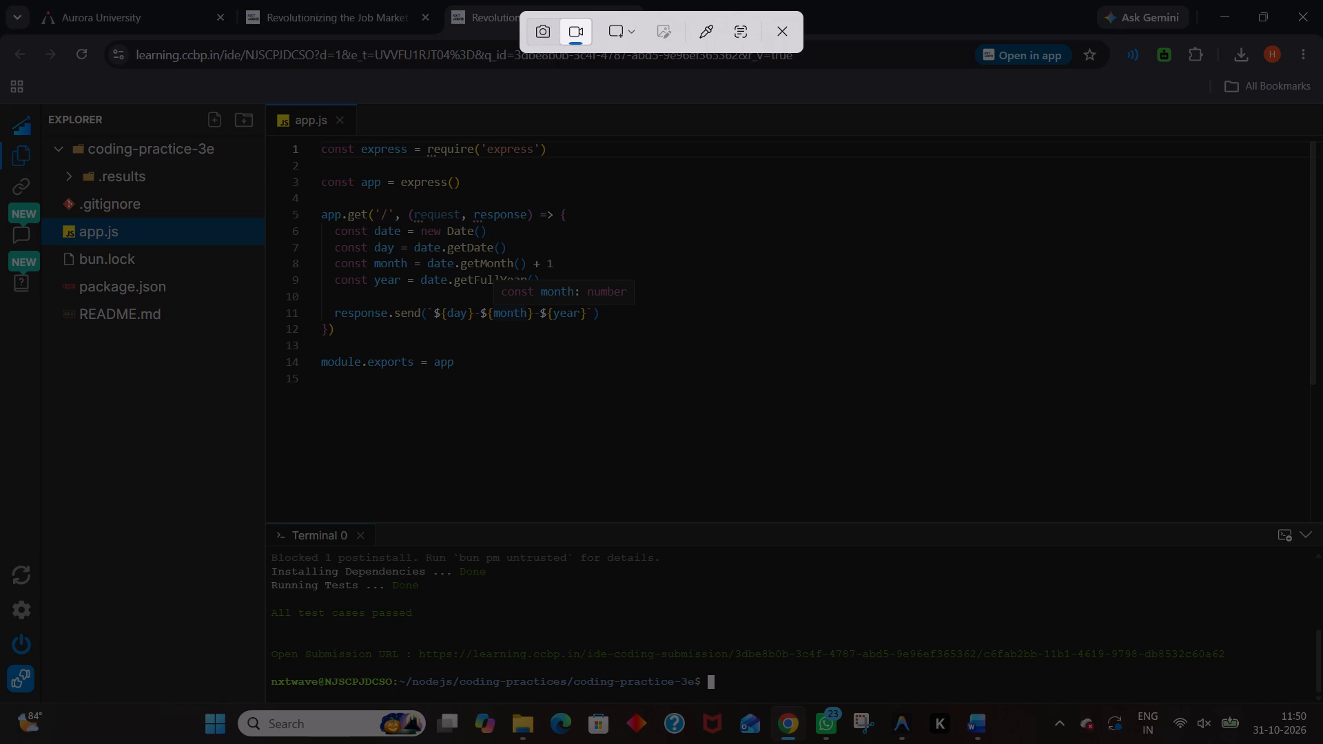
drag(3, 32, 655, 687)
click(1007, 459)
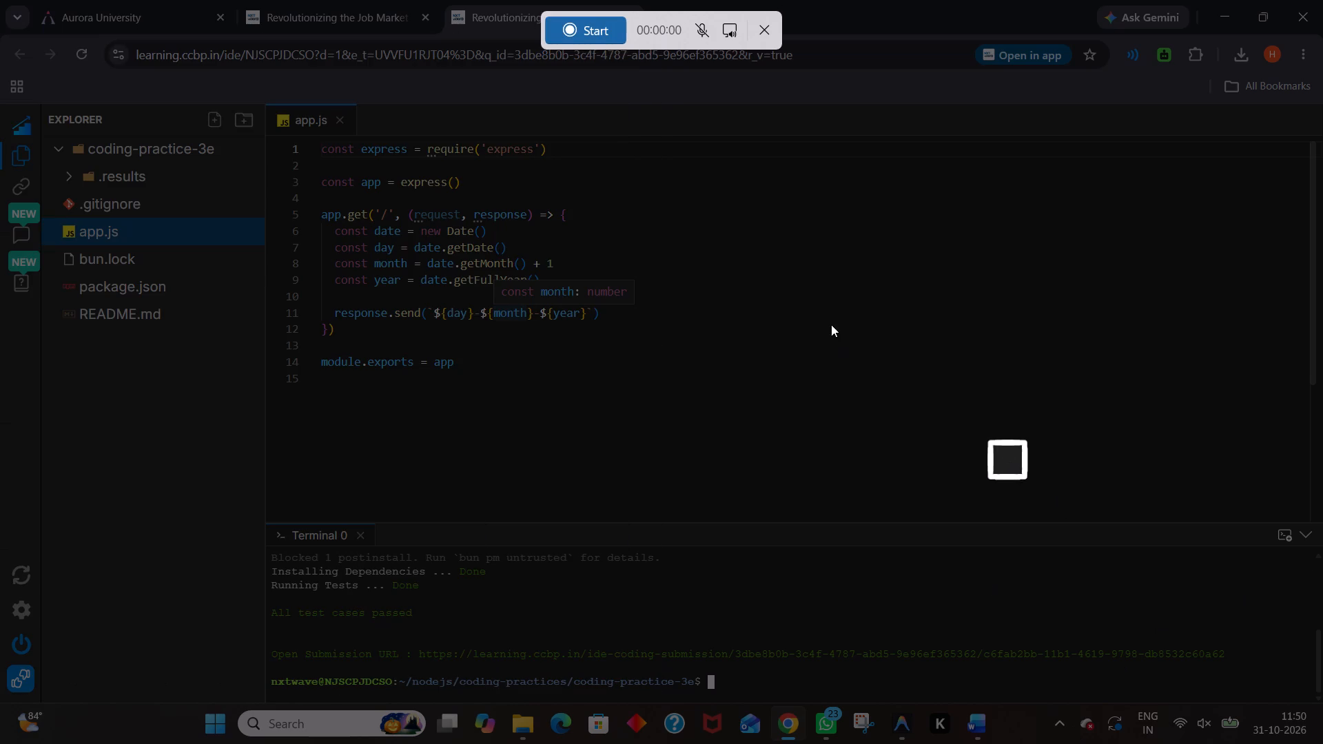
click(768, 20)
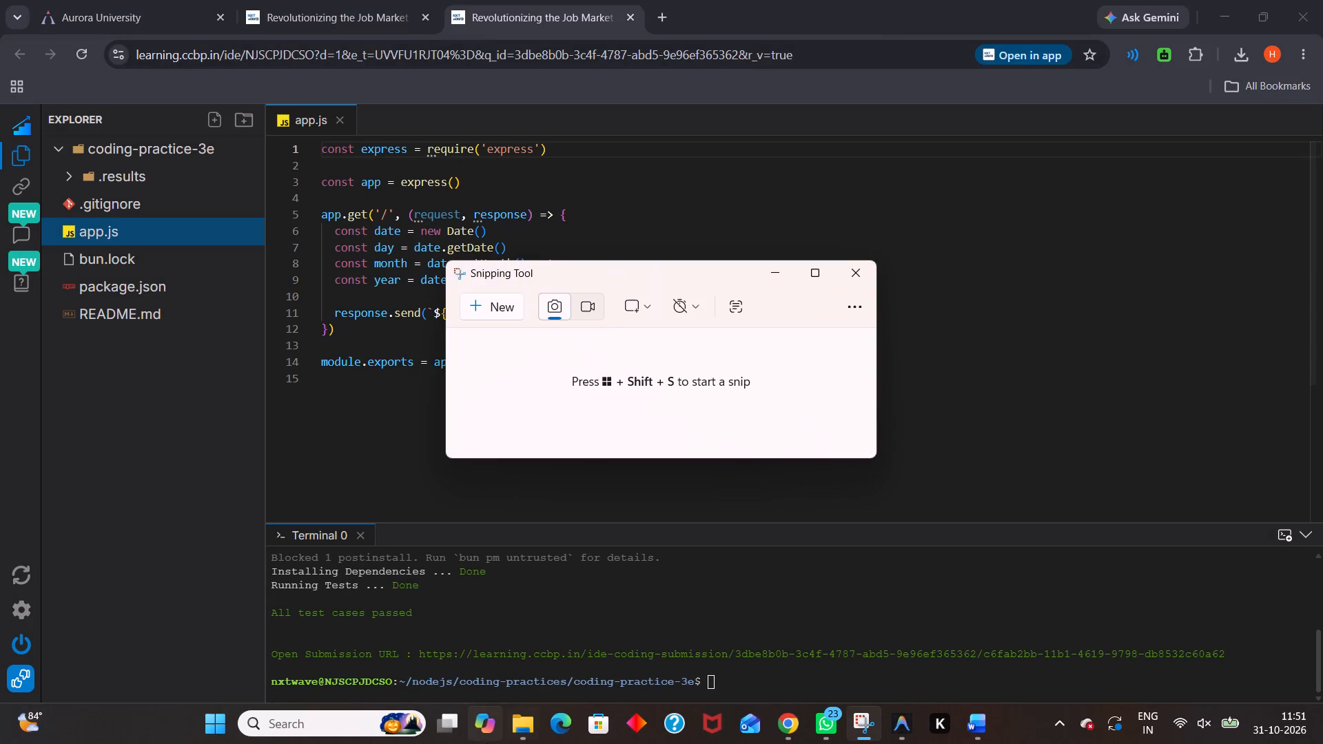
Snip the IDE page from the address bar down to just above the taskbar, copy the screenshot, and close the Snipping Tool.
click(493, 302)
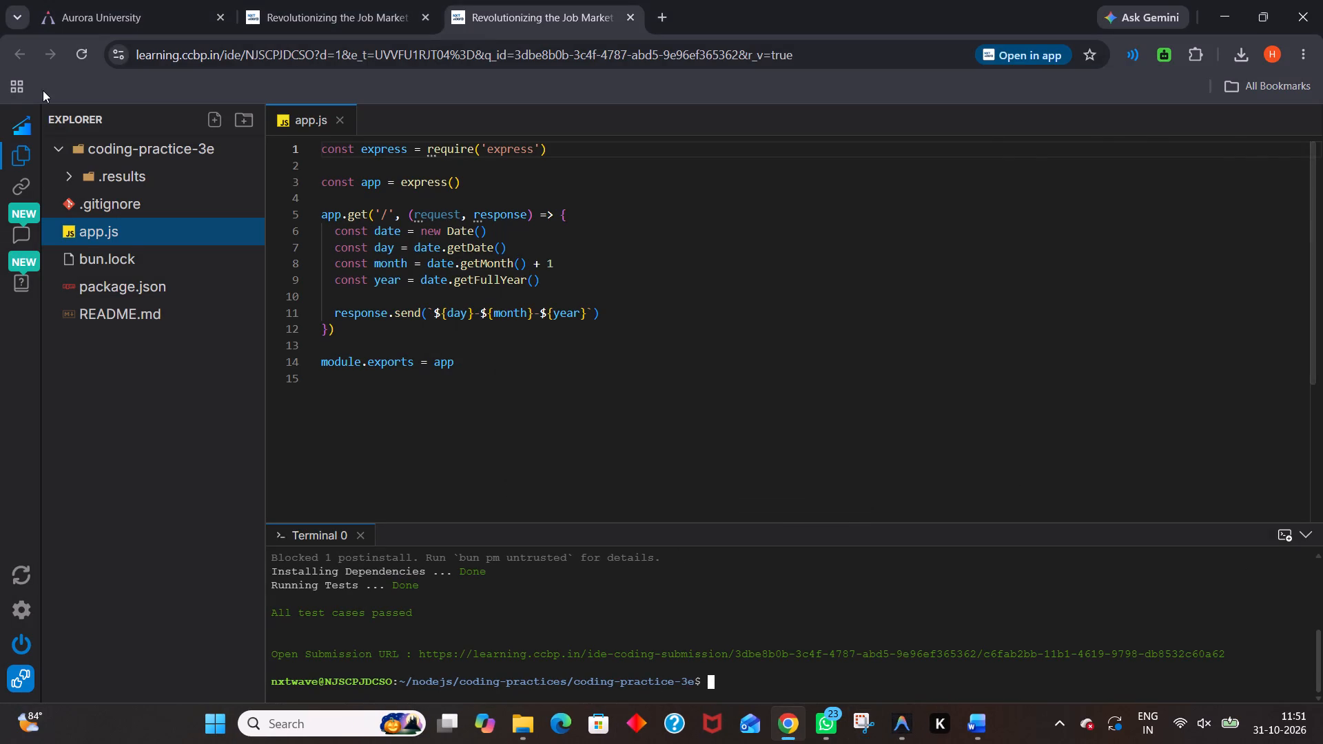
drag(3, 34, 649, 592)
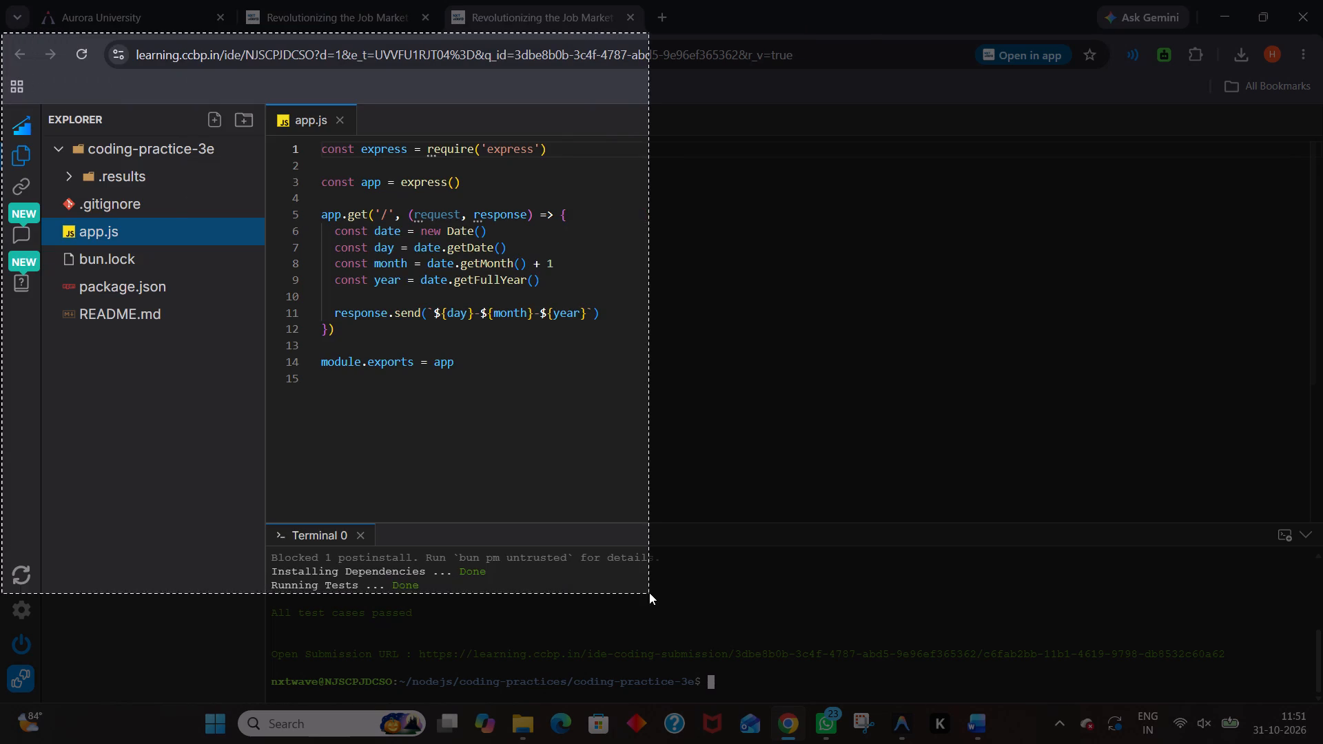
drag(649, 592, 1322, 730)
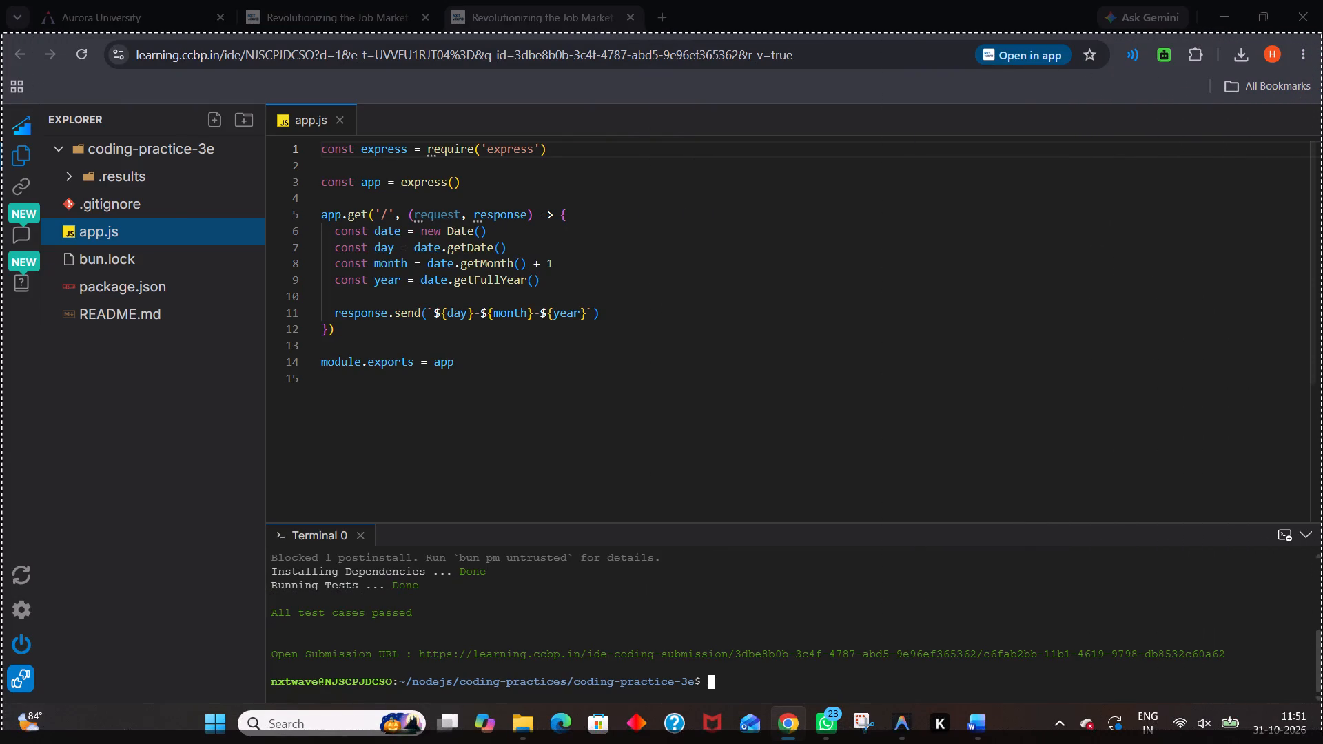
drag(1322, 730, 1322, 705)
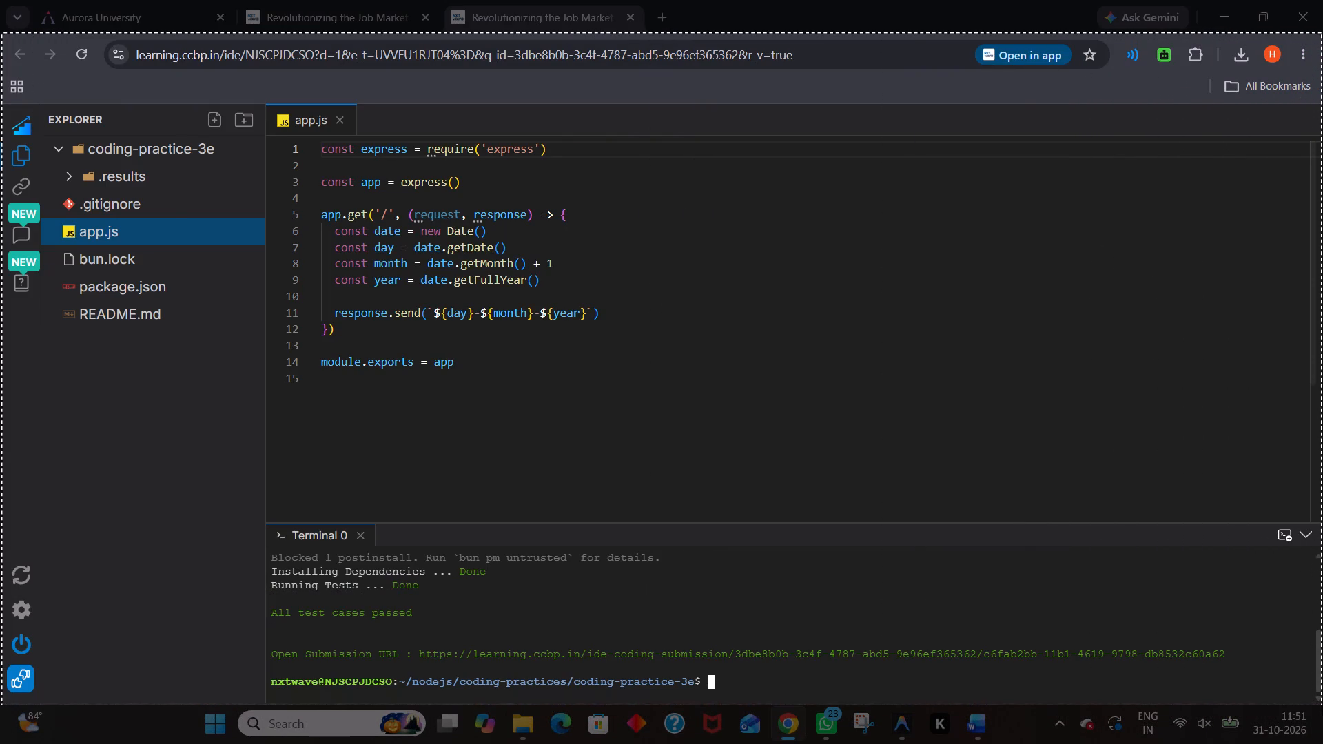
drag(1322, 705, 1322, 706)
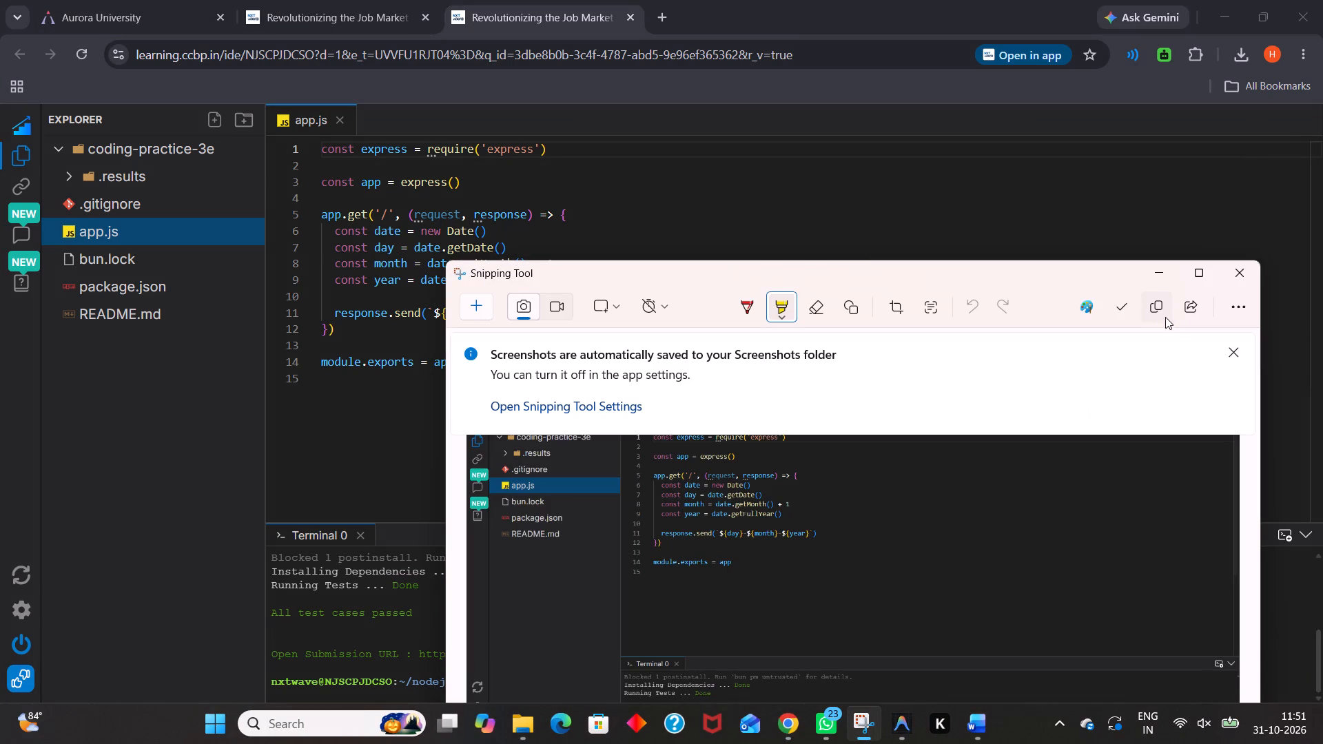
click(1160, 314)
click(1245, 262)
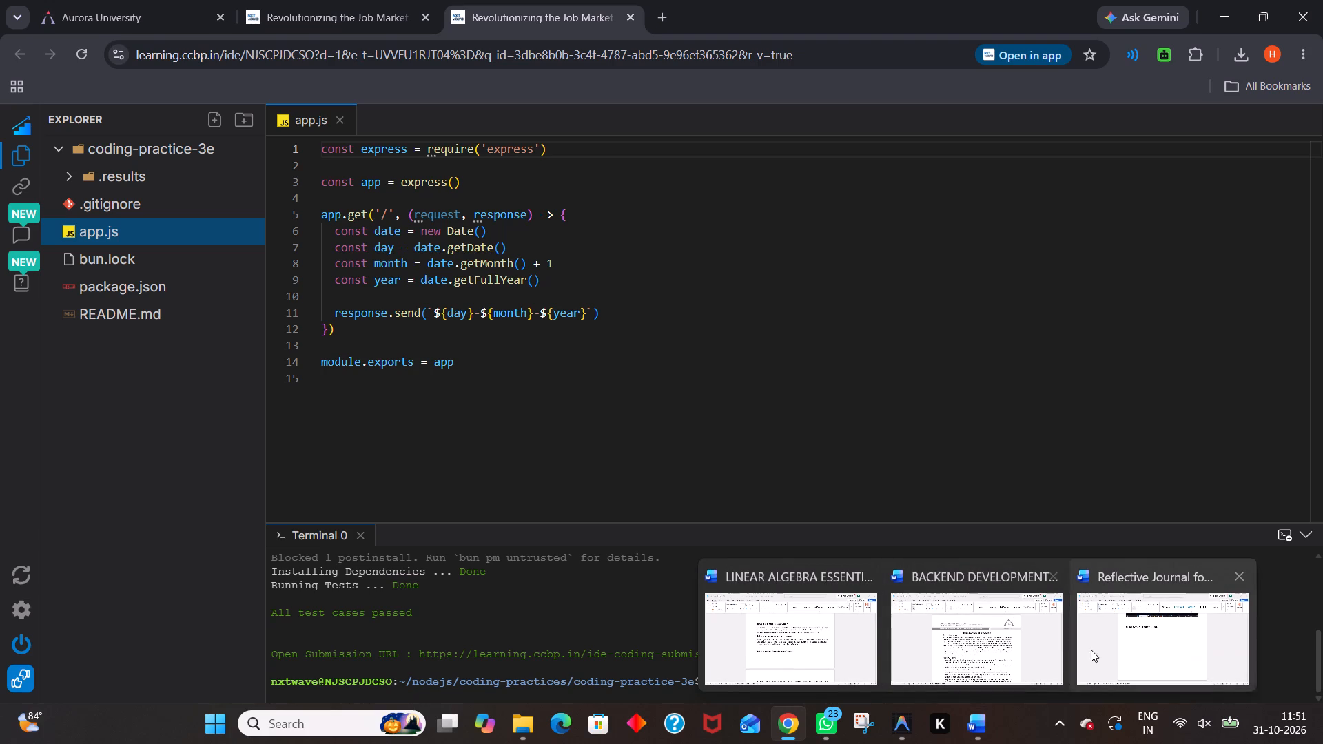
Switch to the Reflective Journal format document in Word and paste the app.js screenshot below the "Question 2: Today's Date" heading.
click(1124, 650)
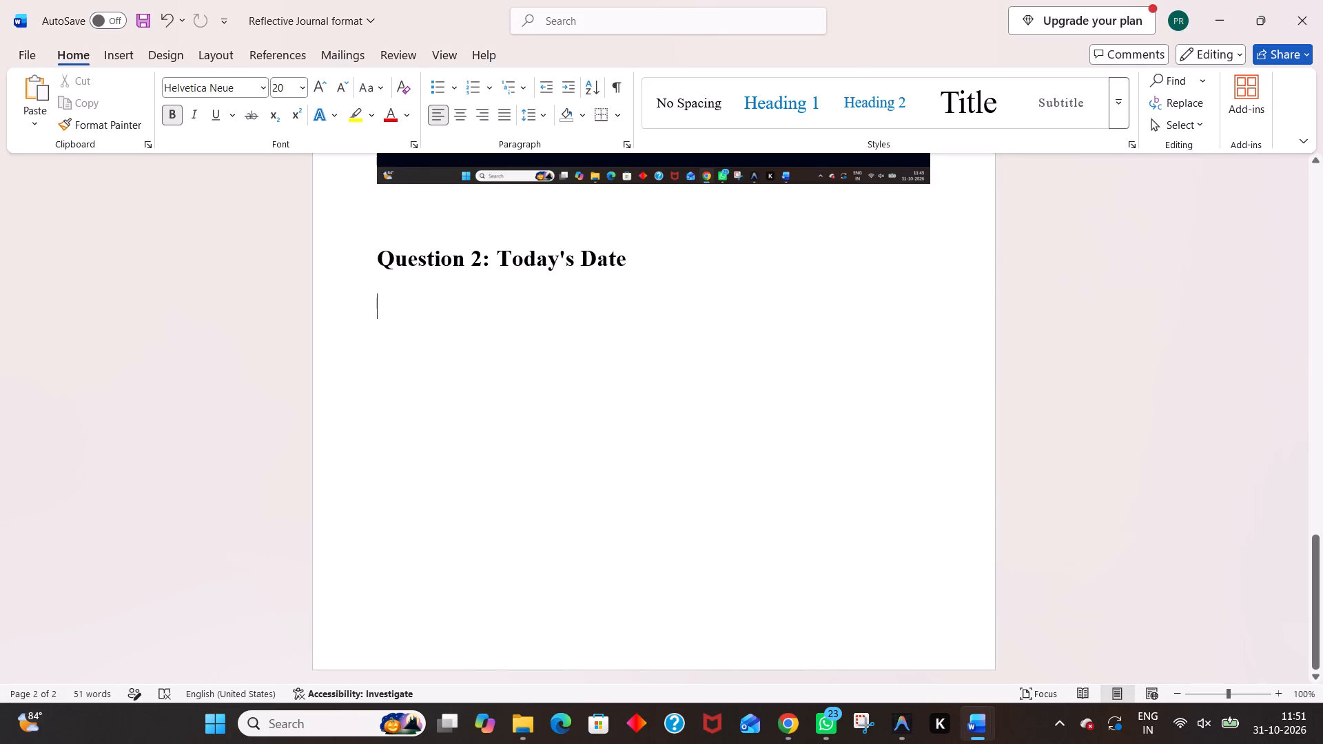
click(592, 375)
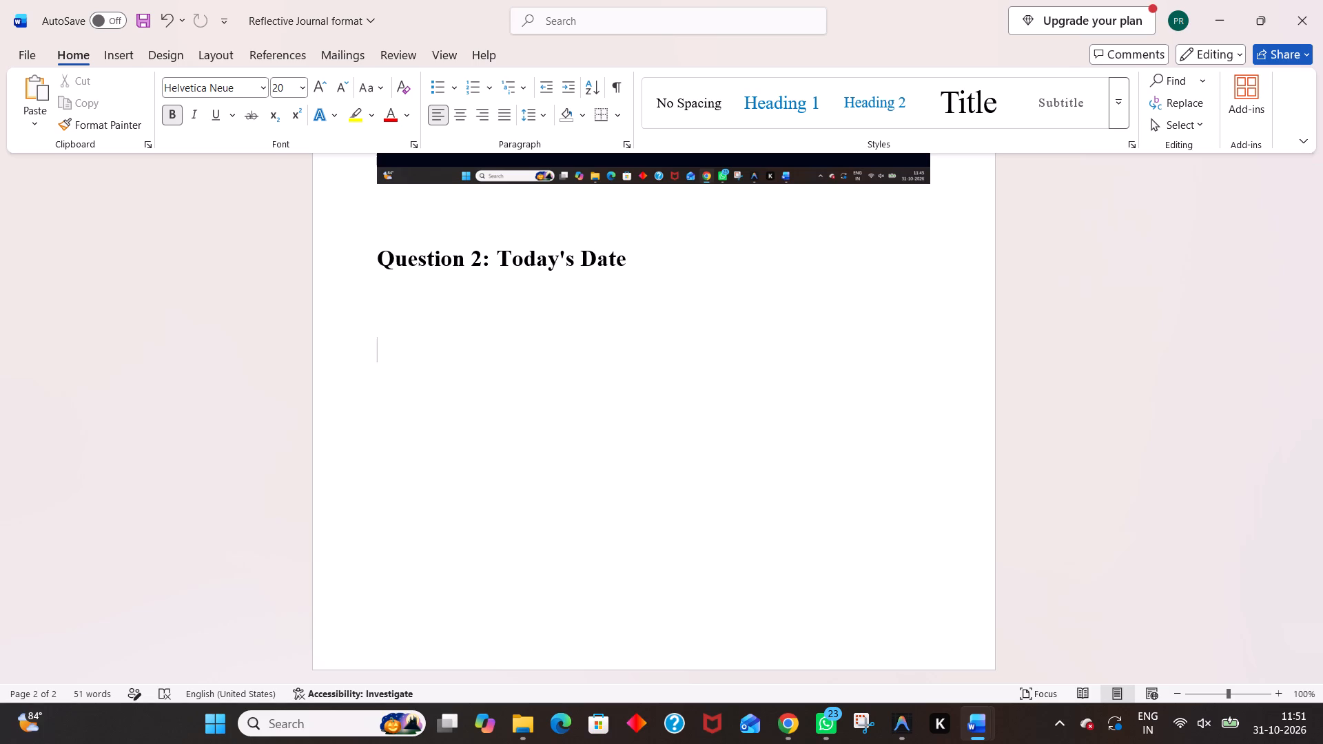
key(ctrl+v)
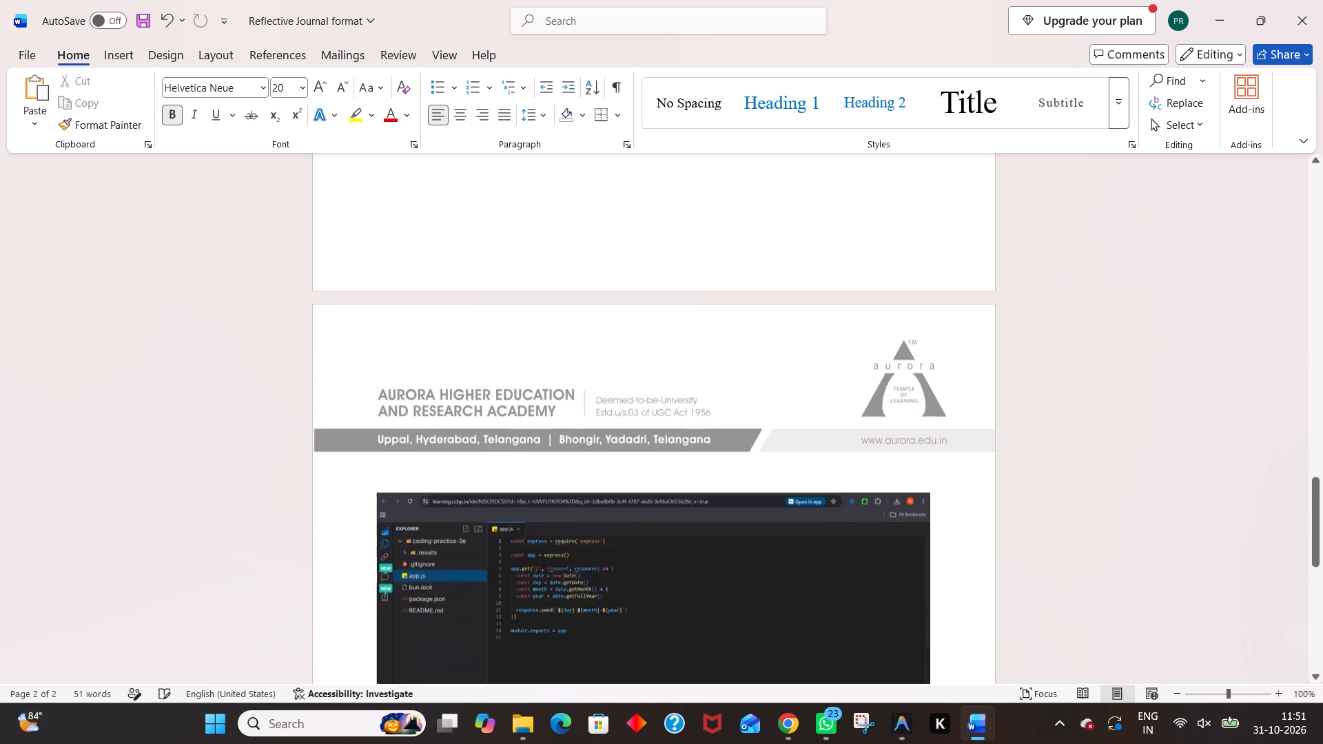
Reduce the height of the pasted app.js screenshot so it fits on page 2 below the "Question 2: Today's Date" heading.
scroll(732, 410, up, 2)
scroll(732, 410, down, 1)
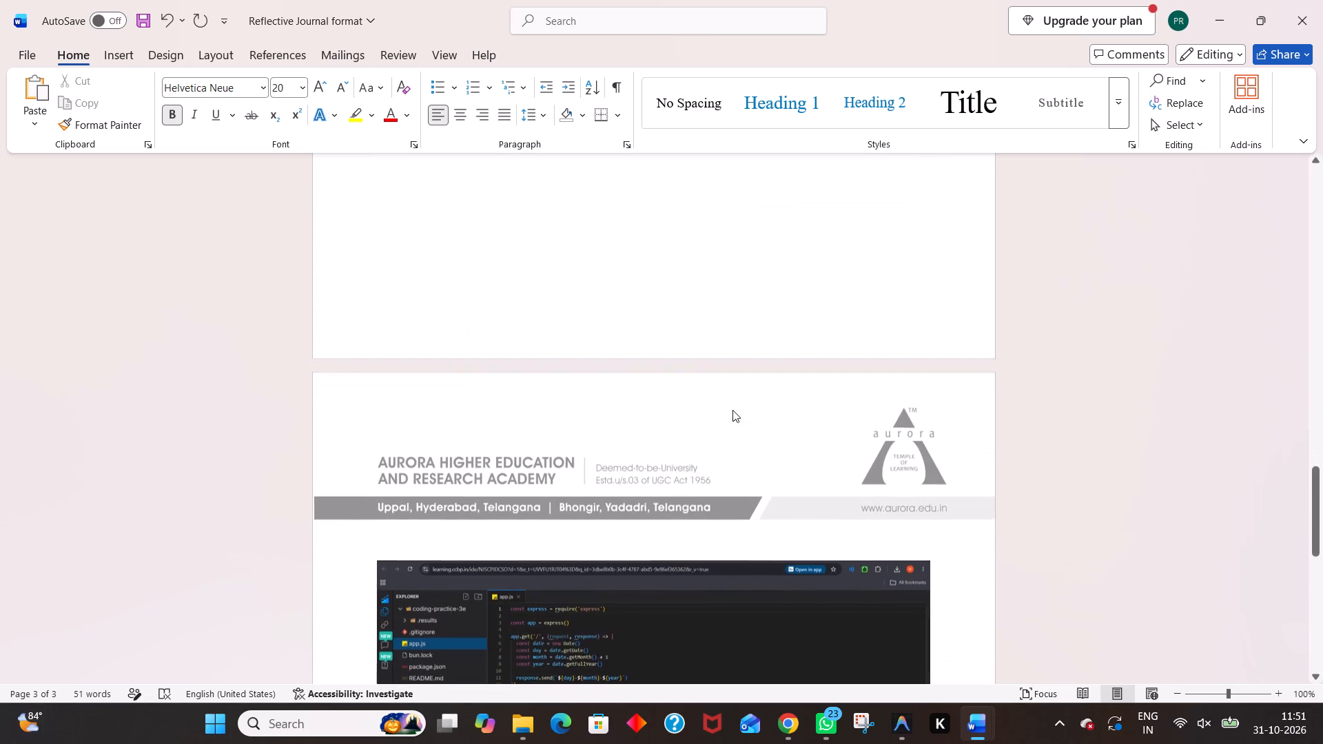
scroll(752, 521, down, 1)
scroll(719, 391, up, 1)
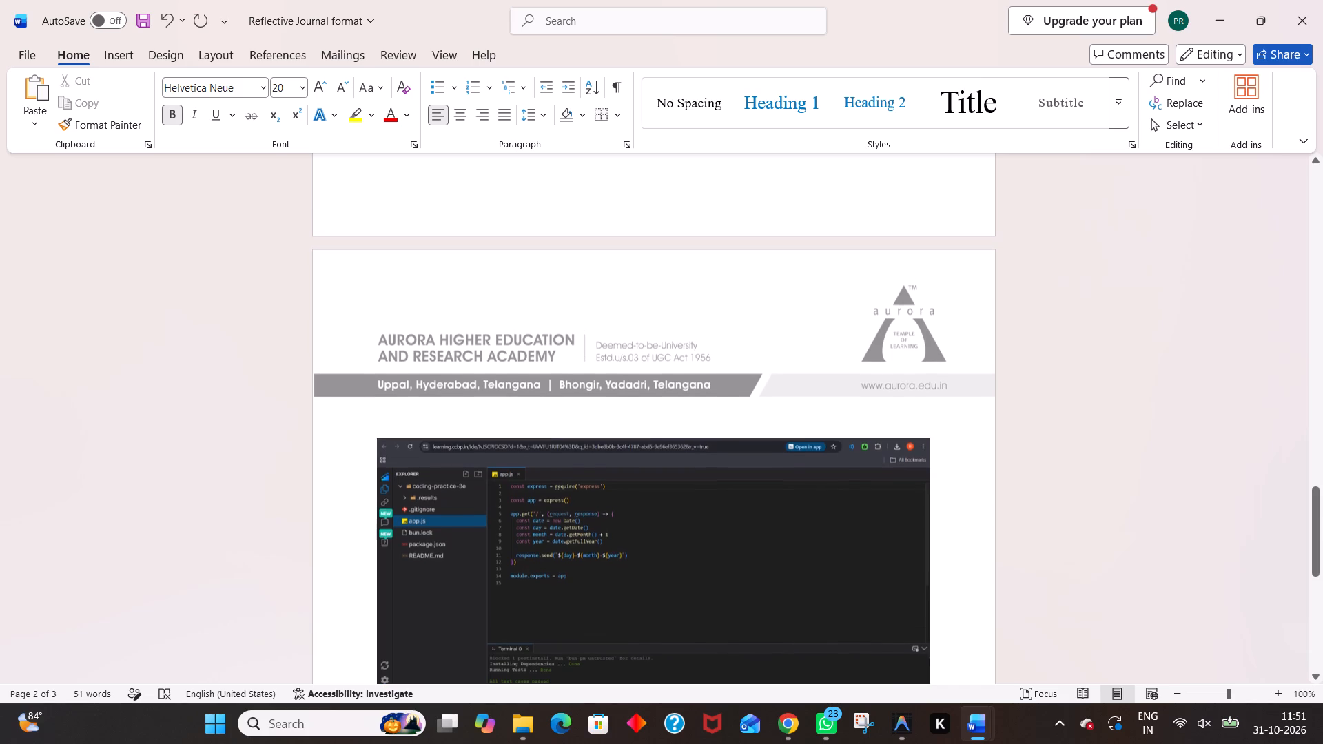
click(693, 524)
scroll(693, 524, down, 1)
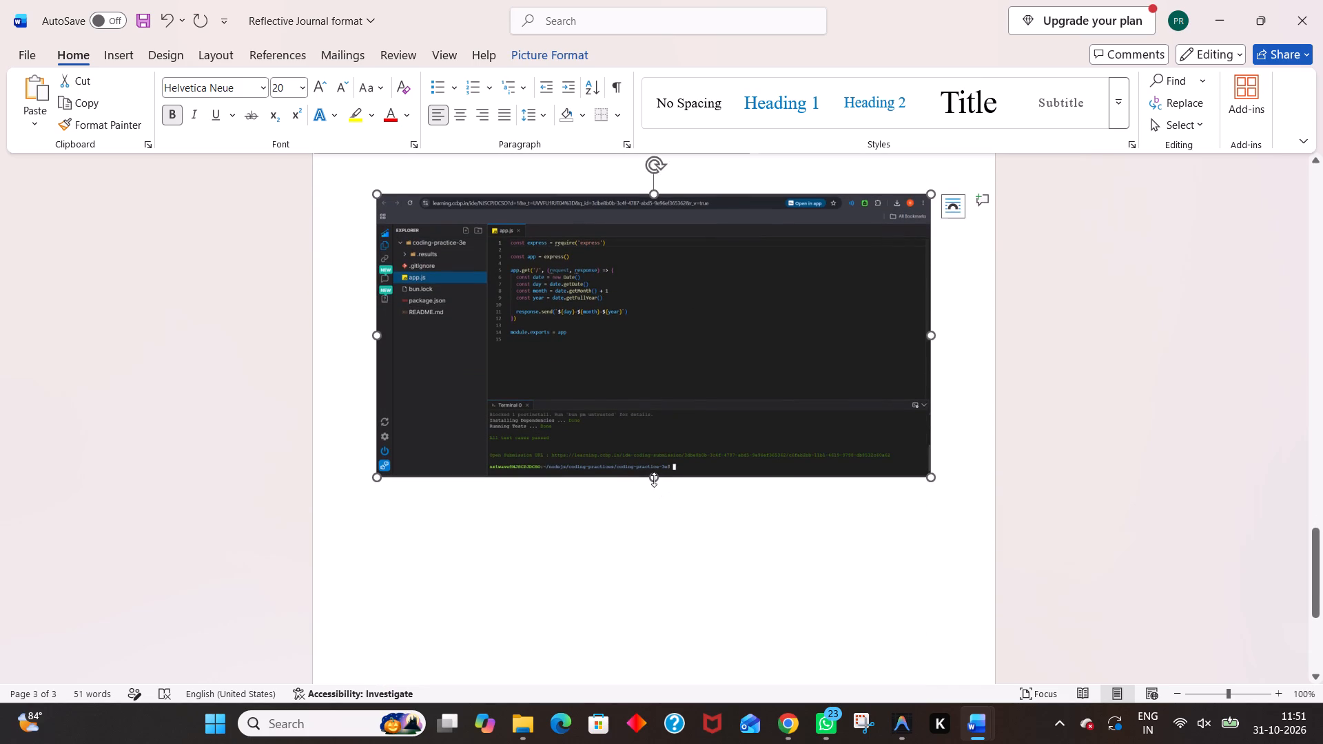
drag(654, 479, 634, 397)
right_click(634, 397)
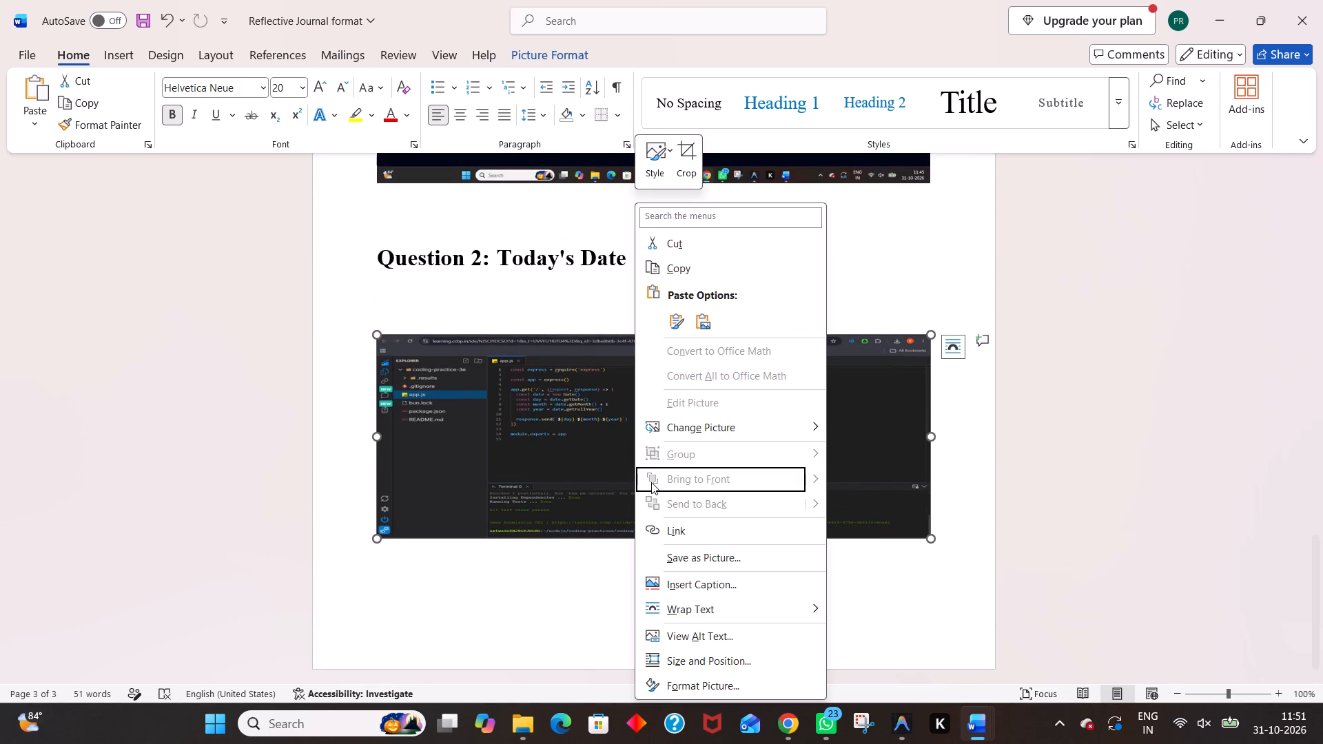
click(554, 465)
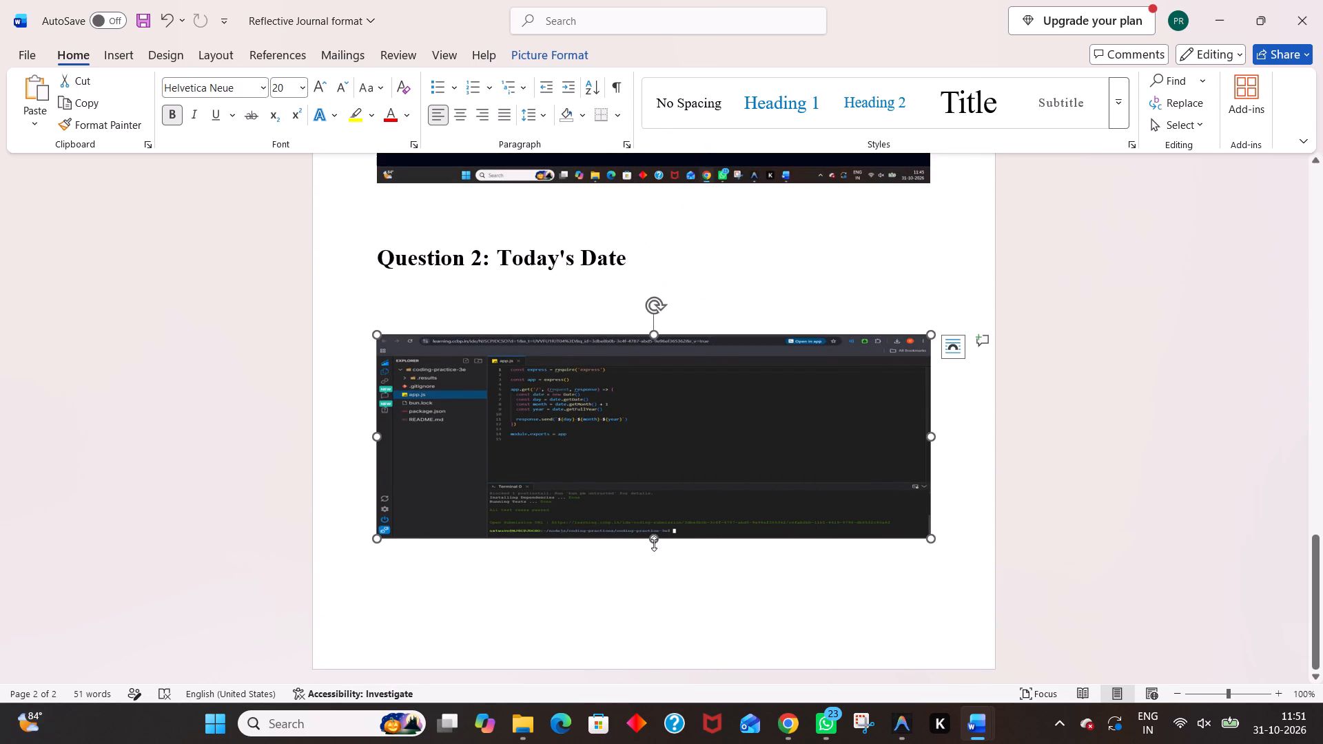
drag(654, 544, 661, 582)
scroll(792, 539, down, 1)
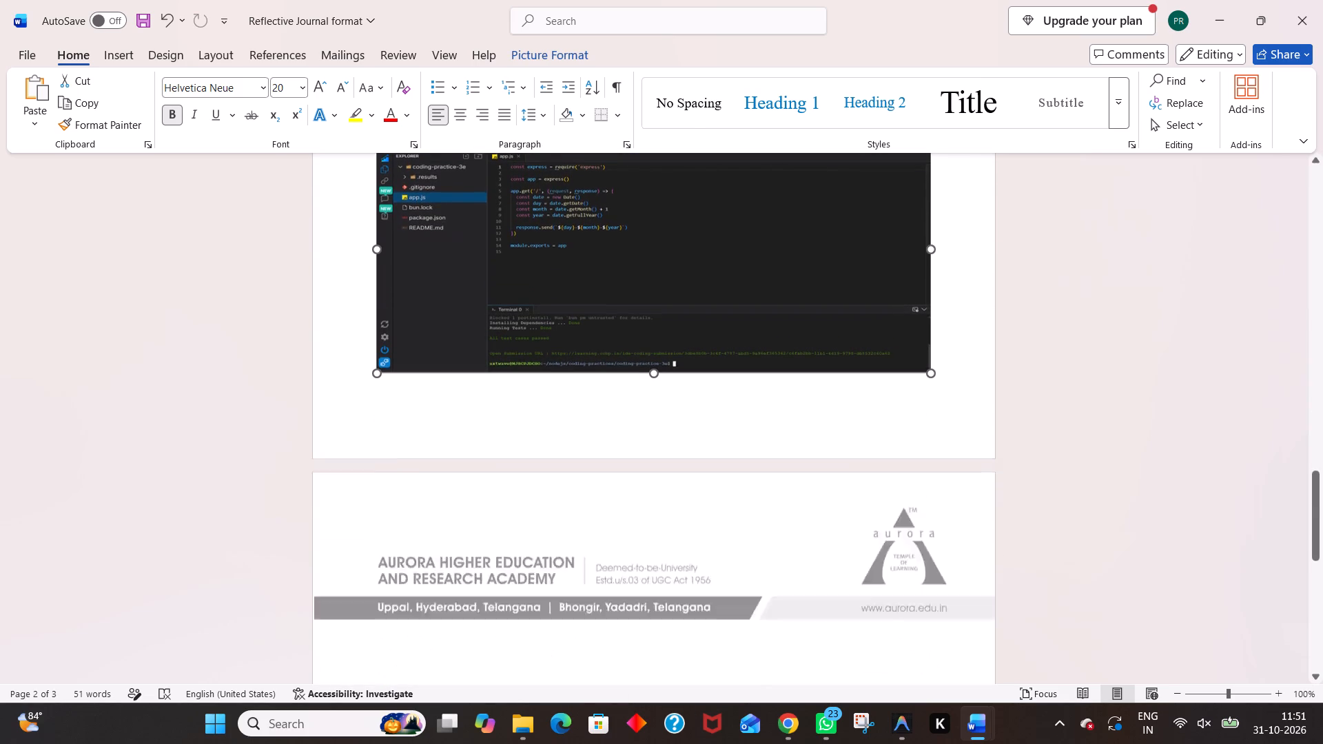
Start a new paragraph after the resized app.js screenshot.
scroll(792, 539, down, 1)
click(956, 238)
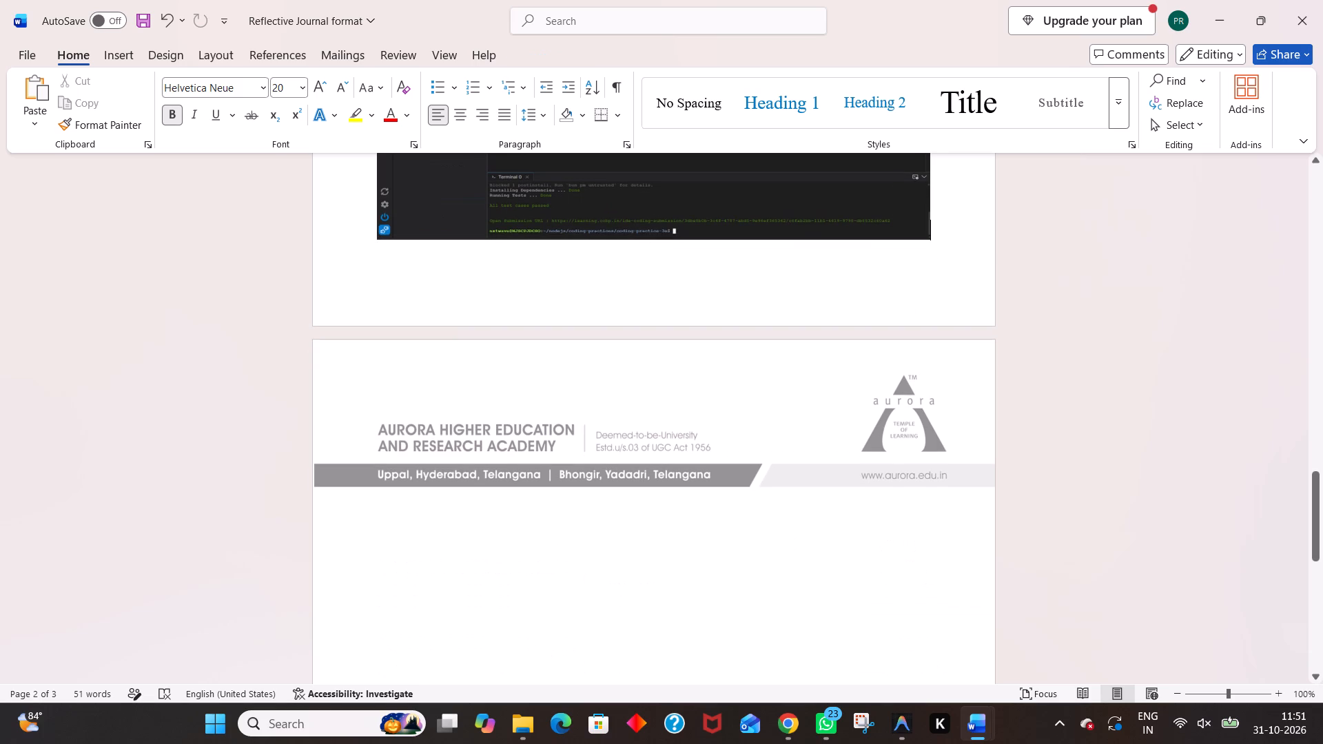
key(Return)
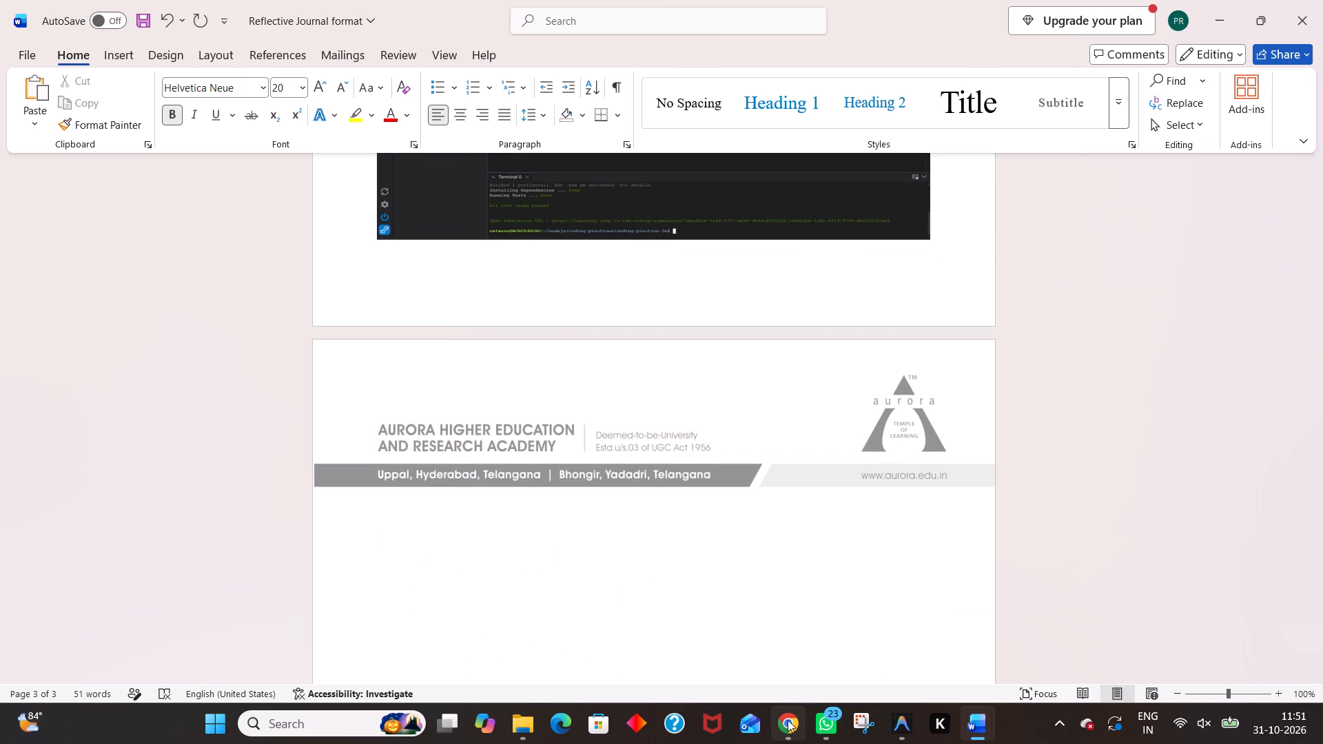
Switch to Chrome and open the submission URL shown in the IDE terminal for Today's Date.
click(779, 648)
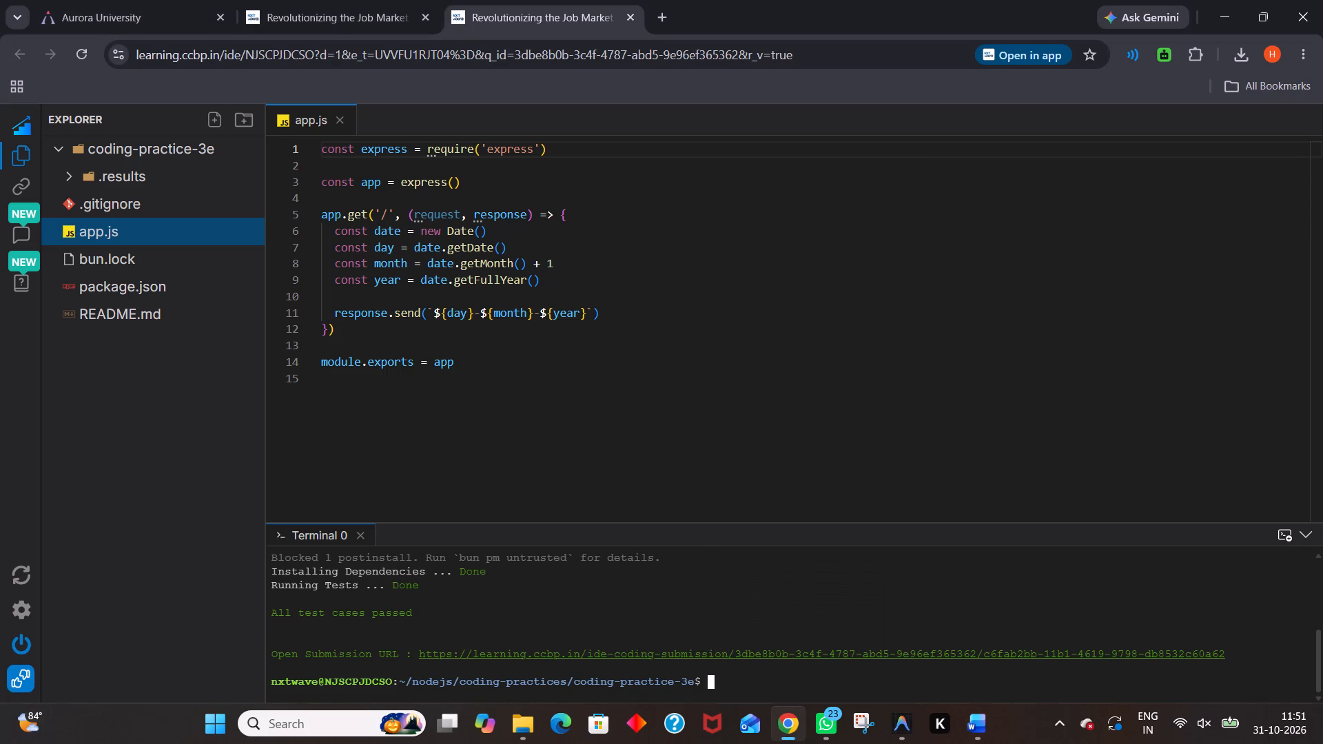
click(739, 659)
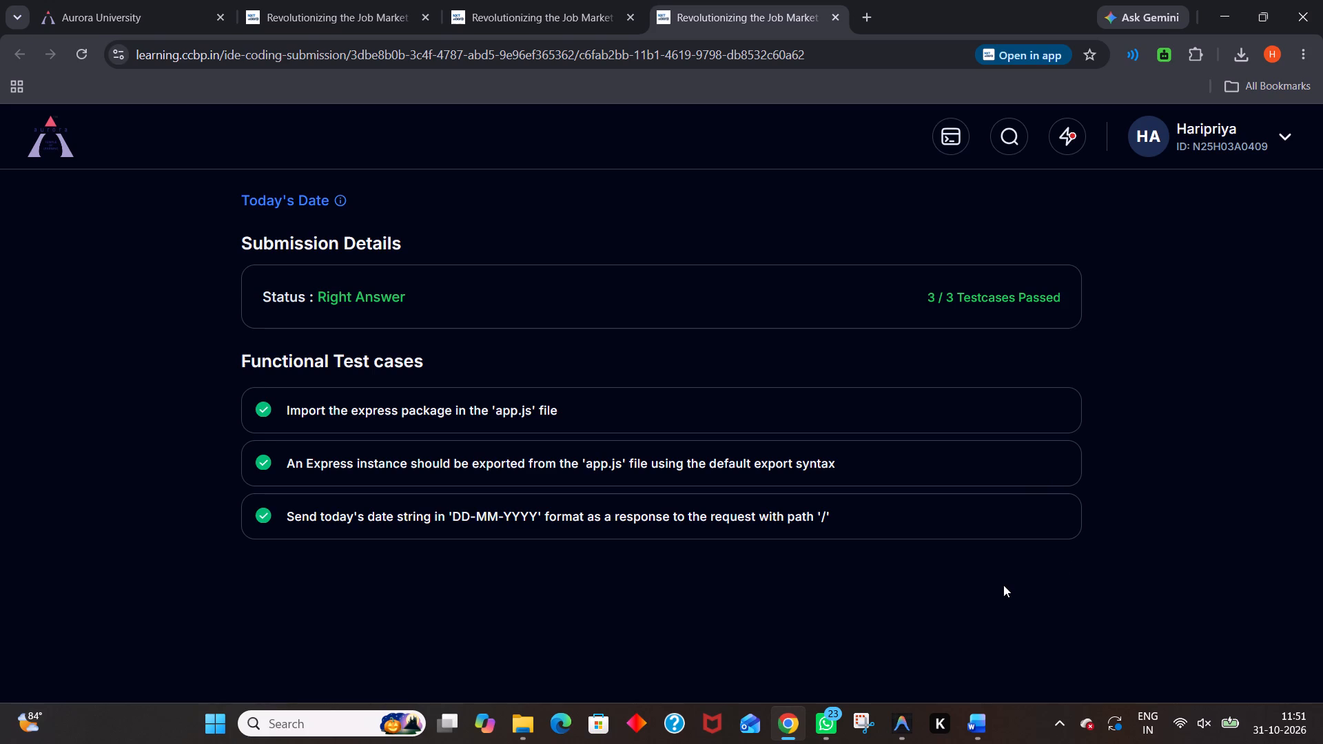
Snip the Today's Date submission page from the address bar down through the taskbar, copy the screenshot, and close the Snipping Tool.
click(336, 724)
text(sm)
key(BackSpace)
text(nip)
click(384, 180)
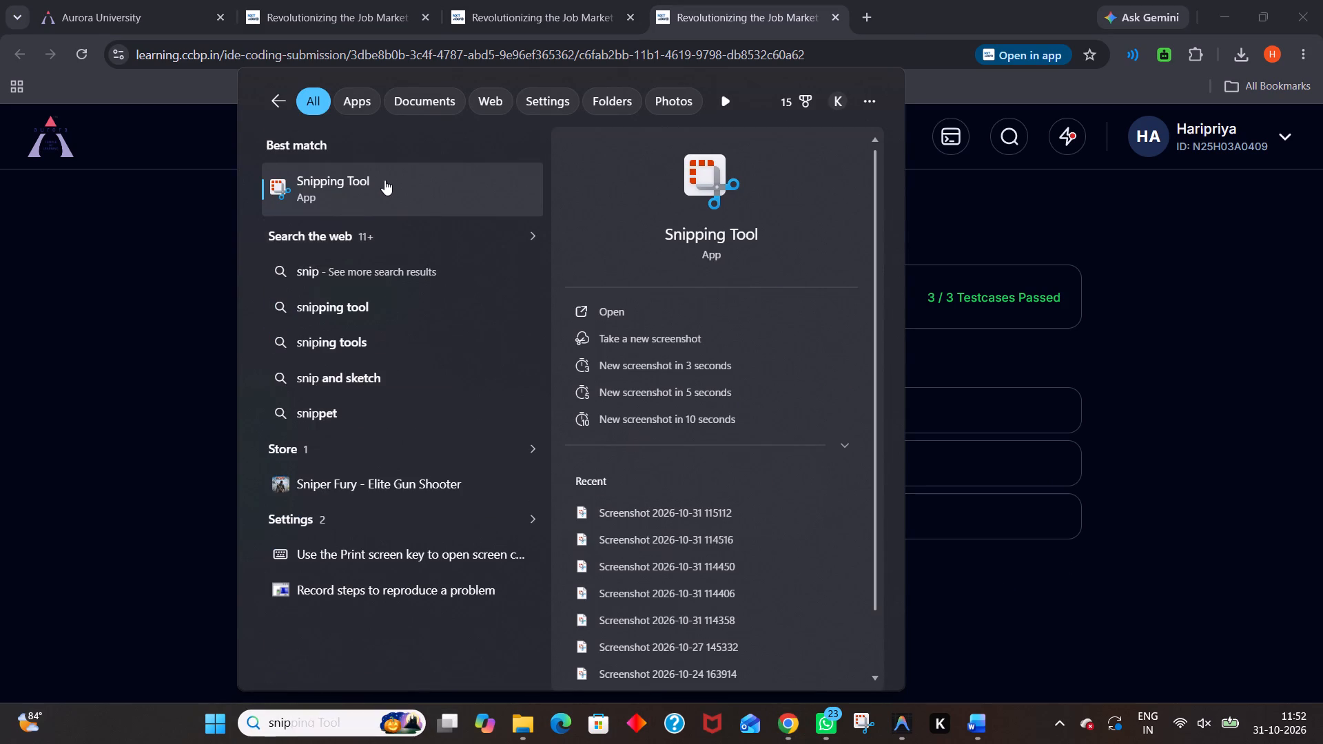
click(484, 307)
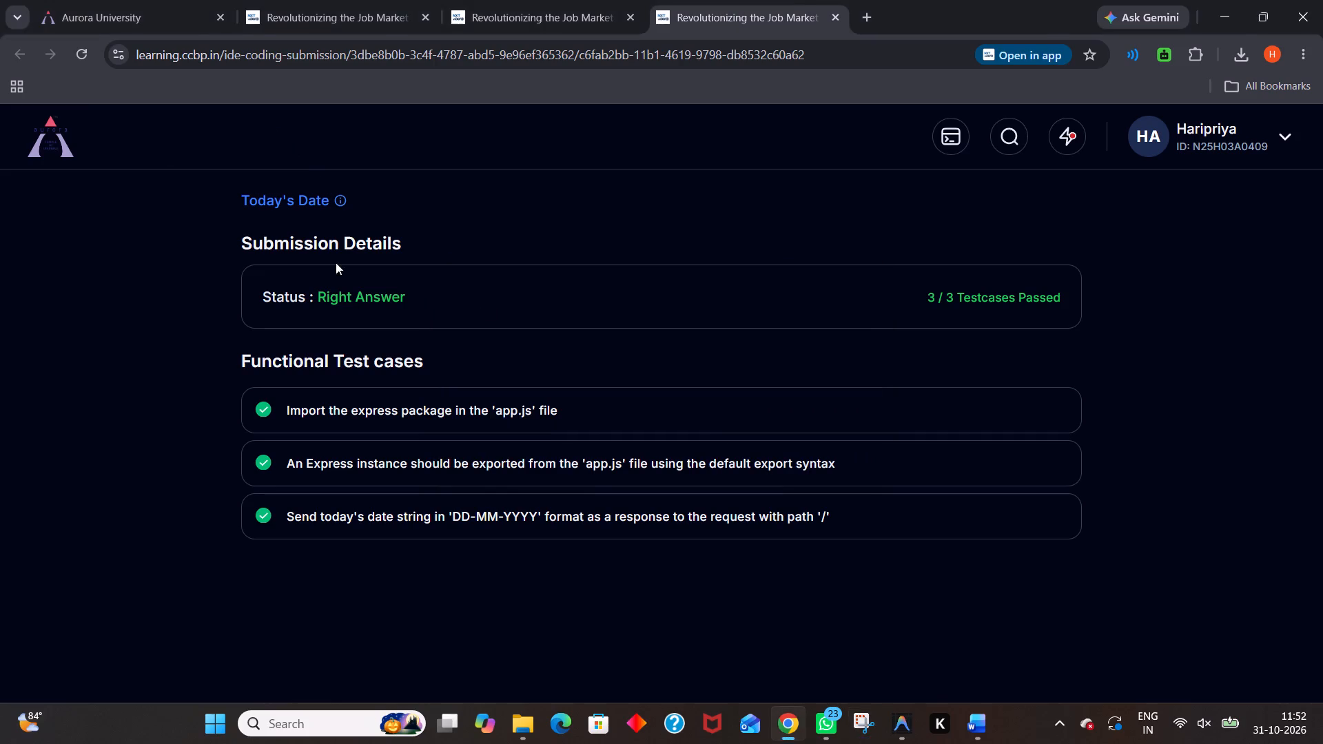
drag(3, 34, 22, 116)
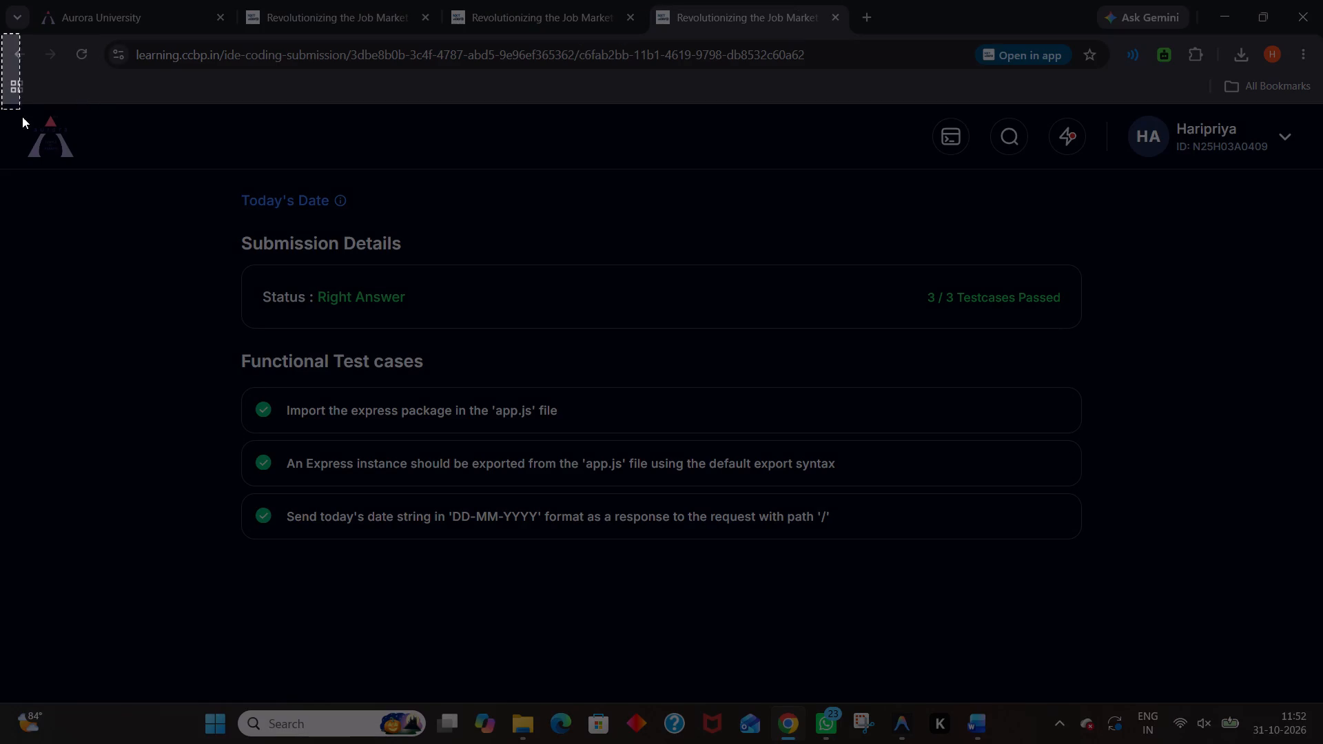
drag(22, 116, 1321, 705)
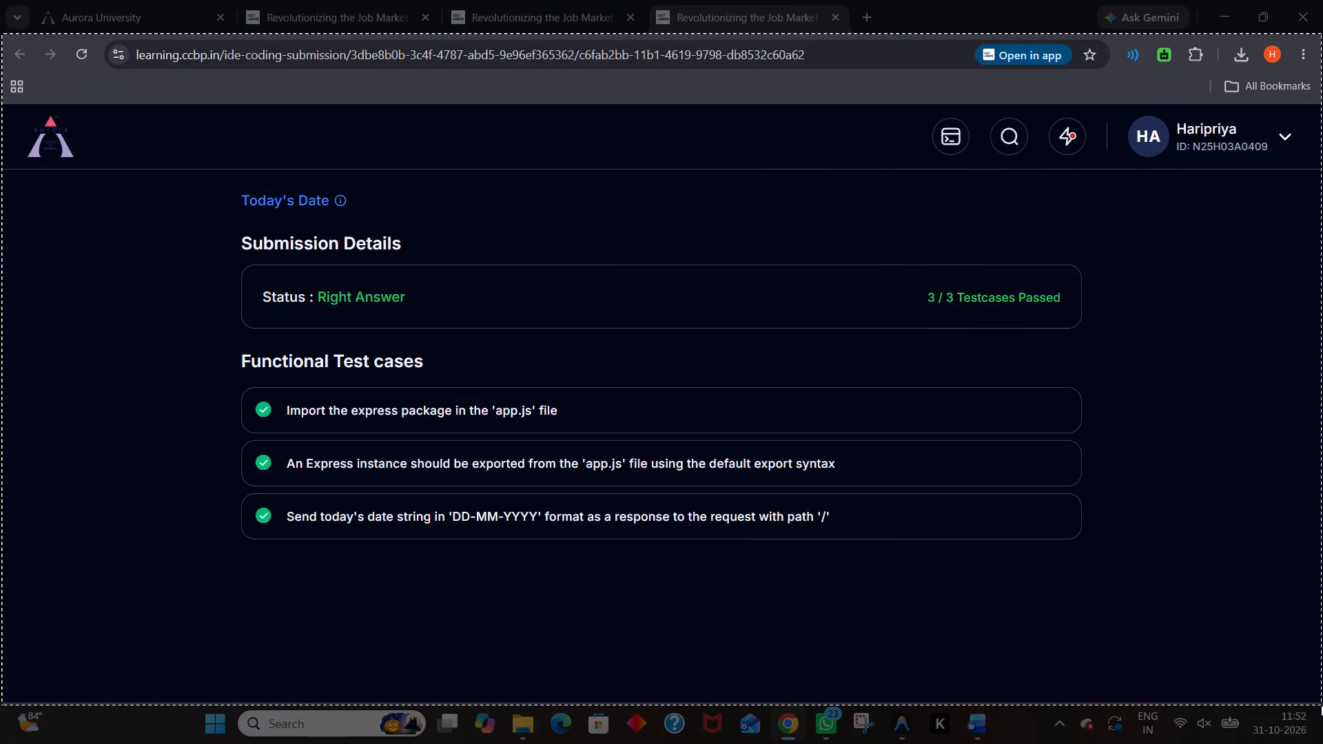
drag(1321, 705, 1322, 743)
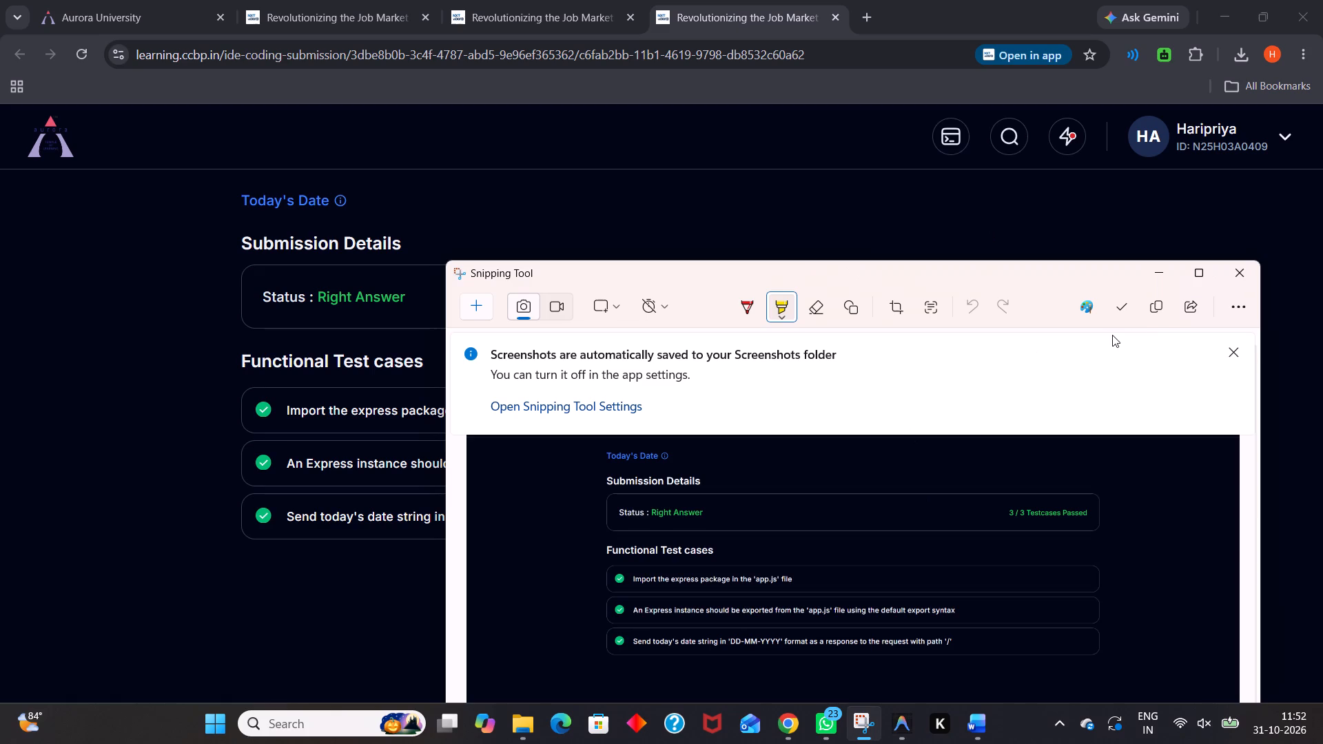
click(1156, 305)
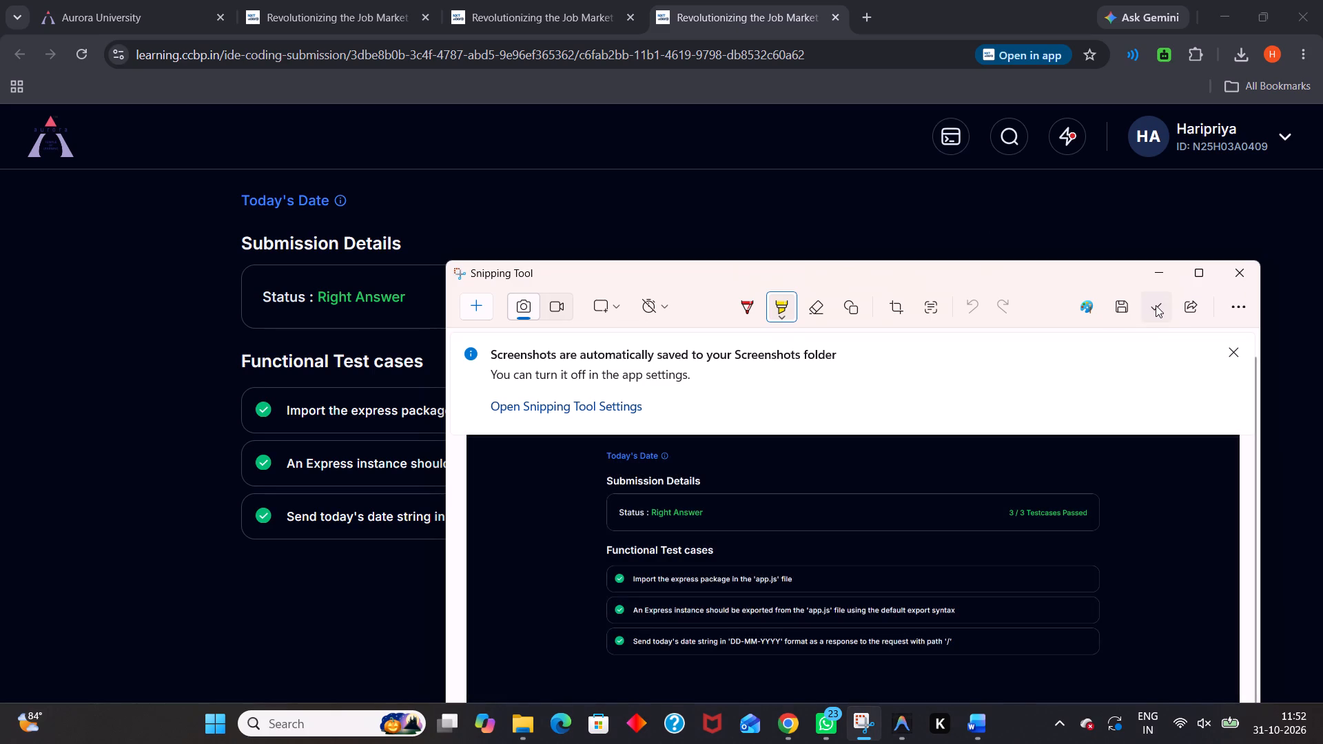
click(1230, 276)
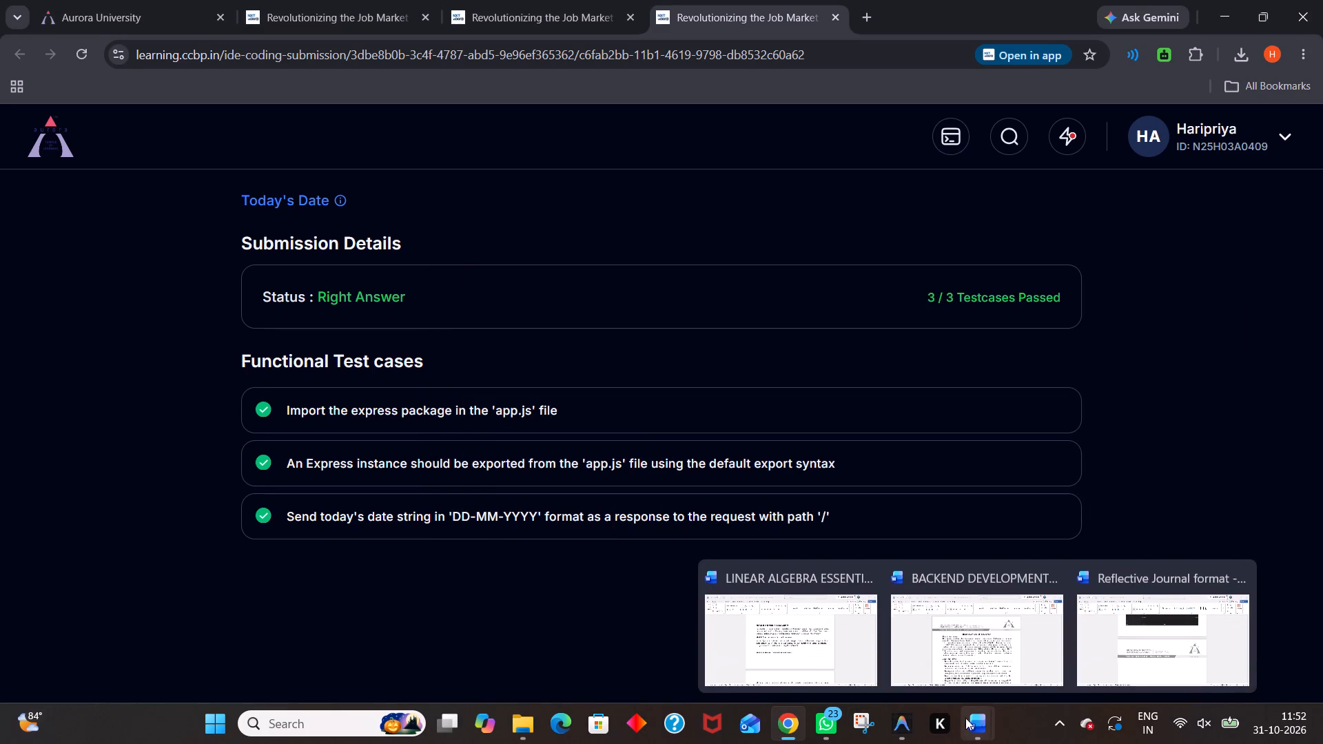
Switch to the Reflective Journal format document in Word and paste the submission screenshot at the start of page 3.
click(1135, 623)
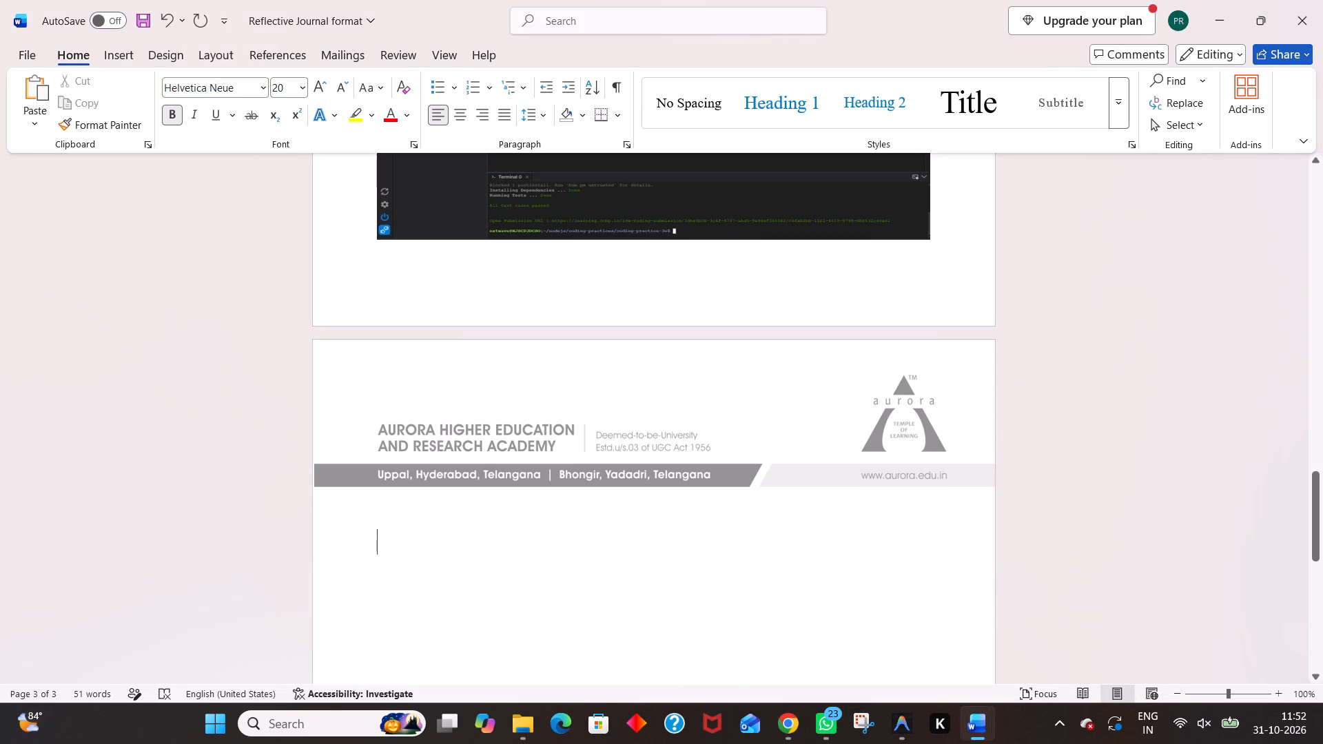
click(621, 557)
key(ctrl+v)
scroll(728, 555, down, 1)
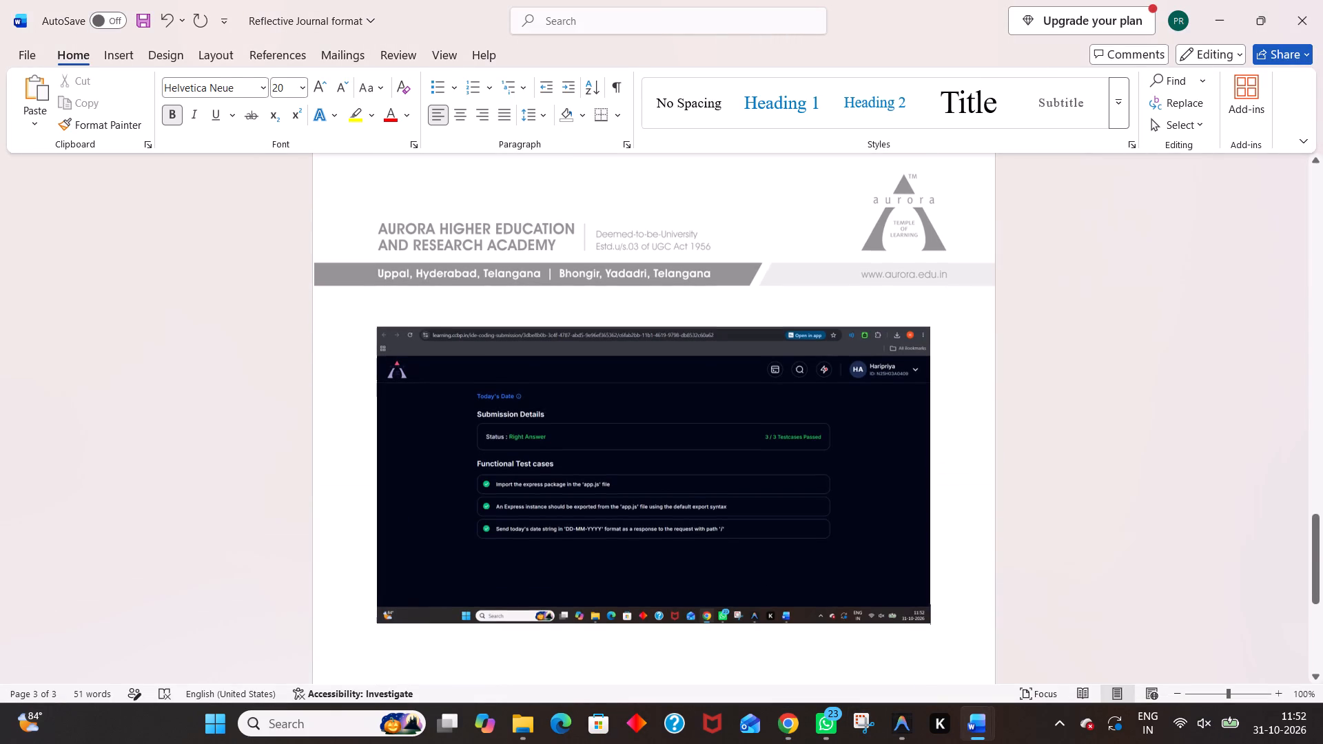
Add the heading label "Question 3:" below the submission screenshot, leaving a blank line between them.
scroll(728, 555, down, 1)
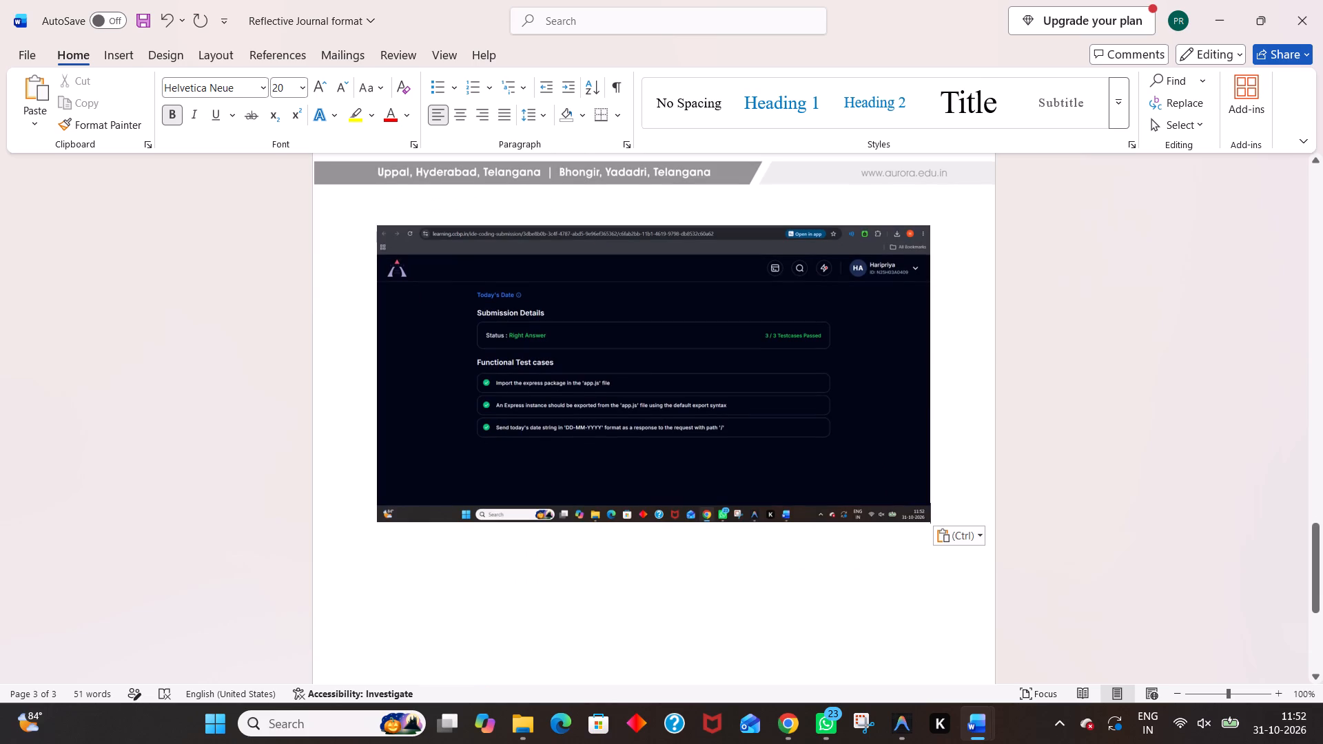
key(Return)
key(Return)
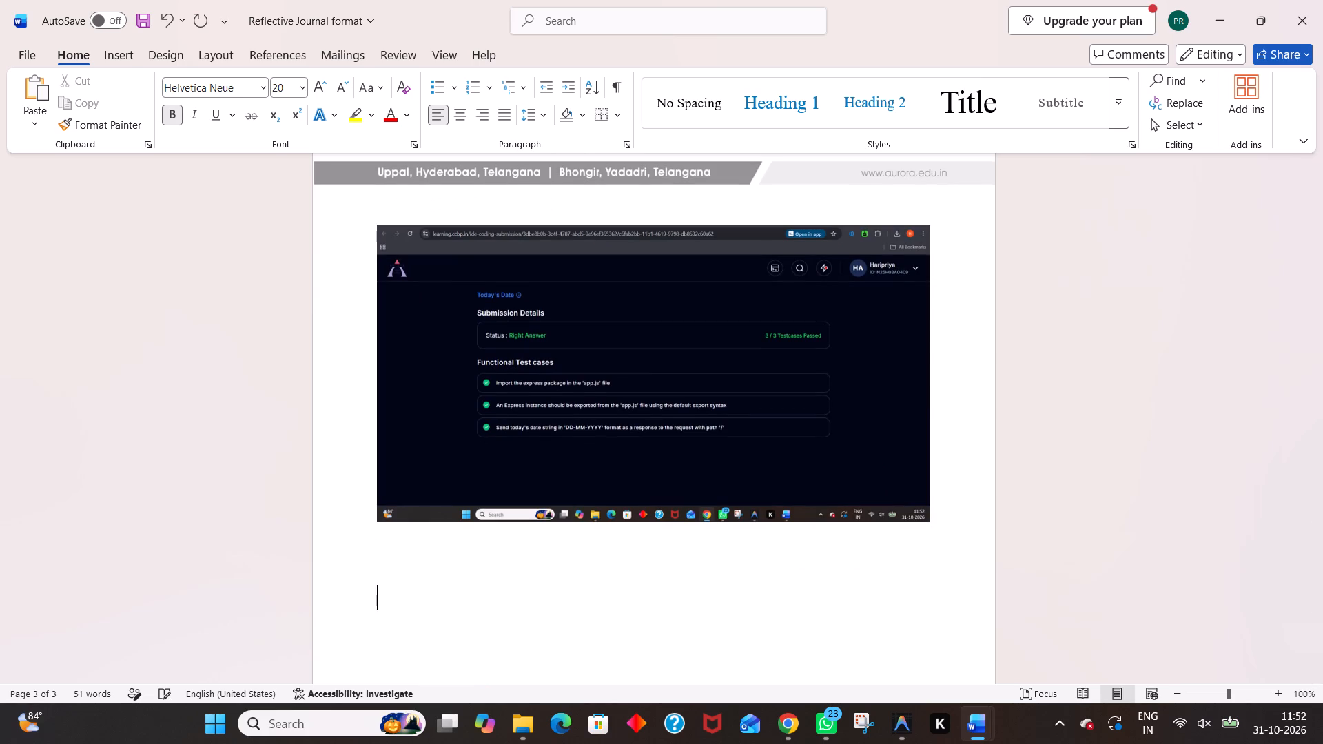
key(q)
text(uestion 3:)
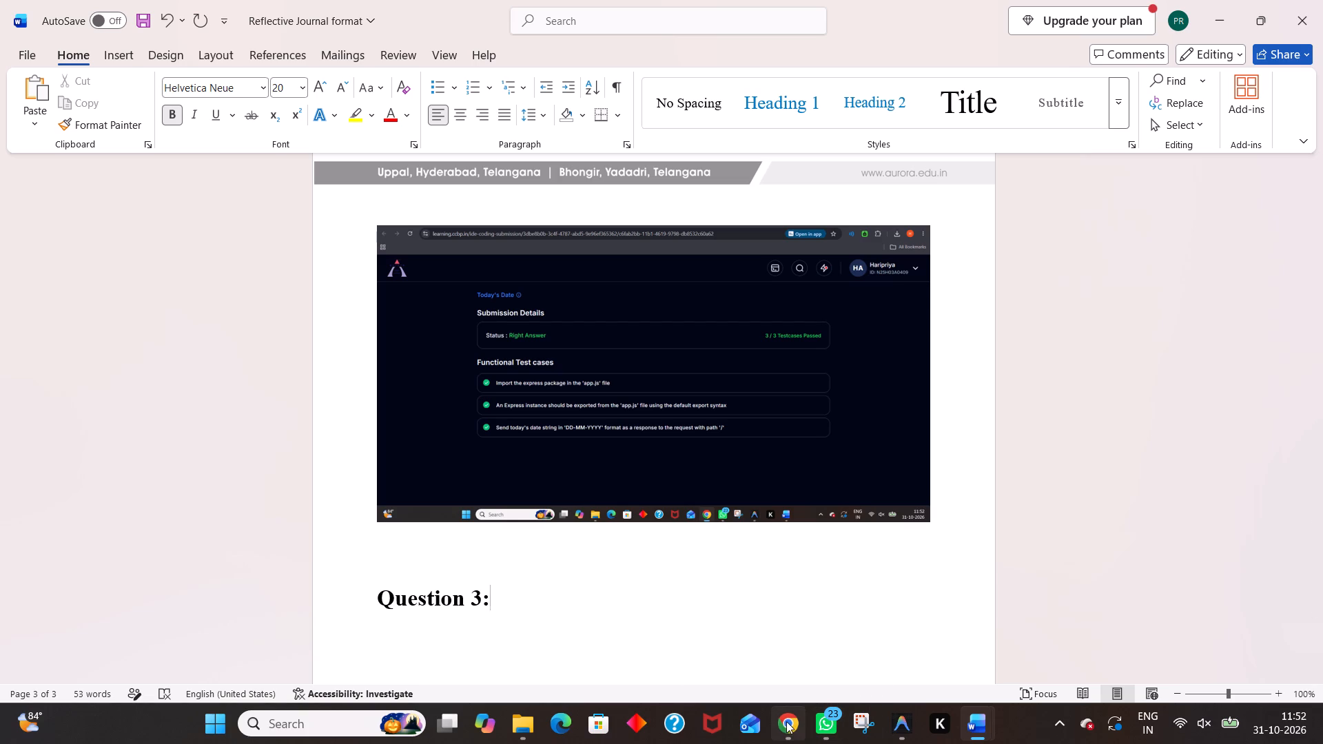
Switch to Chrome and close the Today's Date IDE and submission tabs.
click(797, 633)
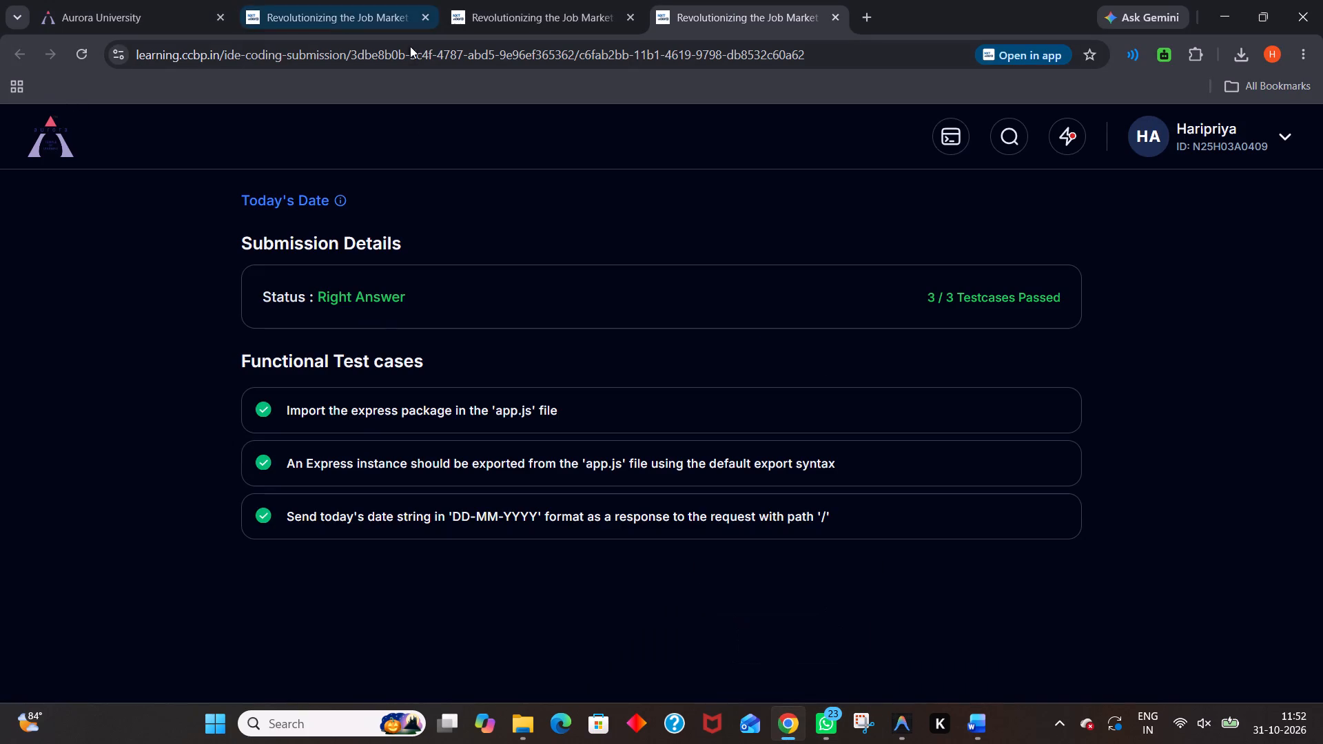
click(630, 15)
click(630, 15)
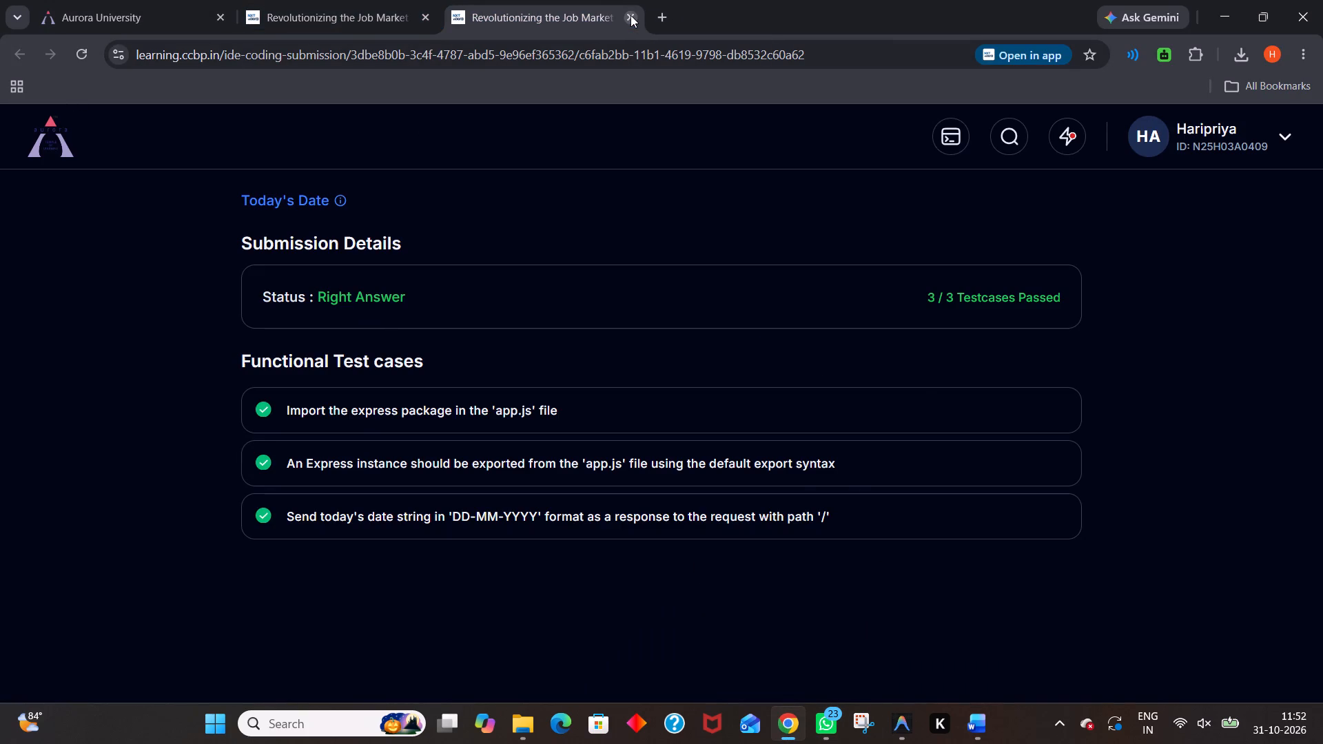
Return to the Coding Practice question list and open the API Routing question.
click(34, 195)
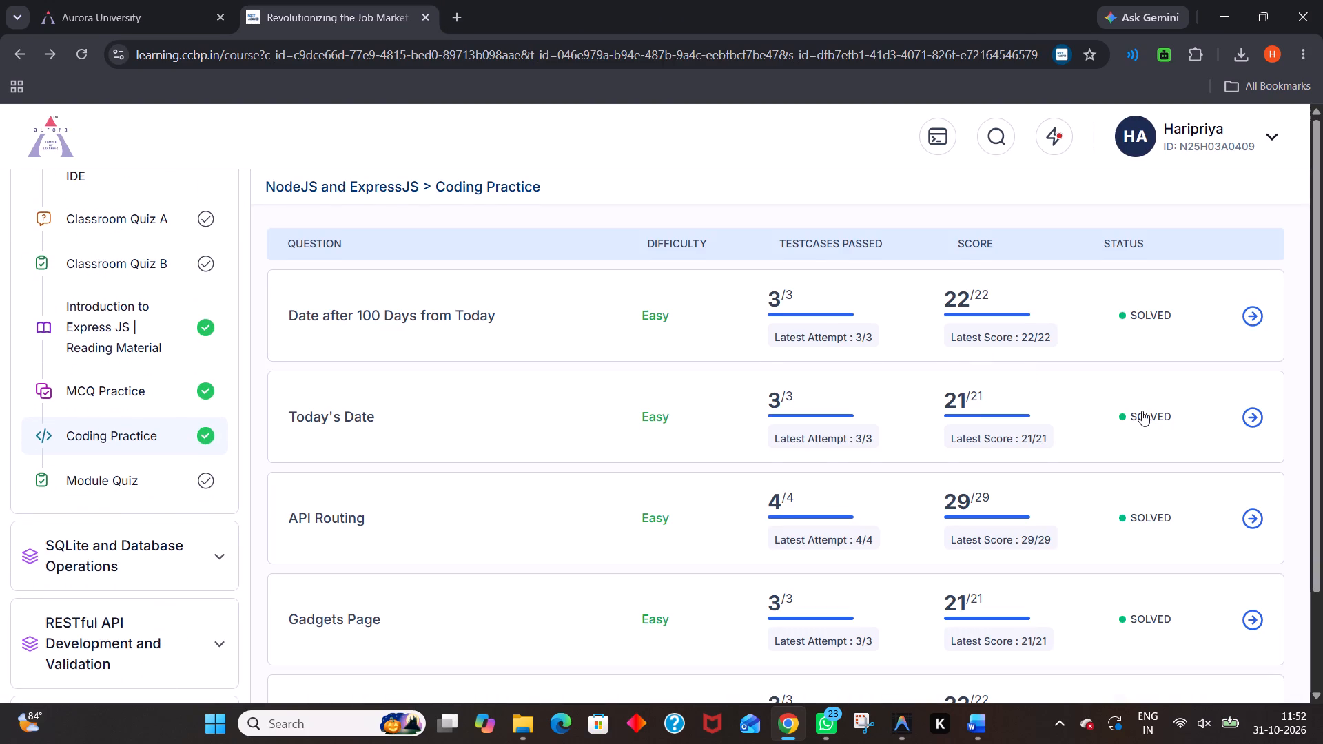
scroll(1142, 411, down, 1)
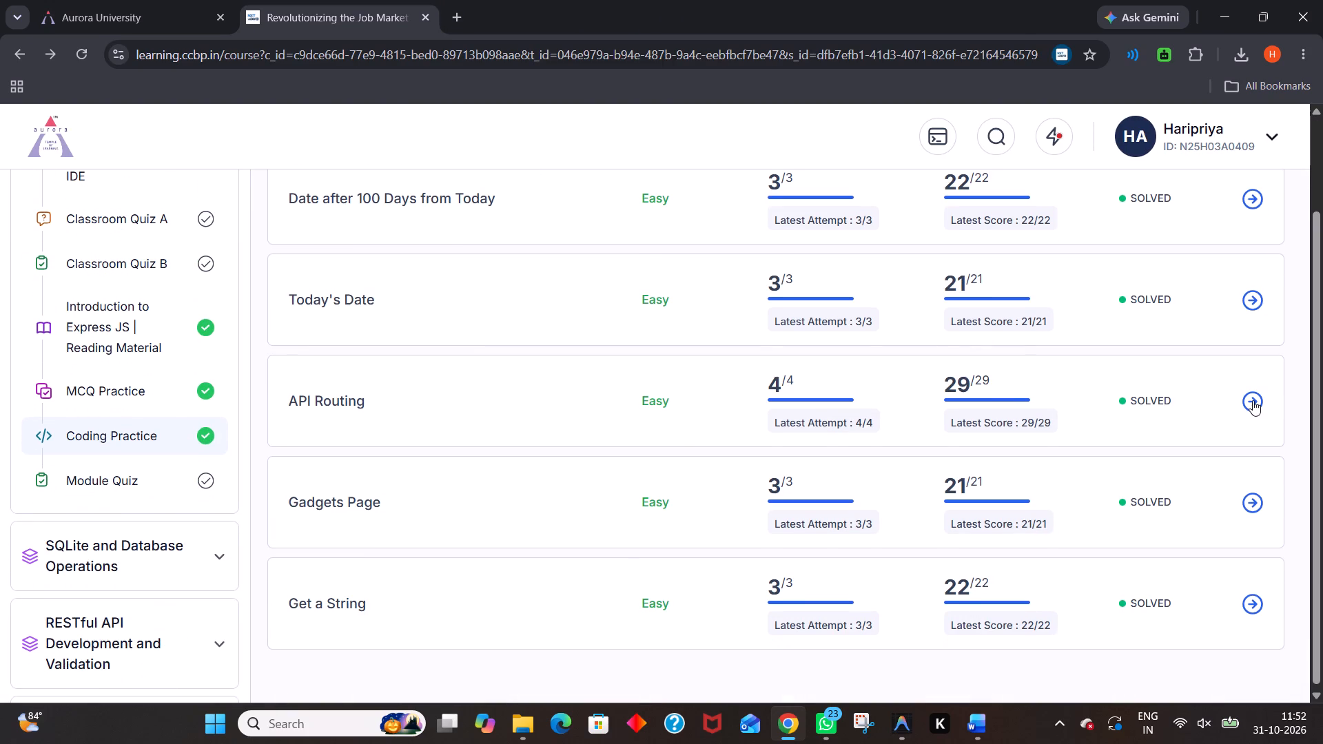
click(1253, 400)
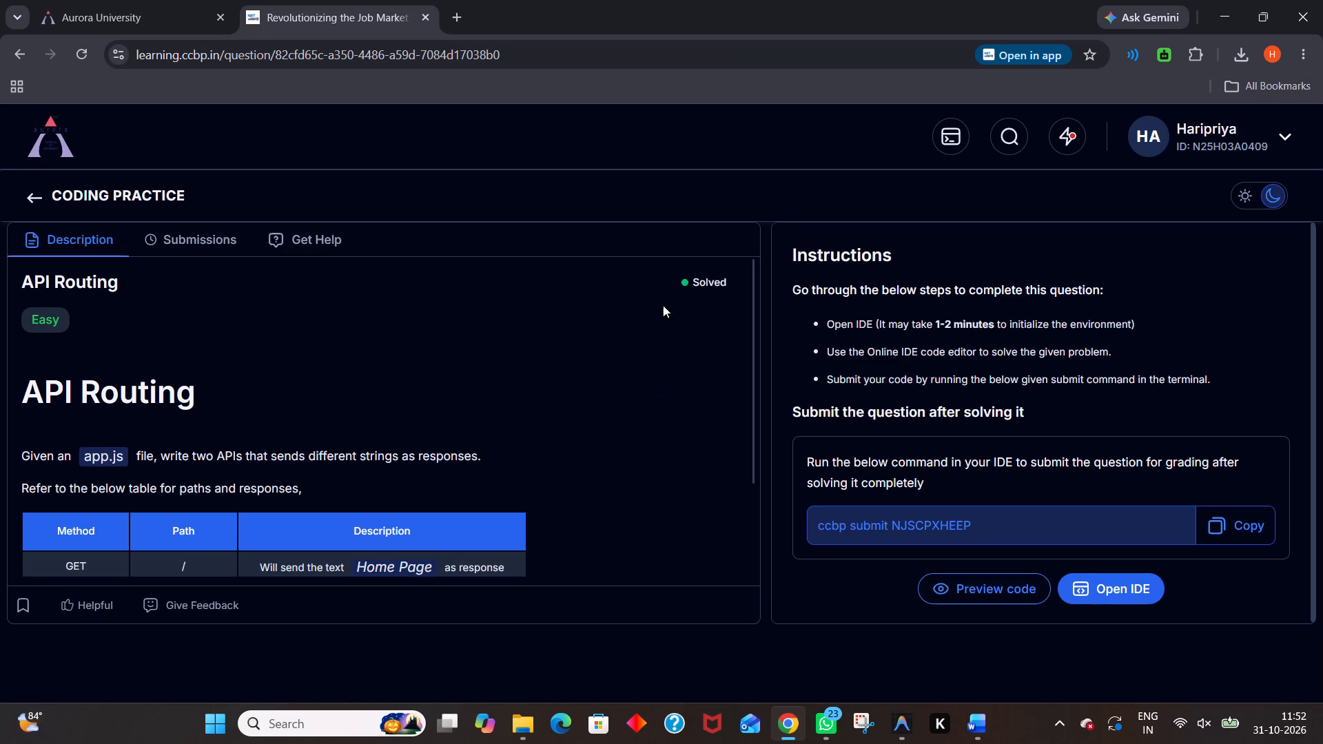
Copy the question title "API Routing" and paste it after "Question 3:" in the Reflective Journal format document in Word.
drag(197, 389, 122, 398)
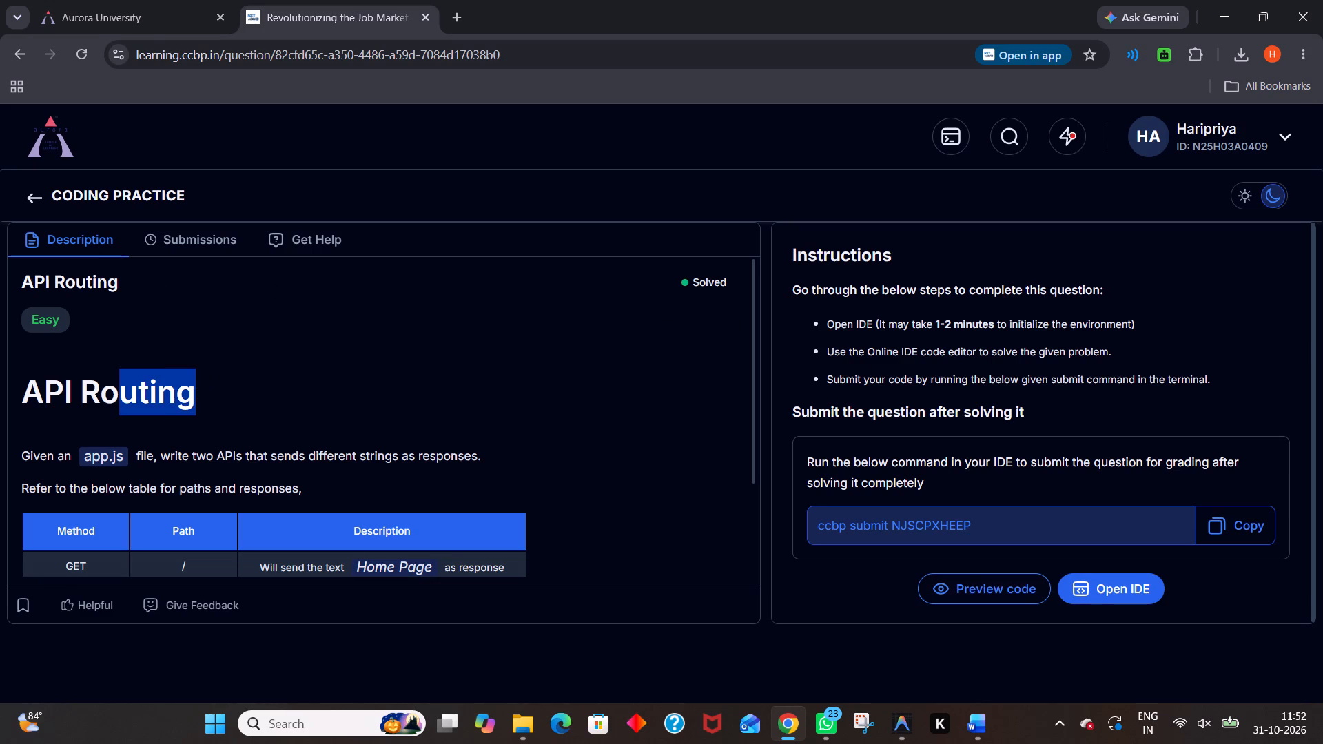
drag(122, 398, 25, 390)
key(ctrl+c)
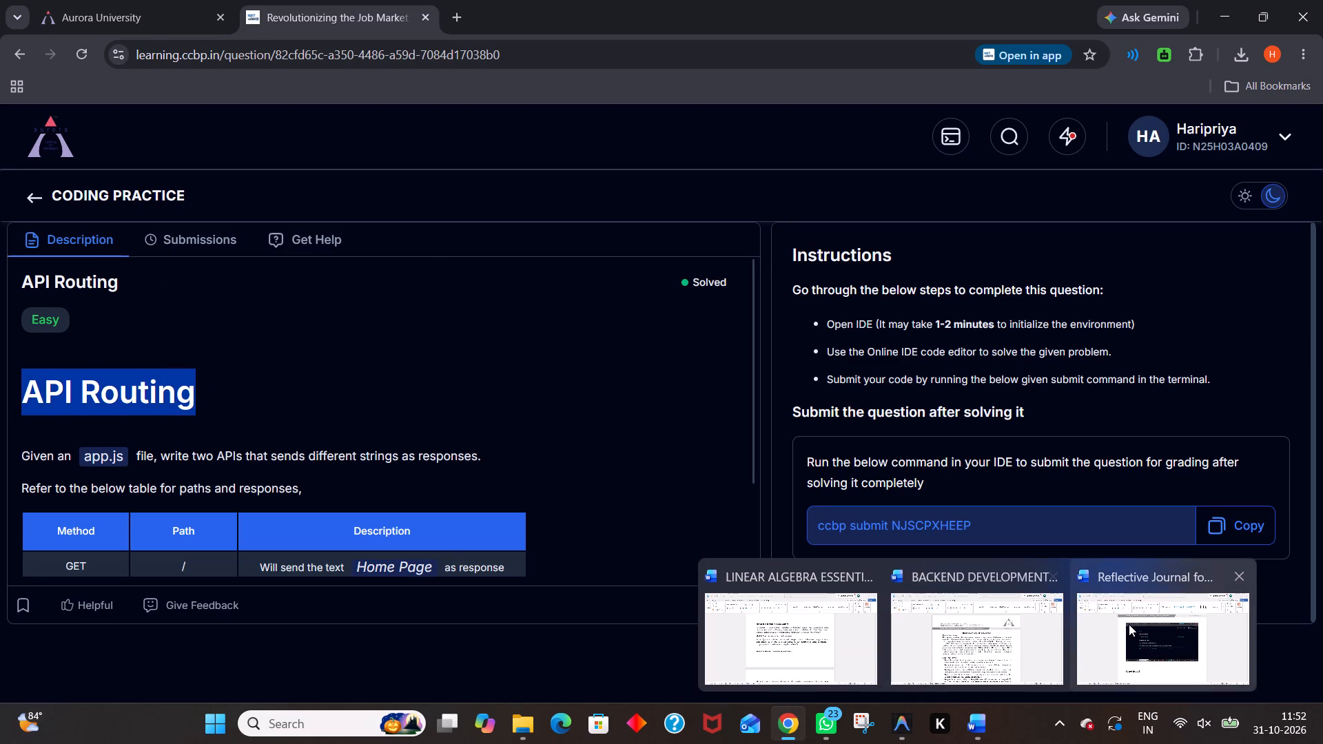
click(1127, 634)
click(617, 601)
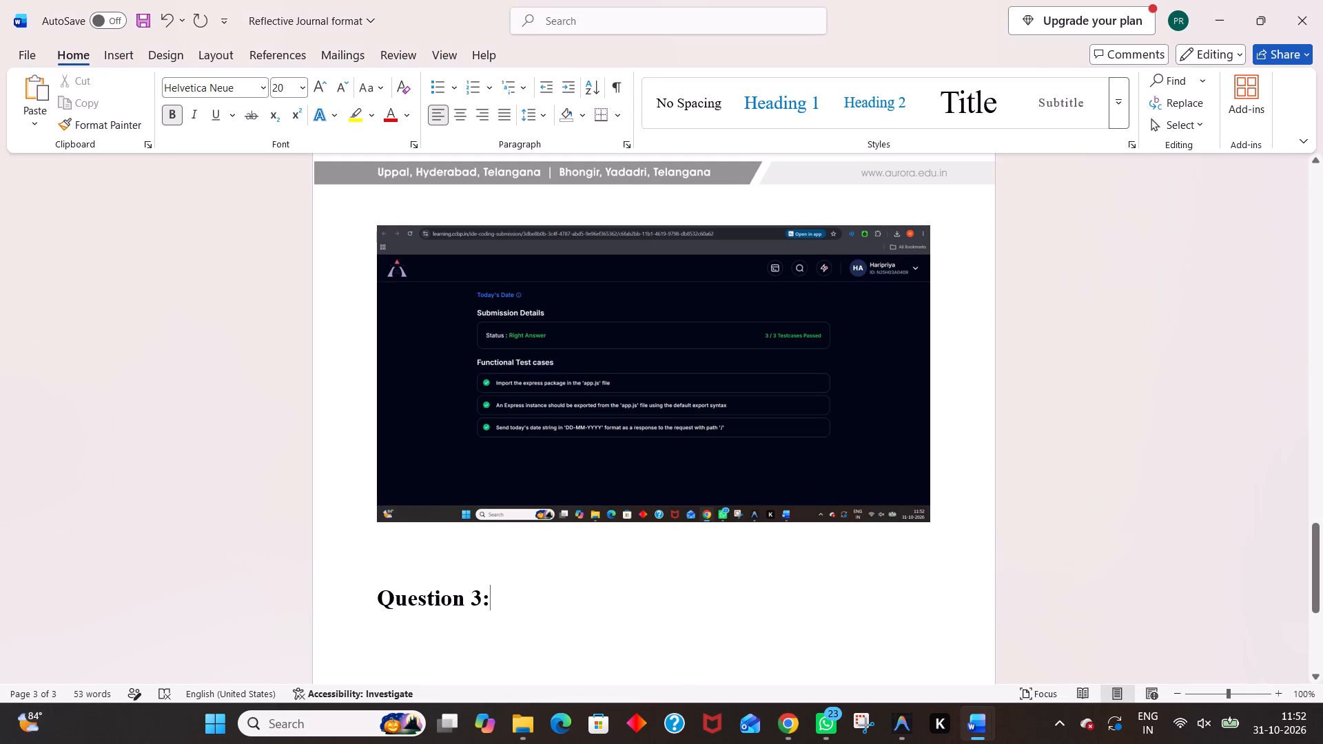
key(ctrl+v)
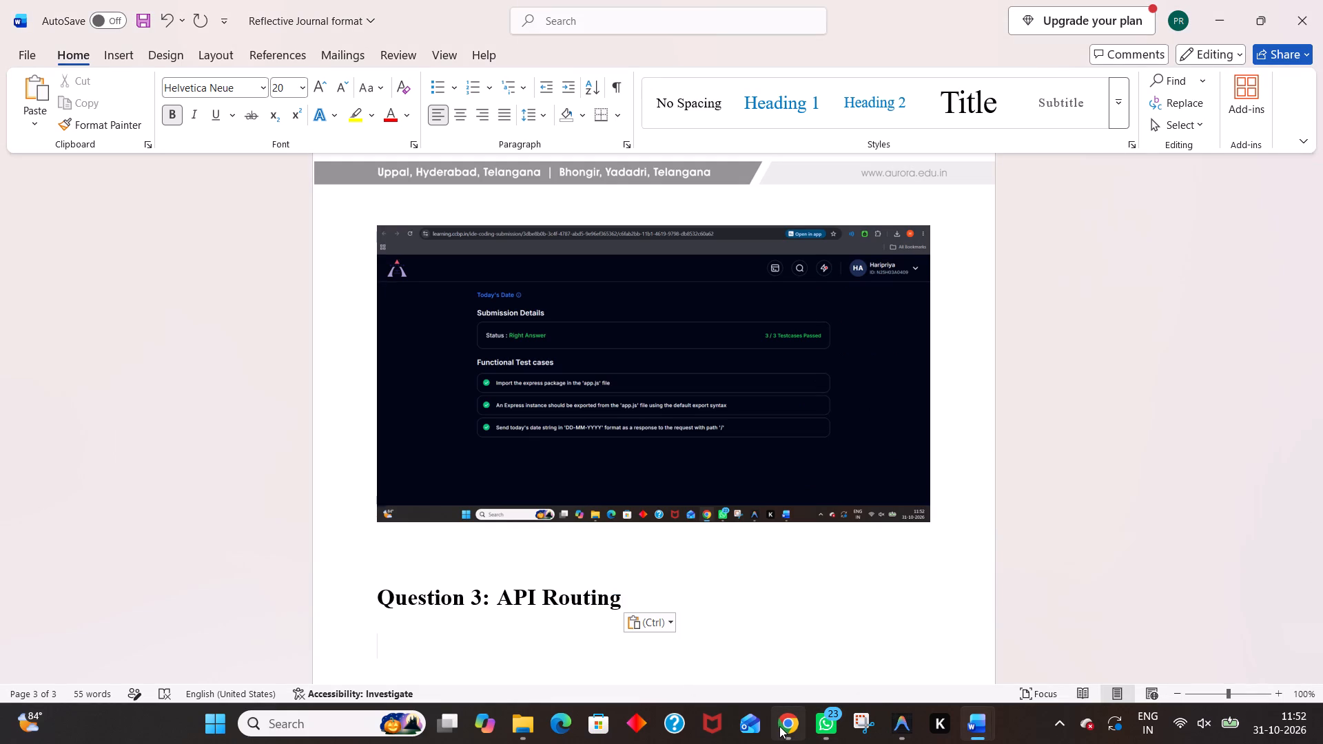
Switch to Chrome and open the IDE for the API Routing question.
click(820, 650)
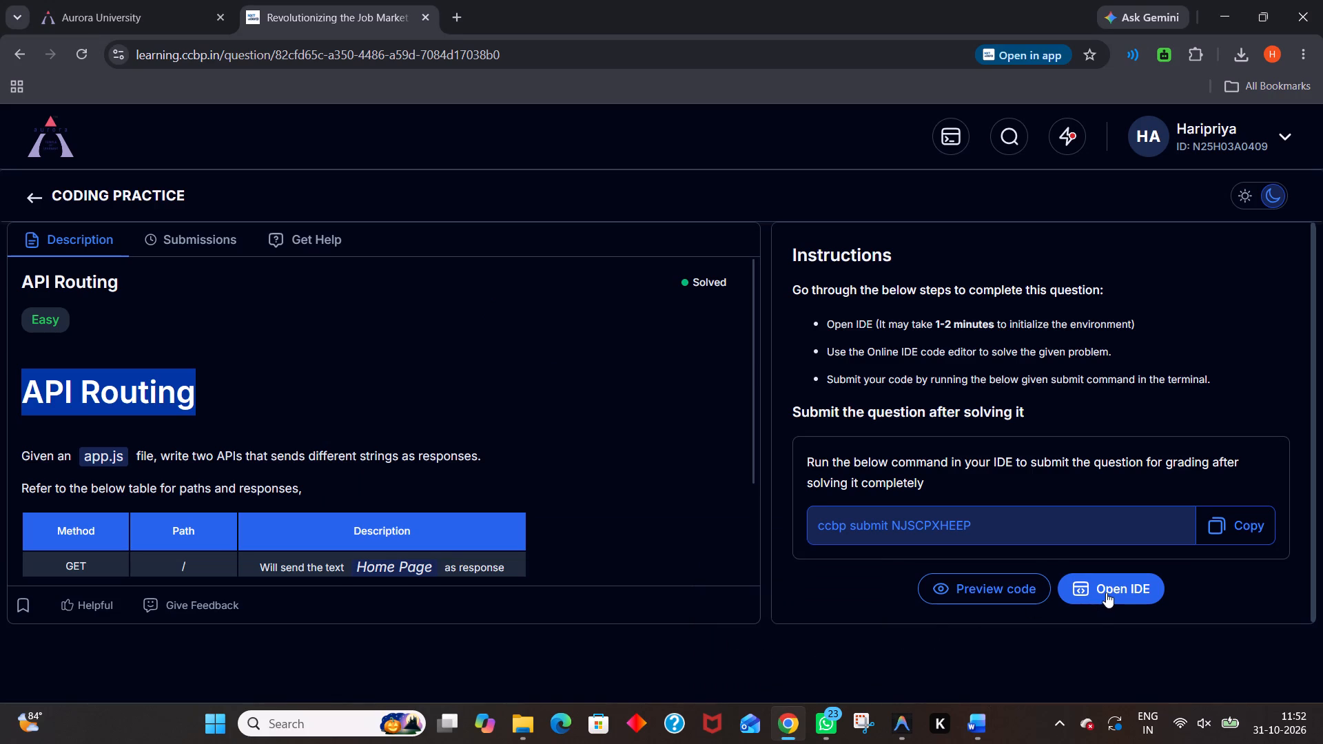
click(1106, 592)
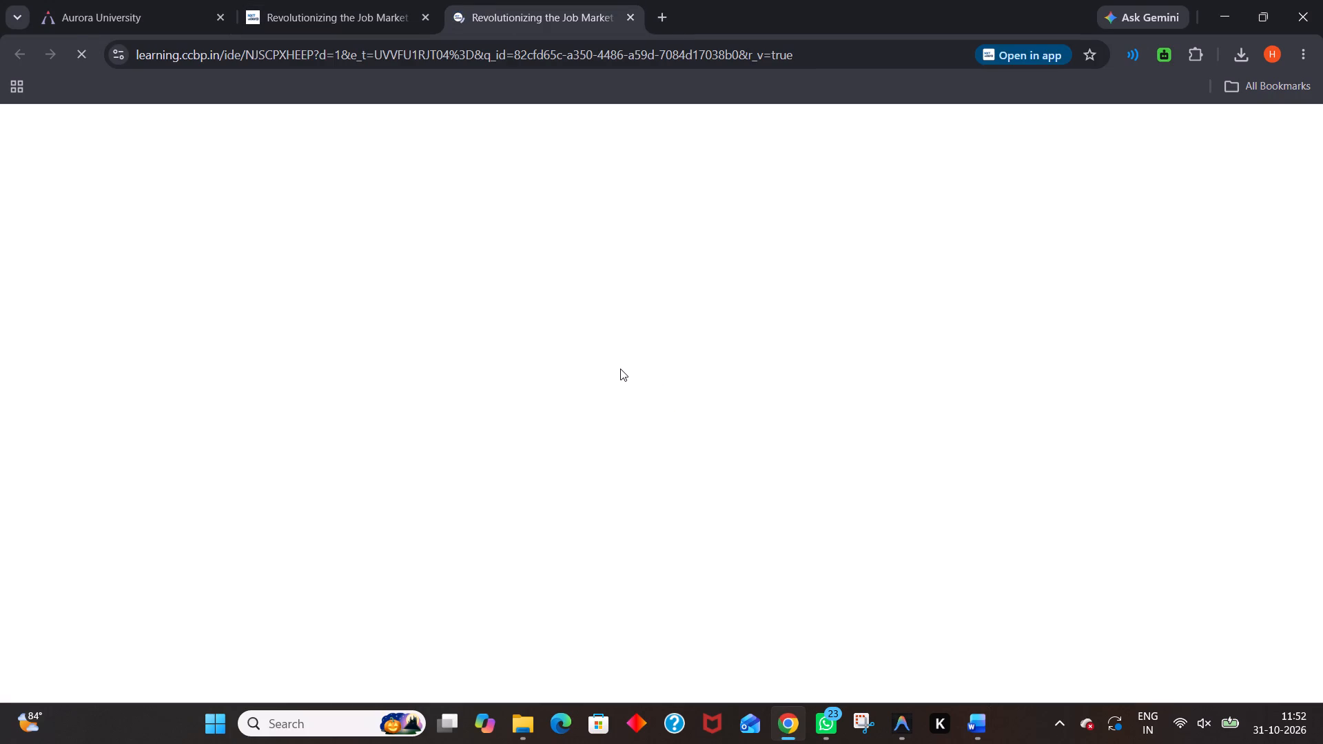
Copy the submit command "ccbp submit NJSCPXHEEP" from the API Routing question page and return to the IDE tab.
click(342, 1)
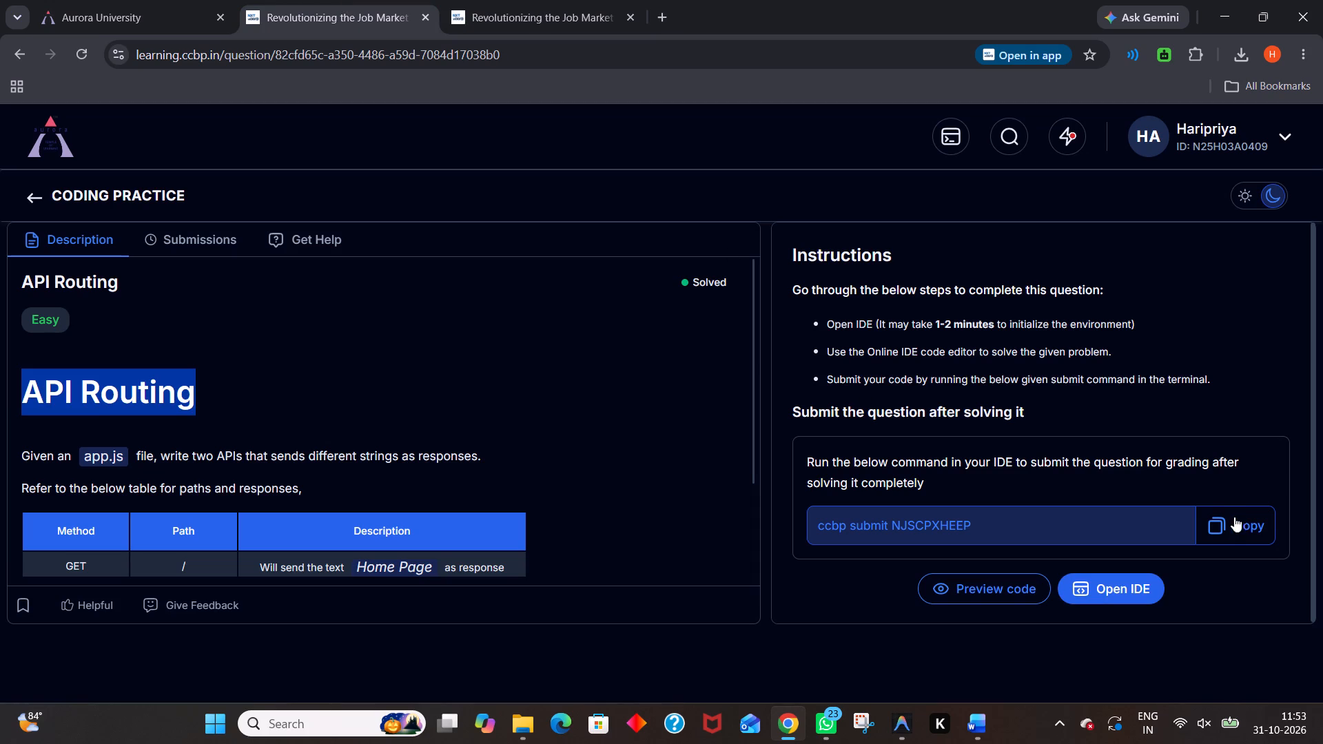
click(1224, 526)
click(561, 0)
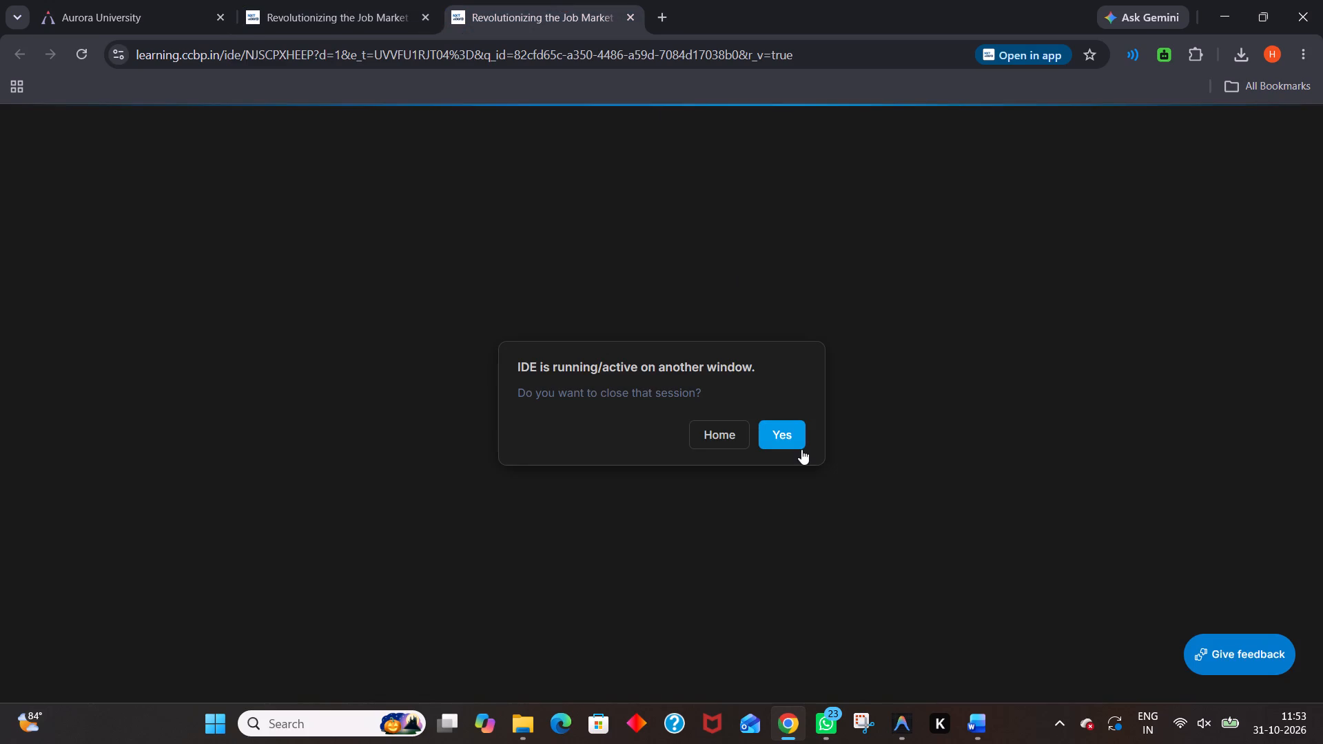
Close the IDE session active in the other window and open app.js from the coding-practice-3c folder.
click(786, 447)
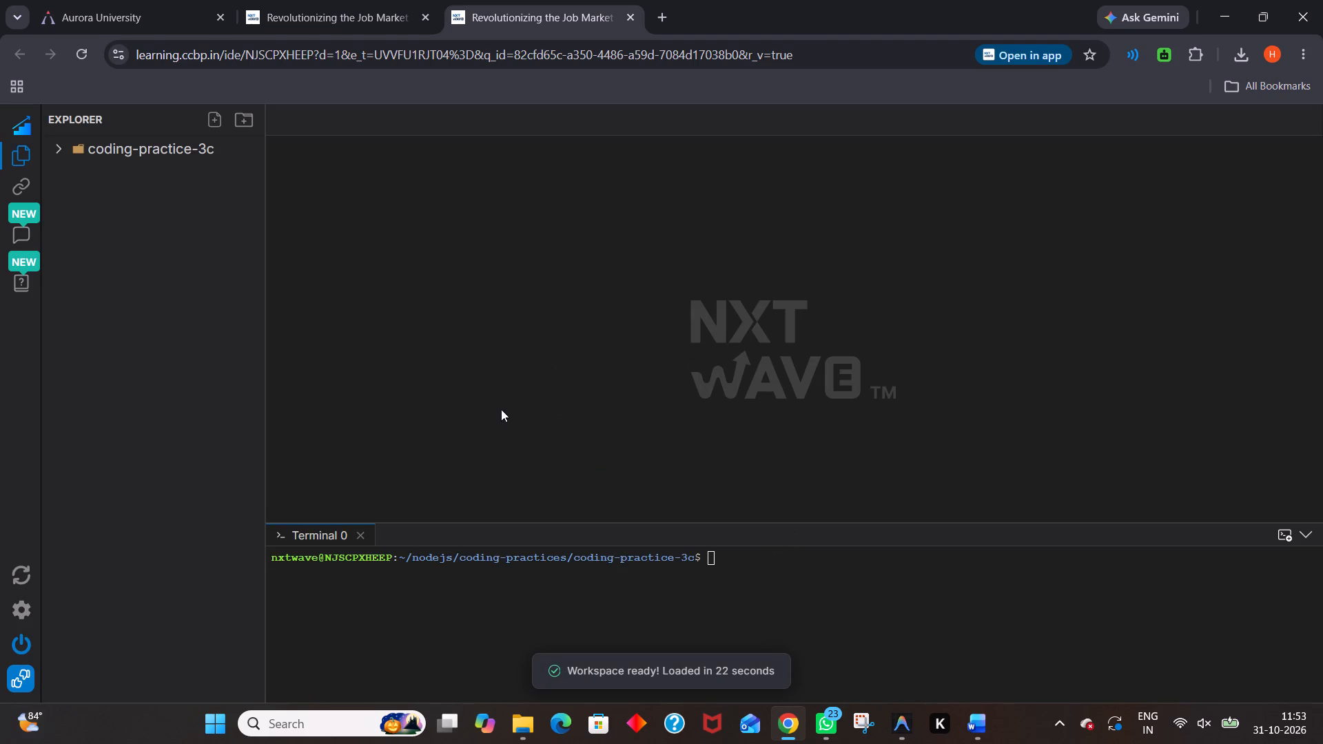
click(196, 149)
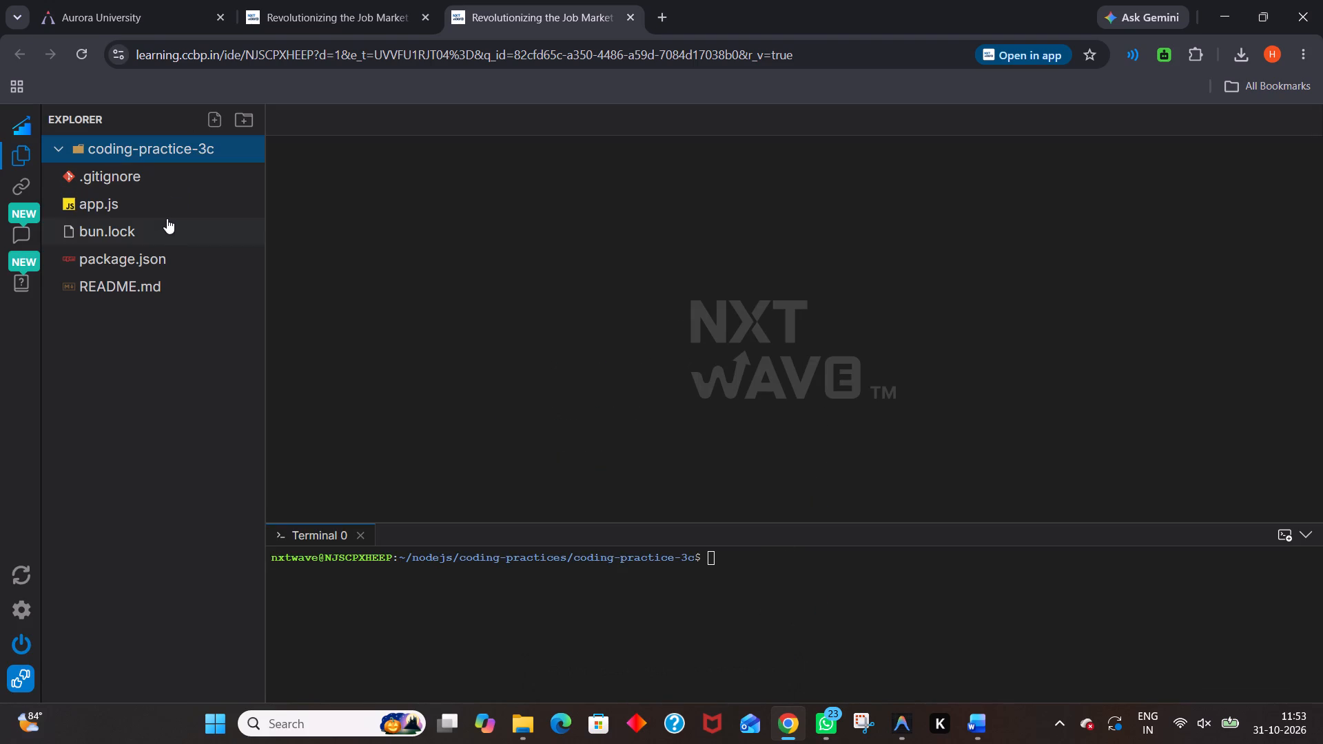
click(165, 214)
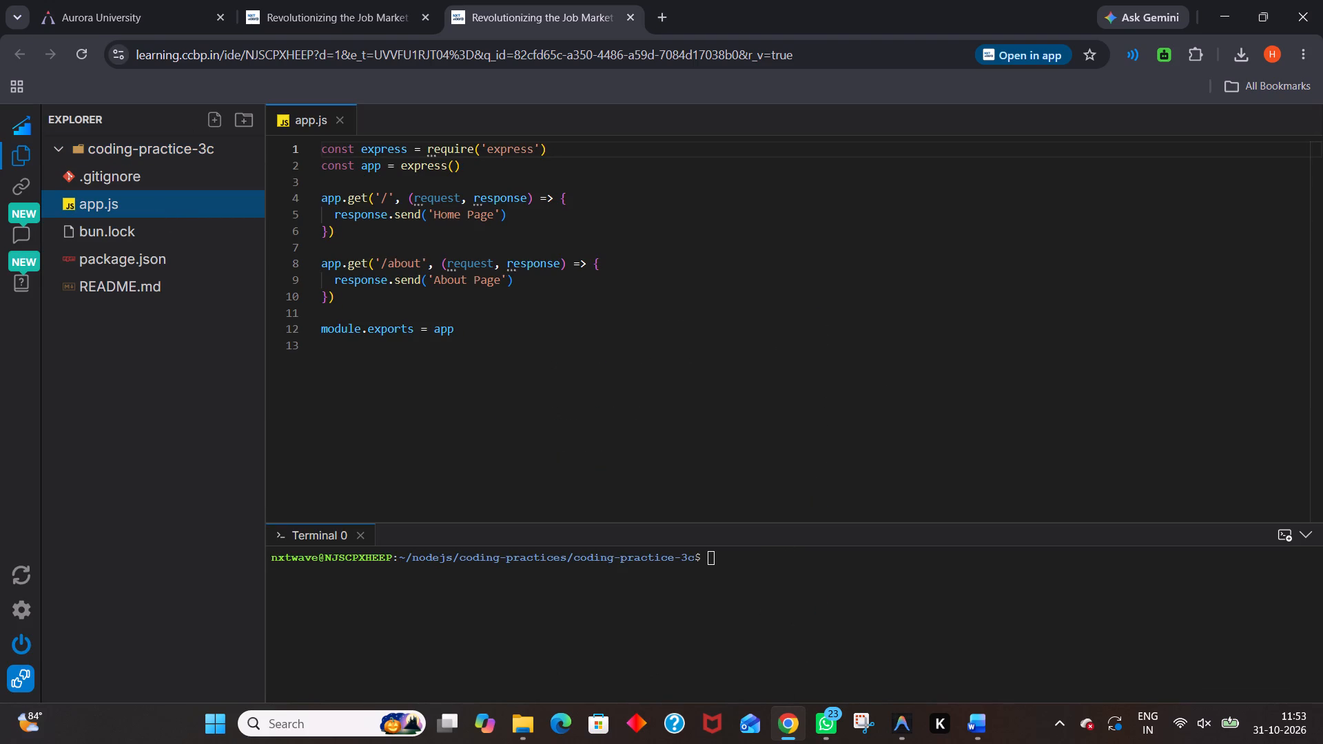
Run the copied submit command in the IDE terminal.
click(717, 561)
key(ctrl+shift+v)
key(Return)
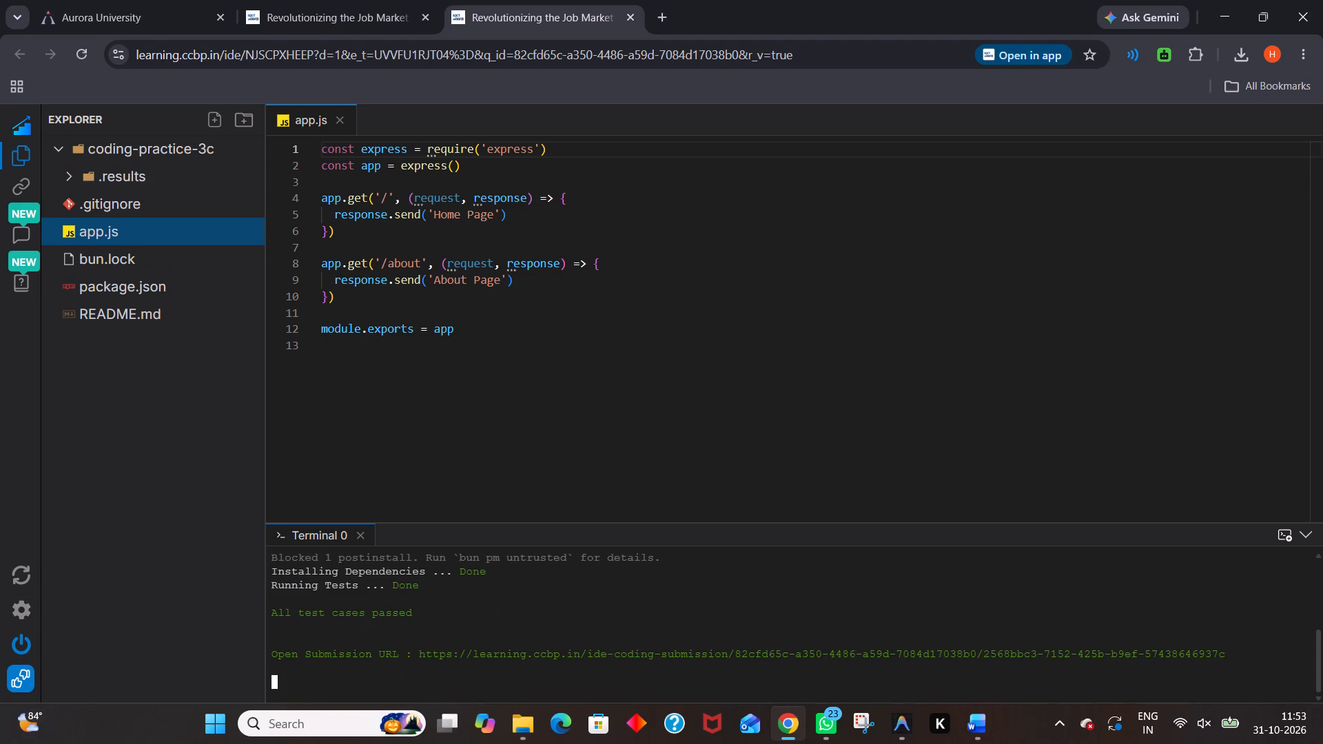
Take a screenshot of the IDE showing app.js and the terminal output with Snipping Tool, copy it, and close the tool.
click(345, 728)
key(s)
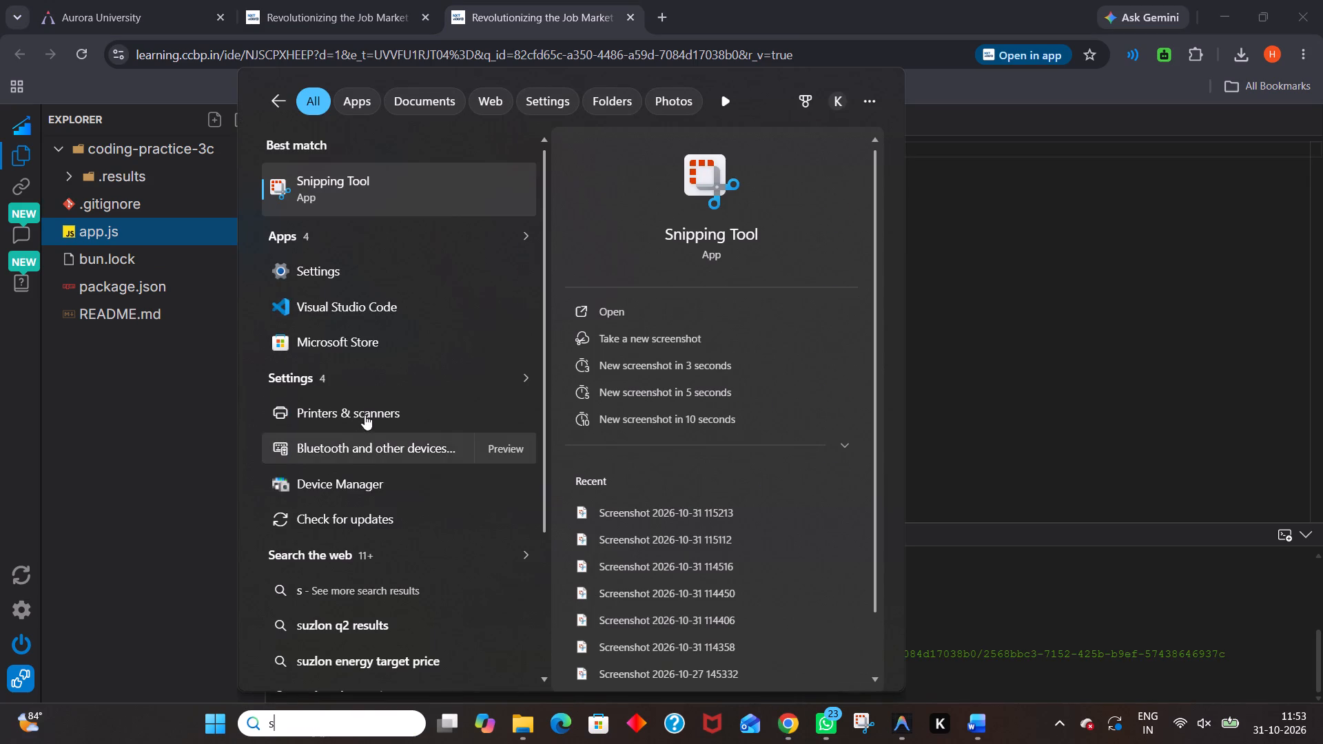
click(402, 174)
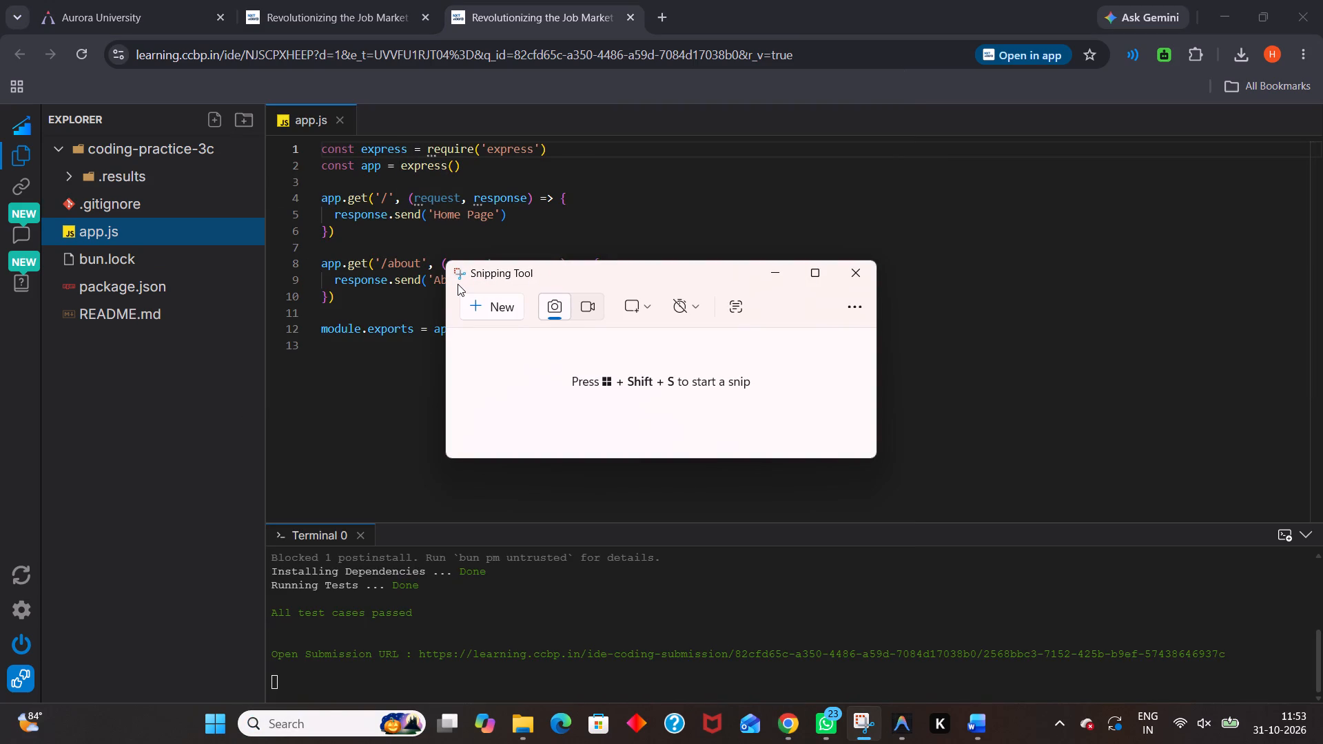
click(498, 316)
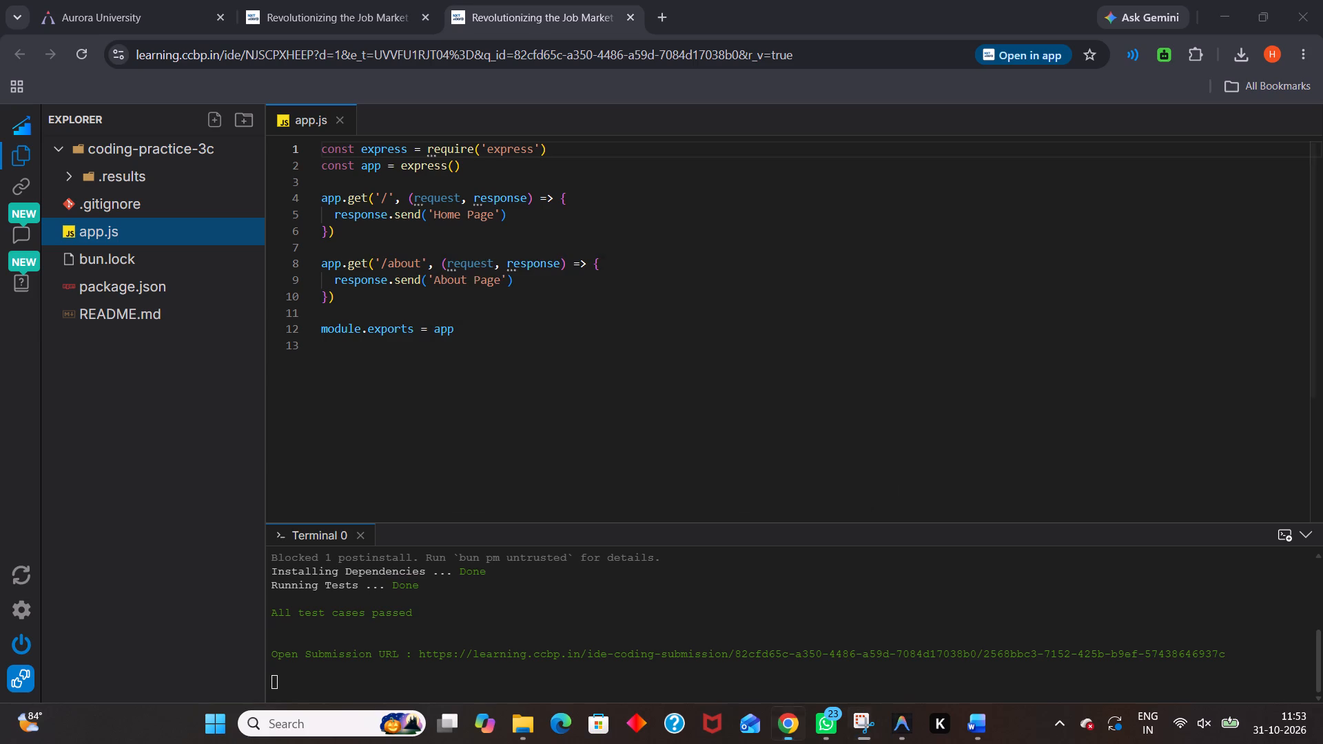
drag(6, 34, 6, 47)
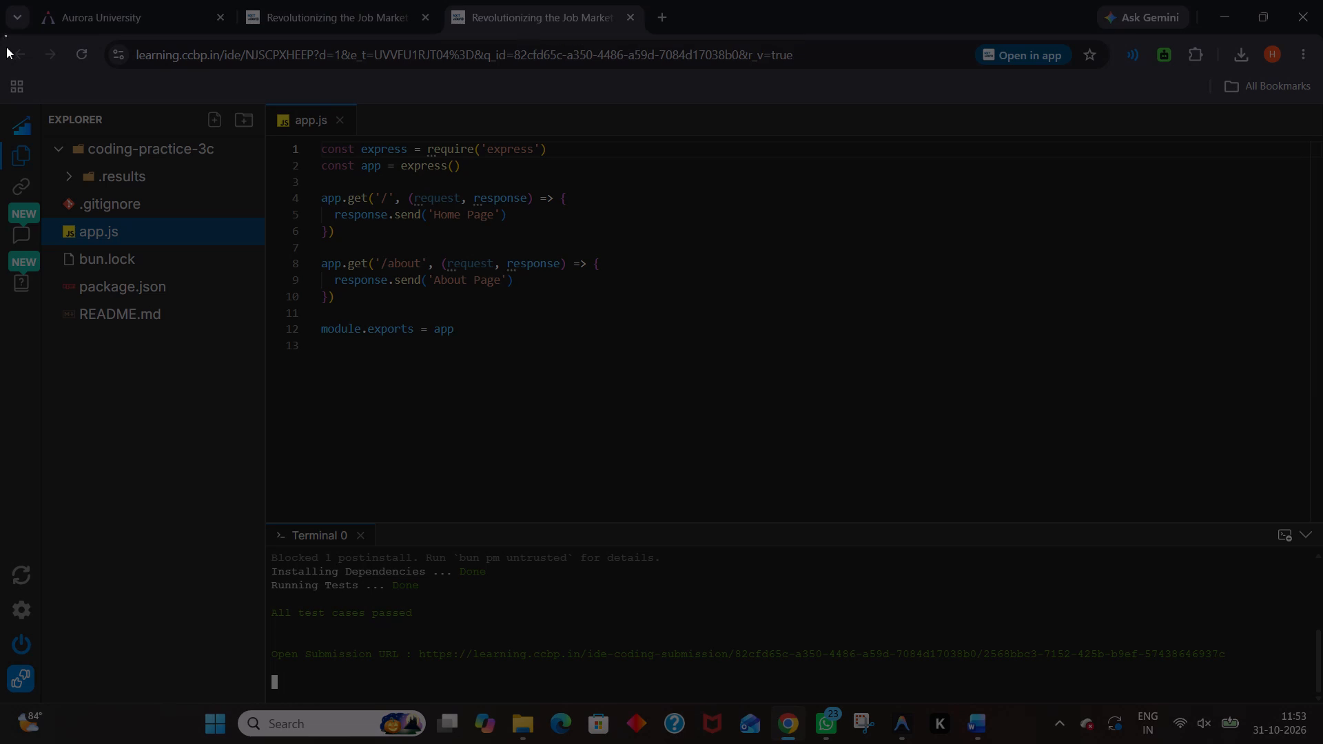
drag(6, 47, 1313, 706)
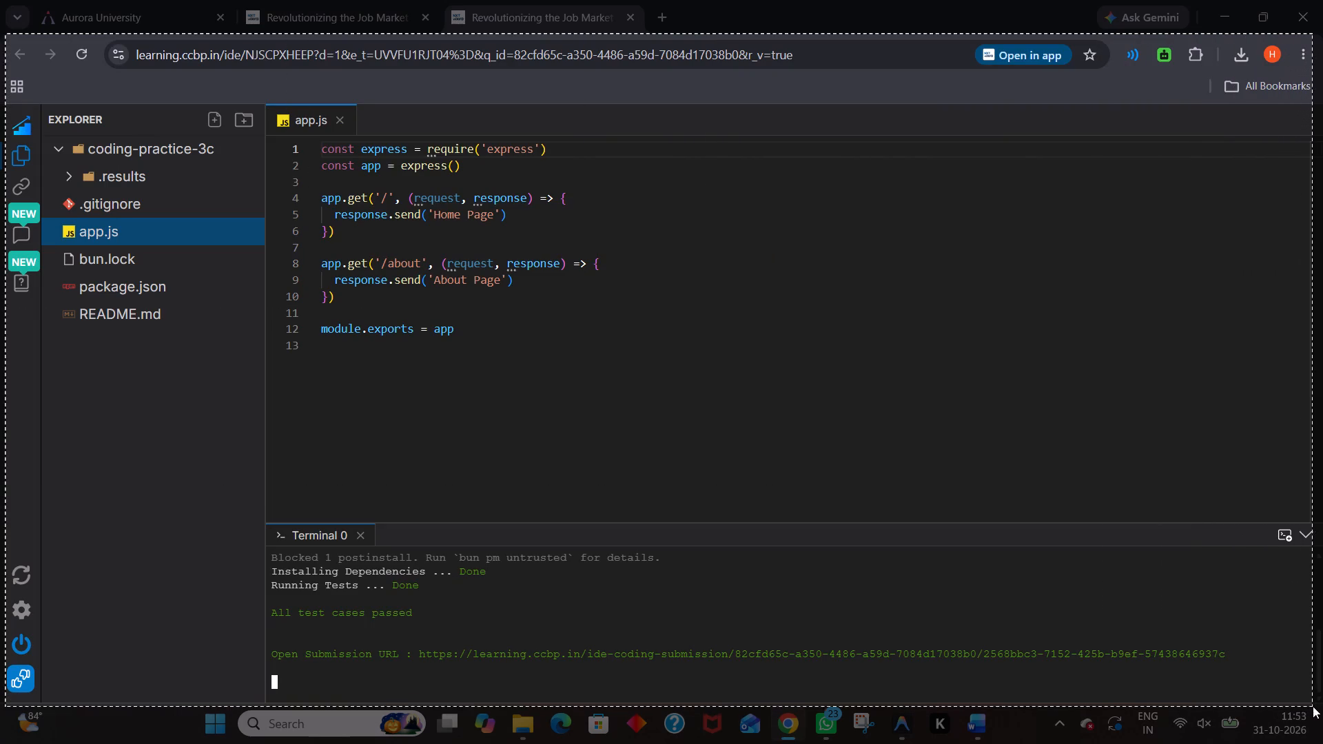
drag(1313, 706, 1322, 739)
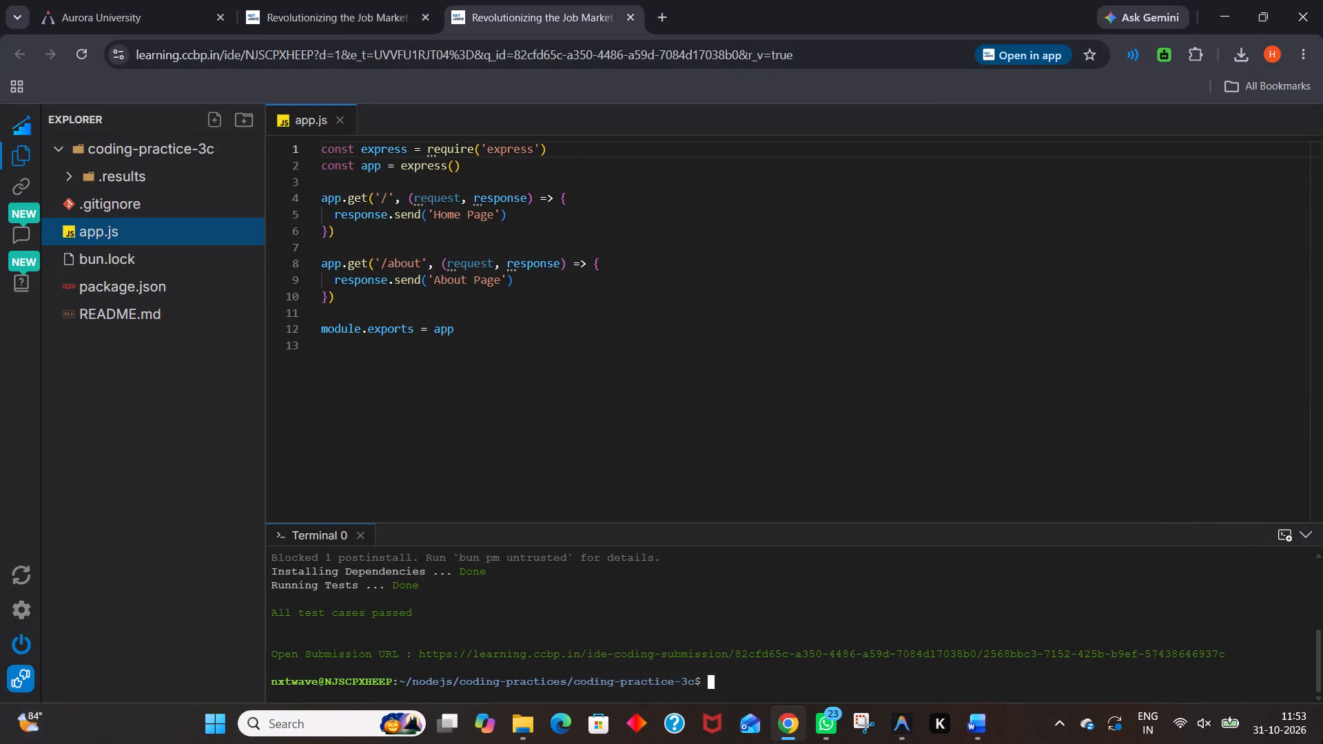
click(1156, 313)
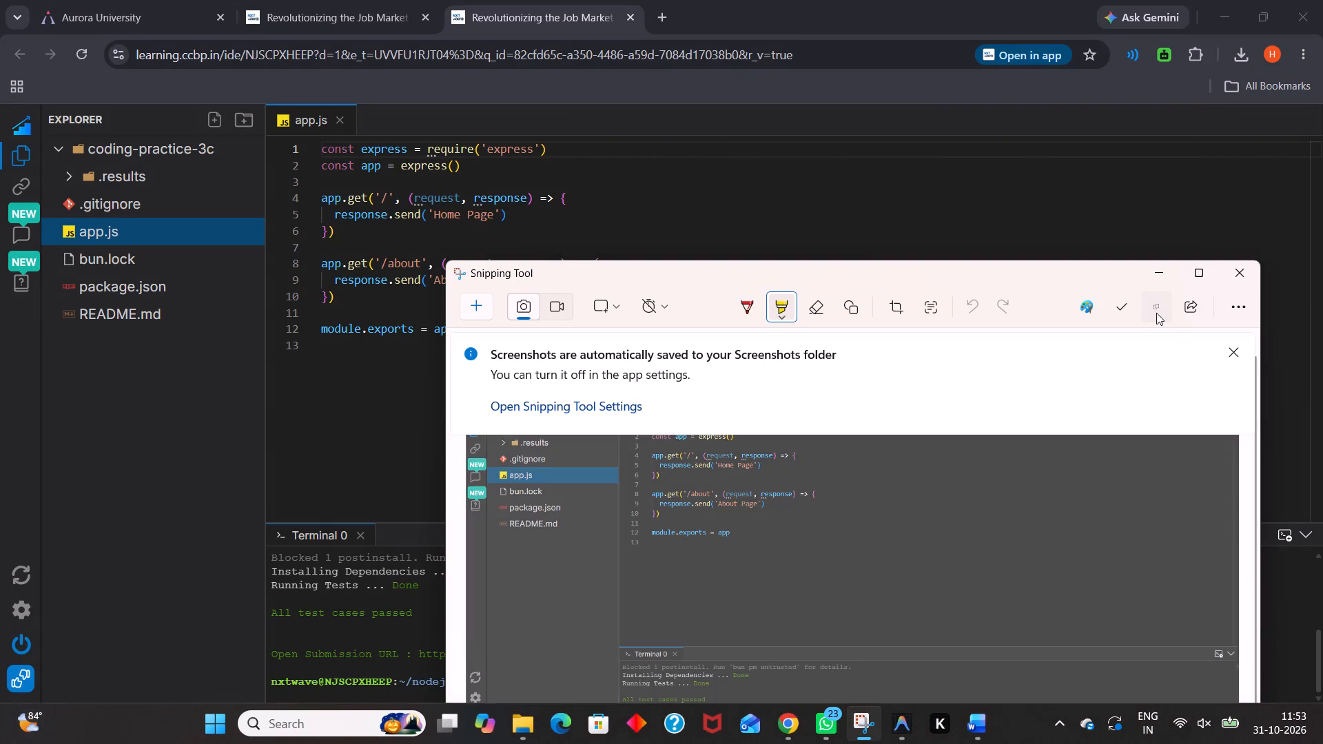
click(1230, 276)
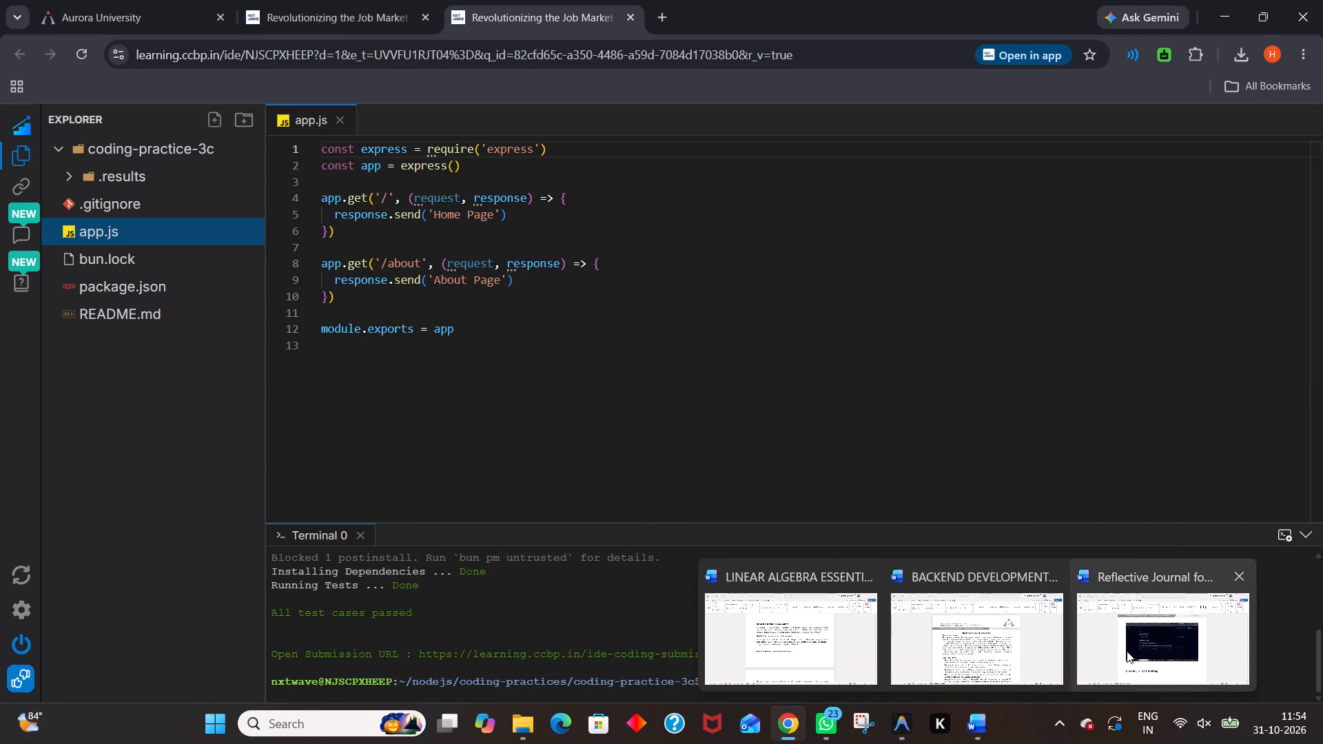
Switch to the Reflective Journal format document in Word and paste the code screenshot under "Question 3: API Routing".
click(1127, 651)
key(ctrl+v)
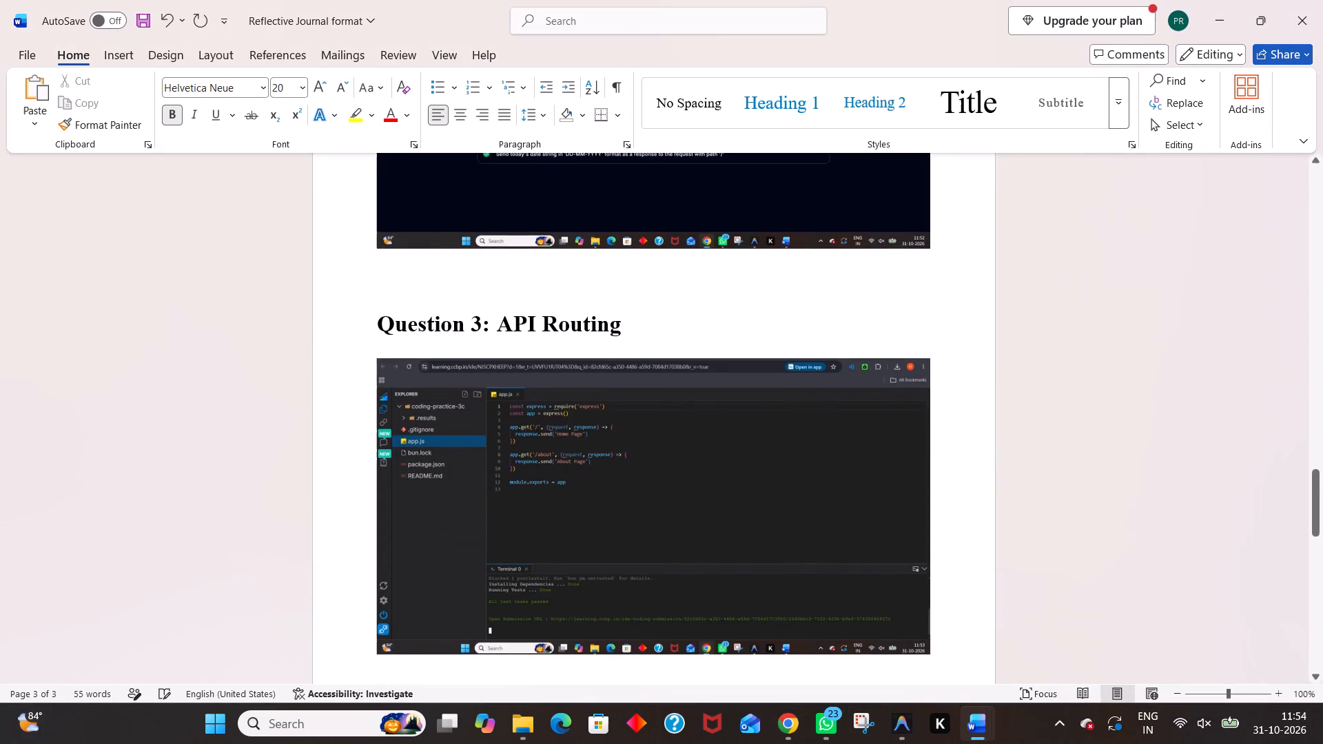
scroll(770, 663, down, 2)
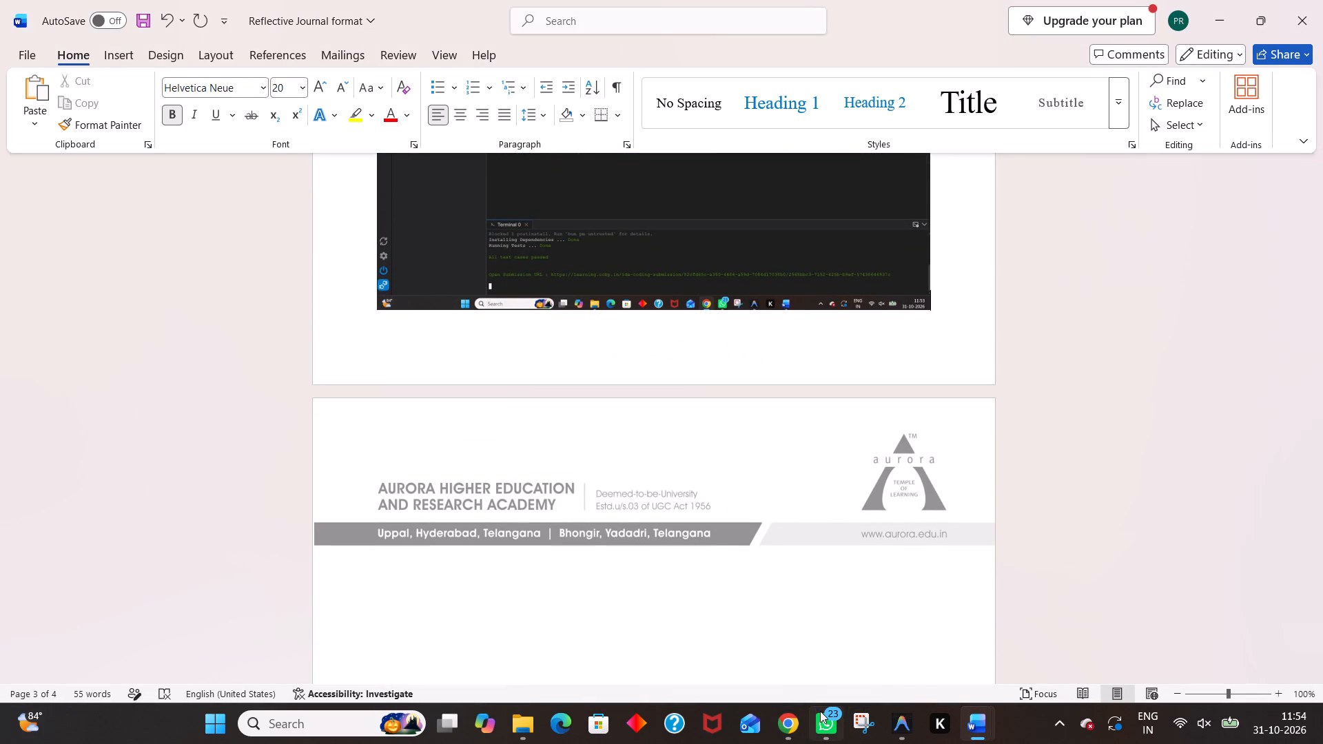
Switch to Chrome and open the API Routing submission URL shown in the IDE terminal.
click(776, 646)
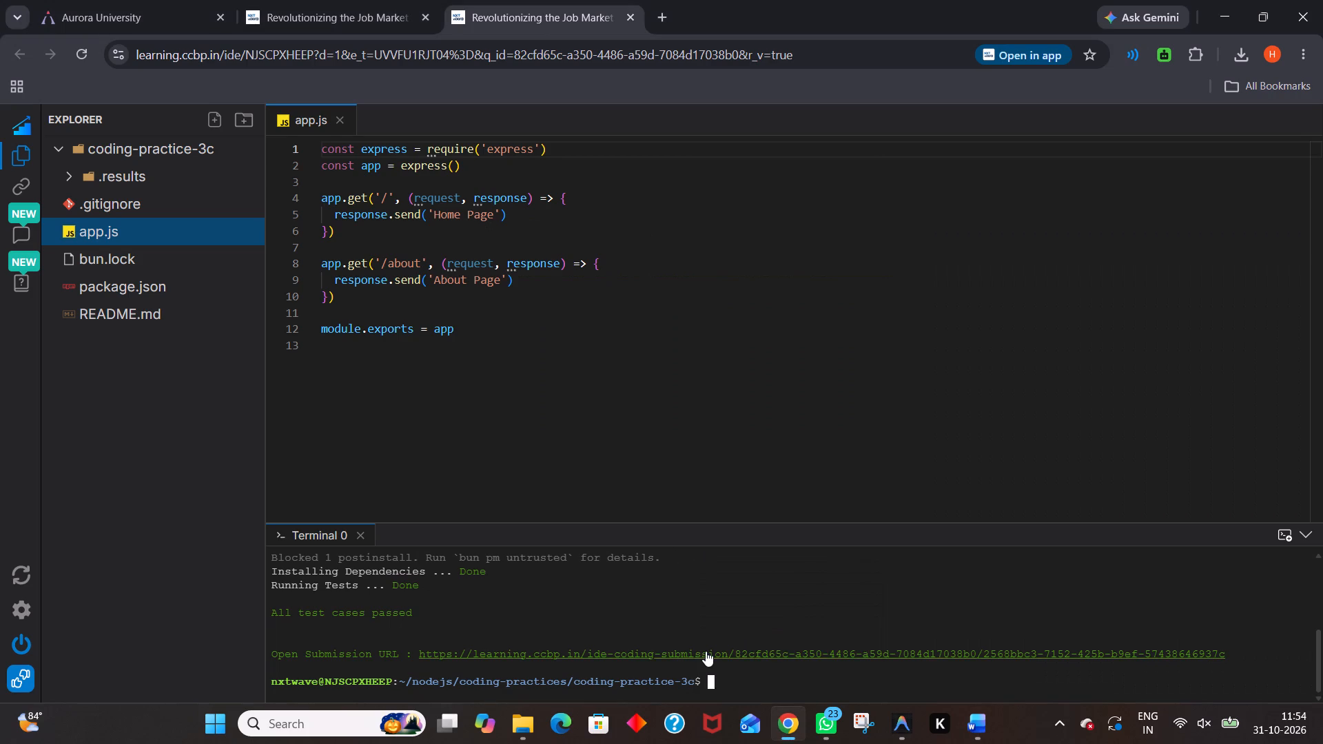
click(706, 656)
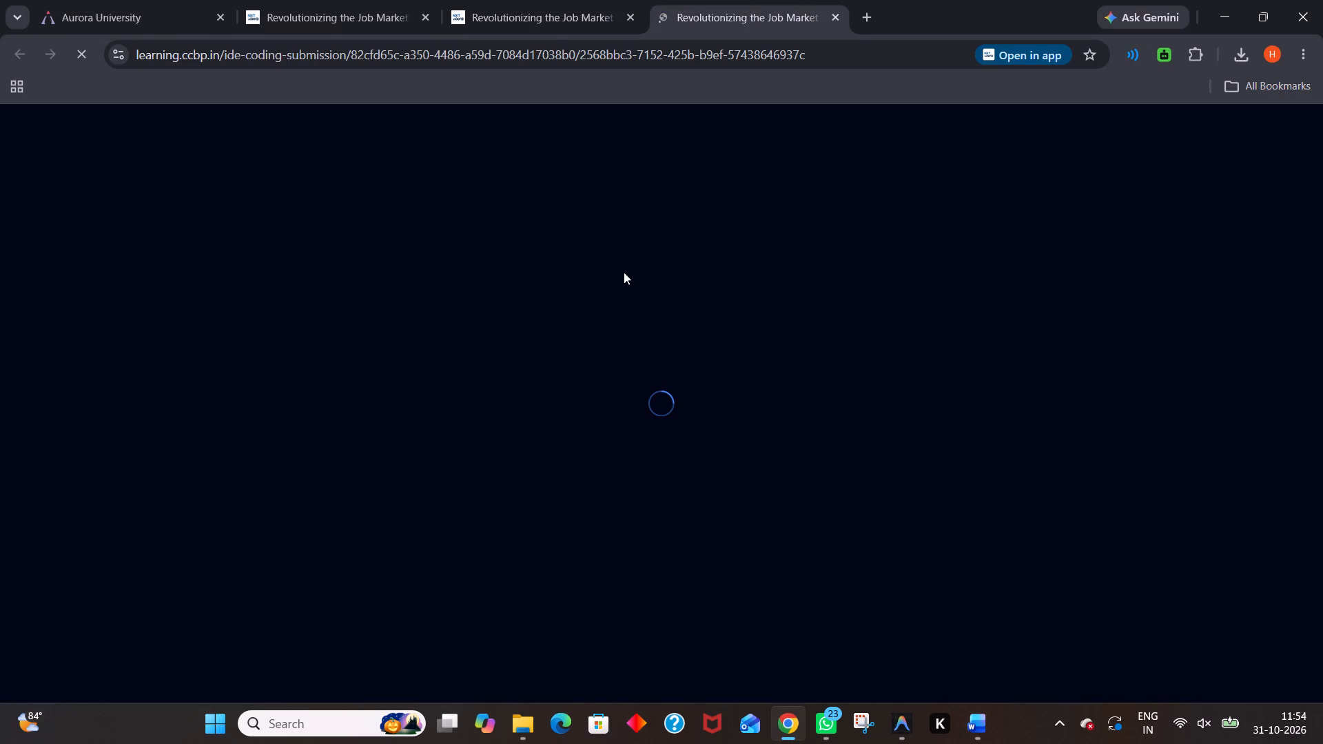
Capture a screenshot of the API Routing submission details page with Snipping Tool.
click(354, 723)
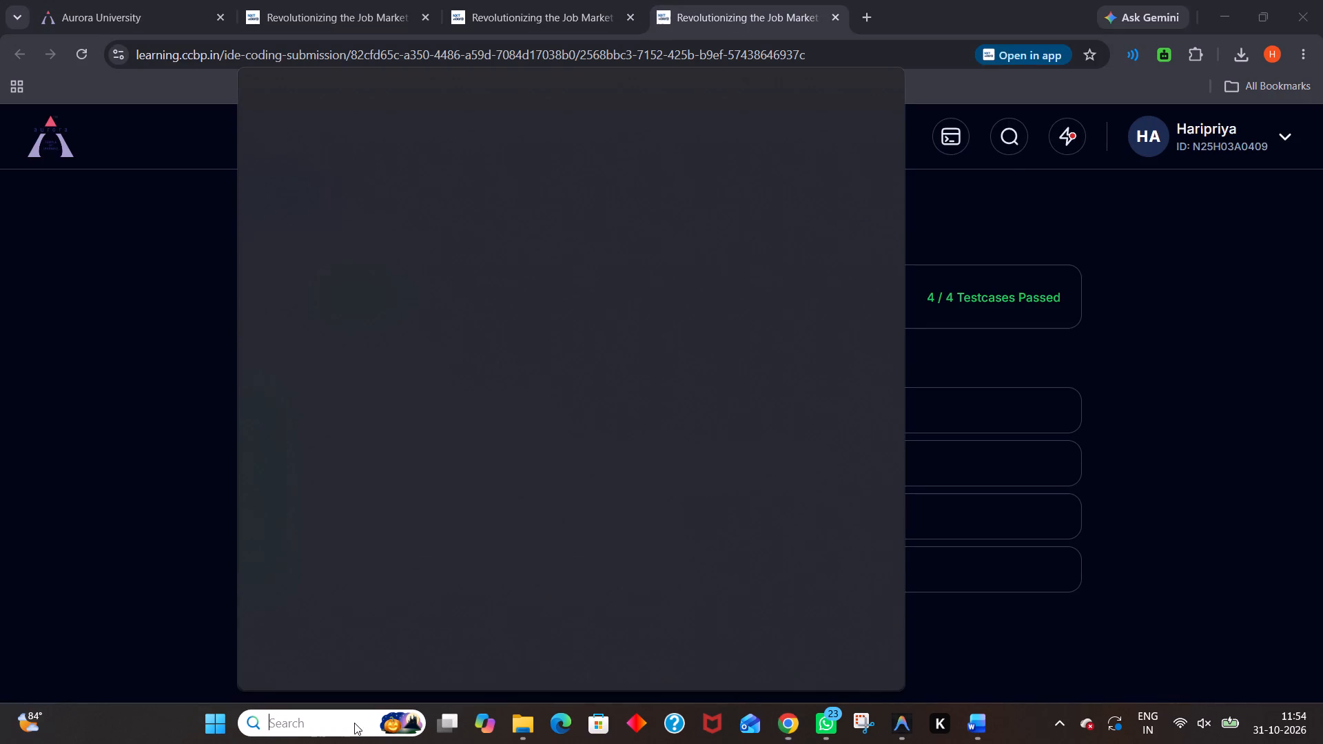
click(369, 127)
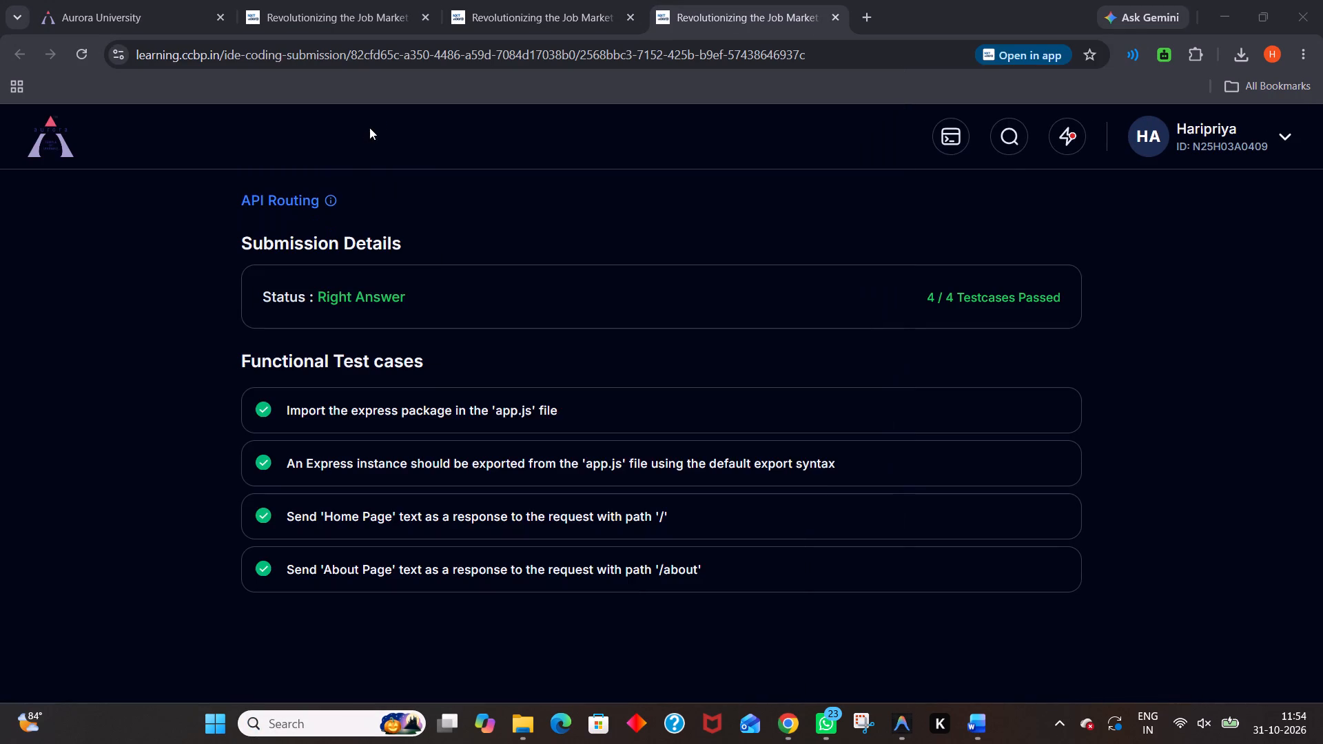
click(479, 310)
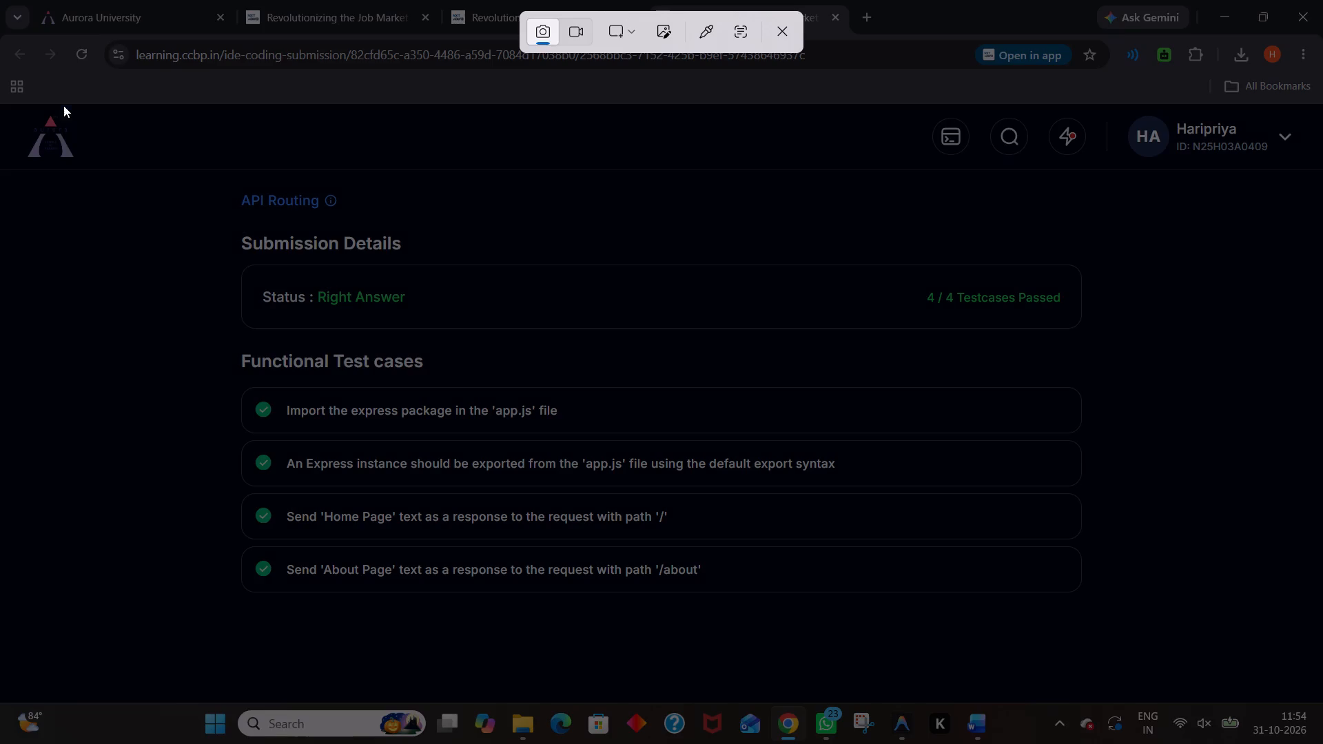
drag(0, 36, 620, 562)
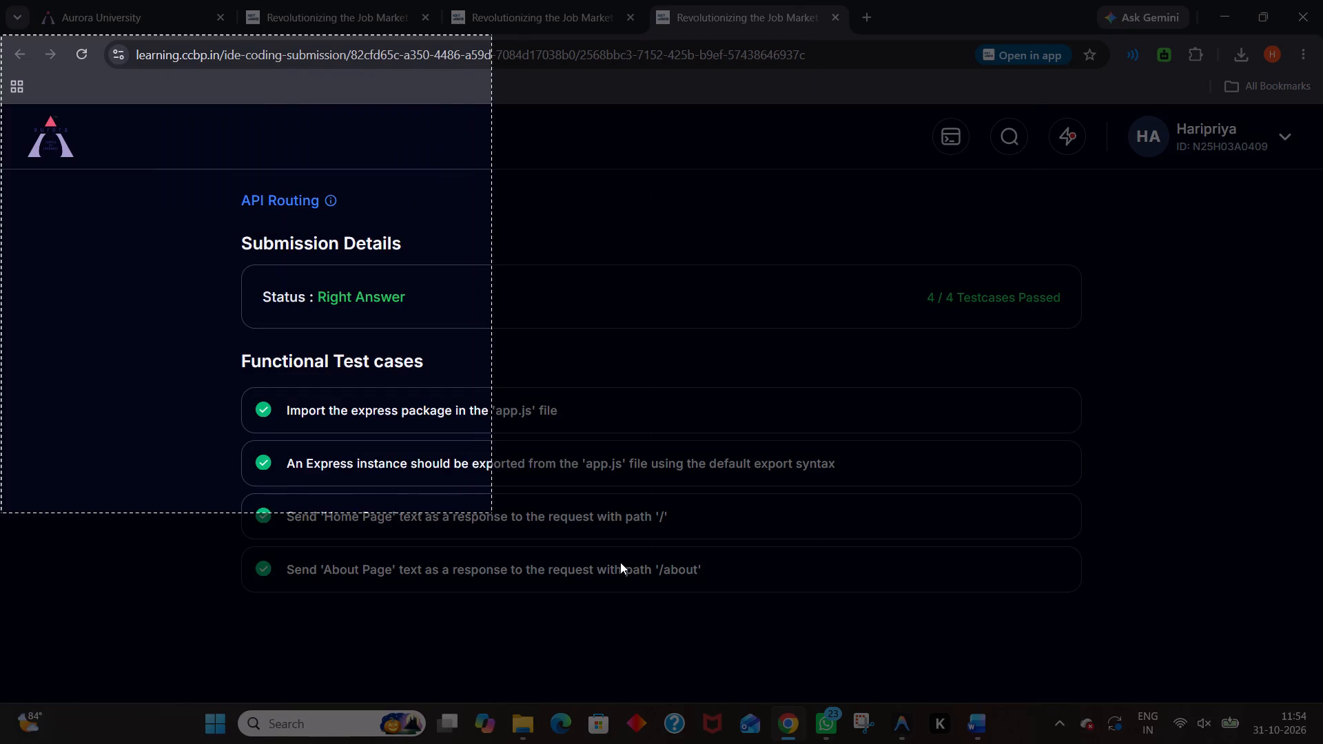
drag(620, 562, 1322, 743)
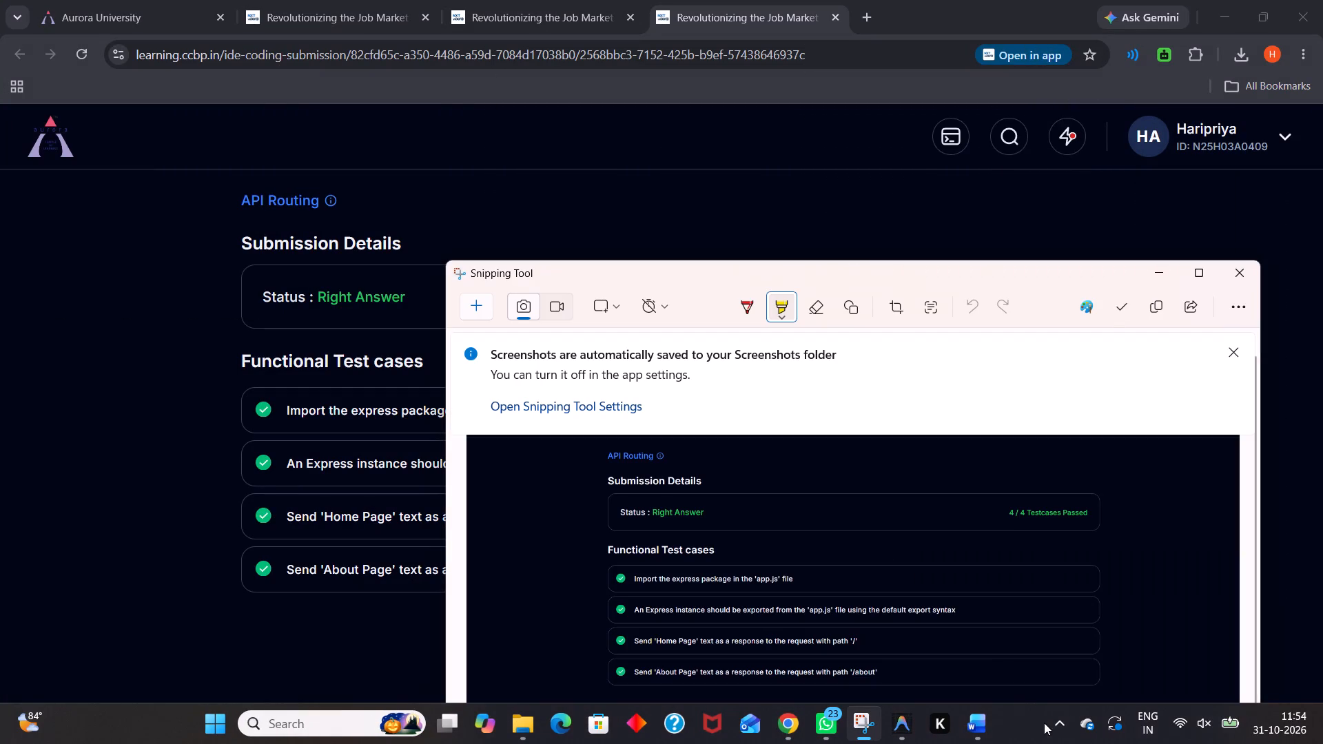
Switch to the Reflective Journal format document in Word and paste the submission screenshot on the page after the code screenshot.
click(1114, 631)
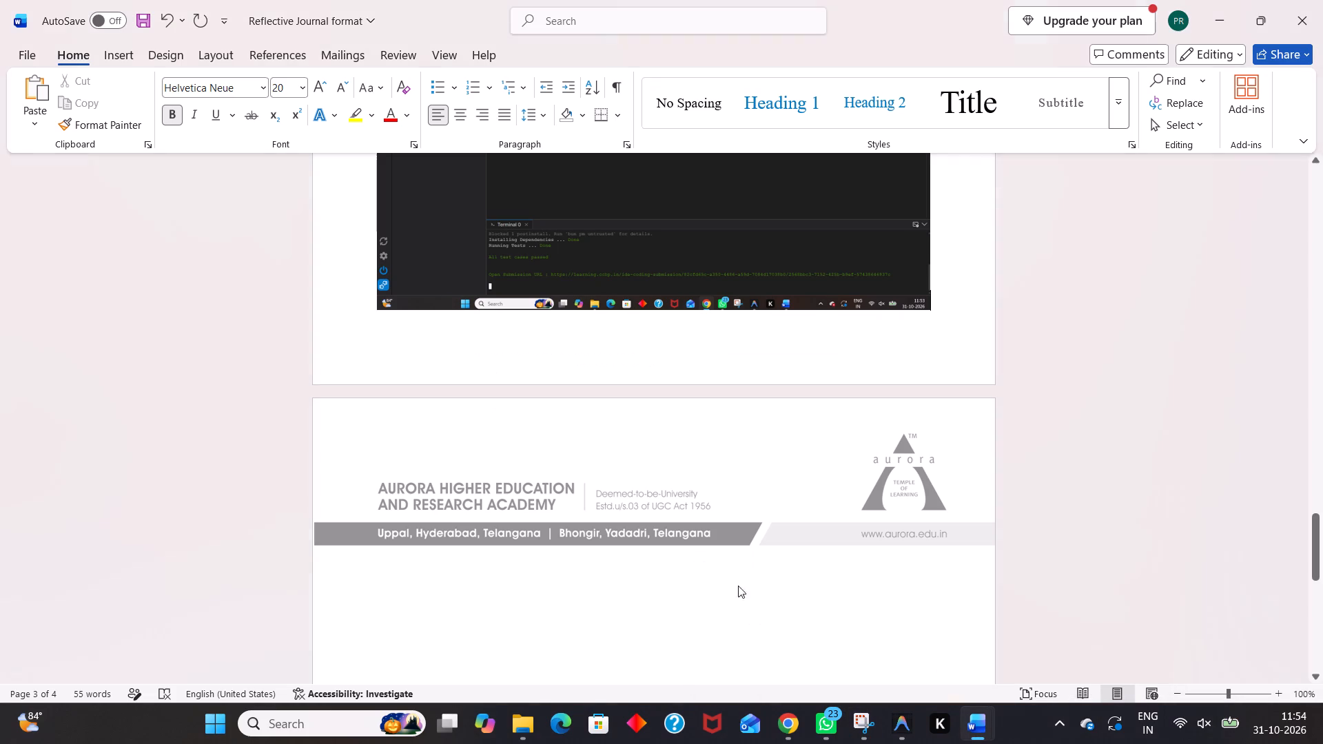
click(722, 587)
key(ctrl+v)
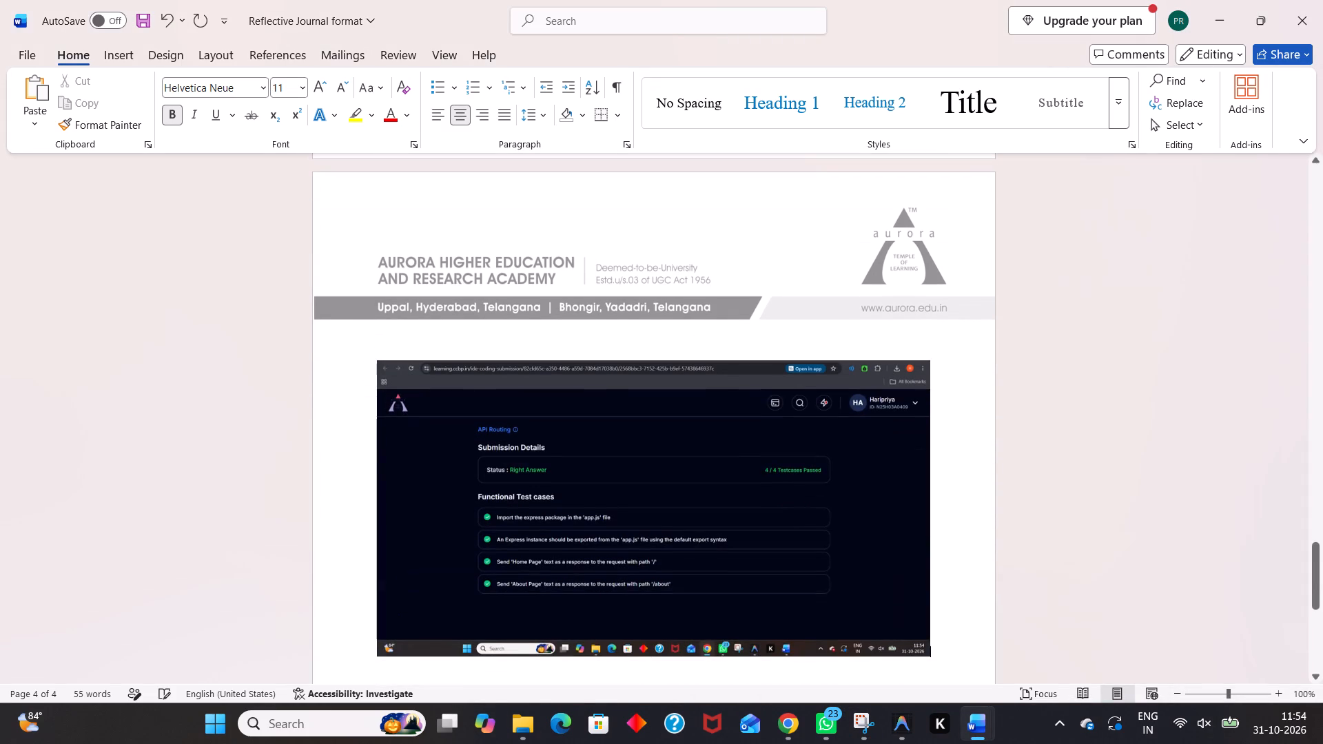
Add a left-aligned "Question 4:" heading line below the API Routing submission screenshot, leaving an empty line between.
scroll(722, 587, down, 1)
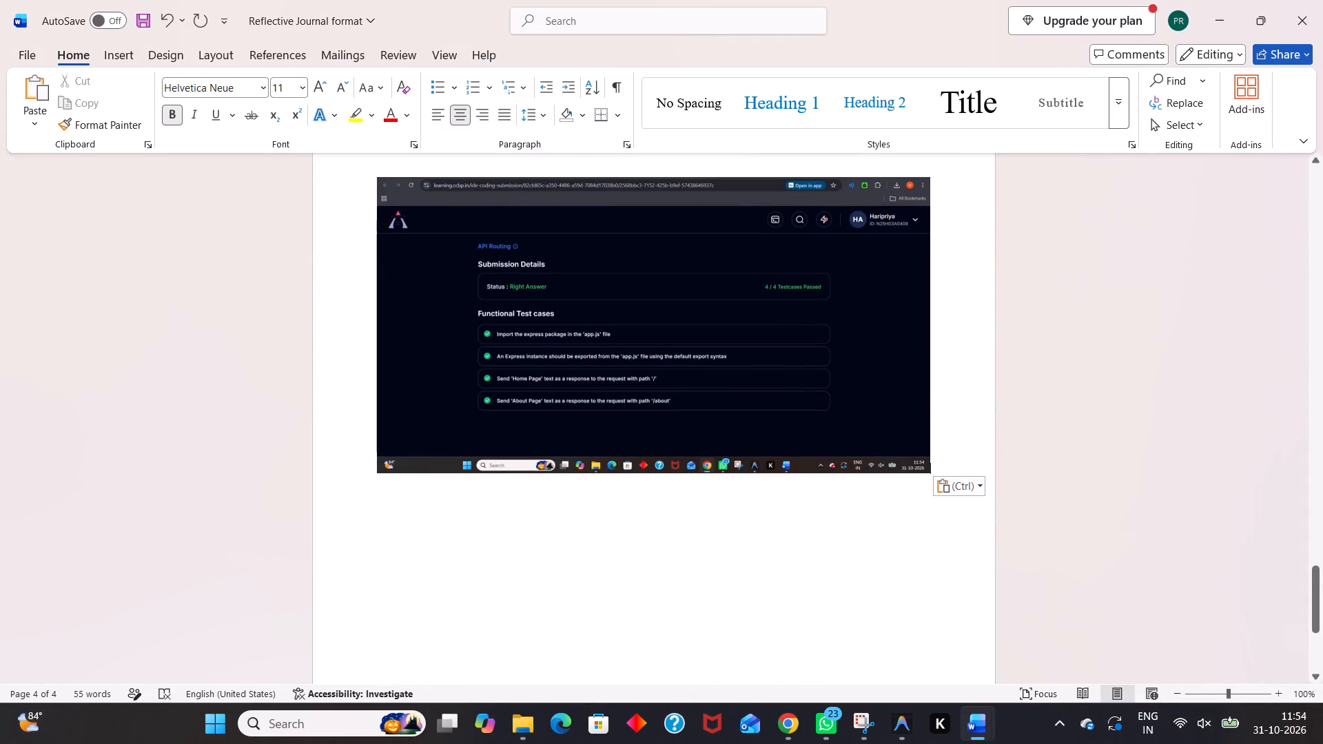
key(Return)
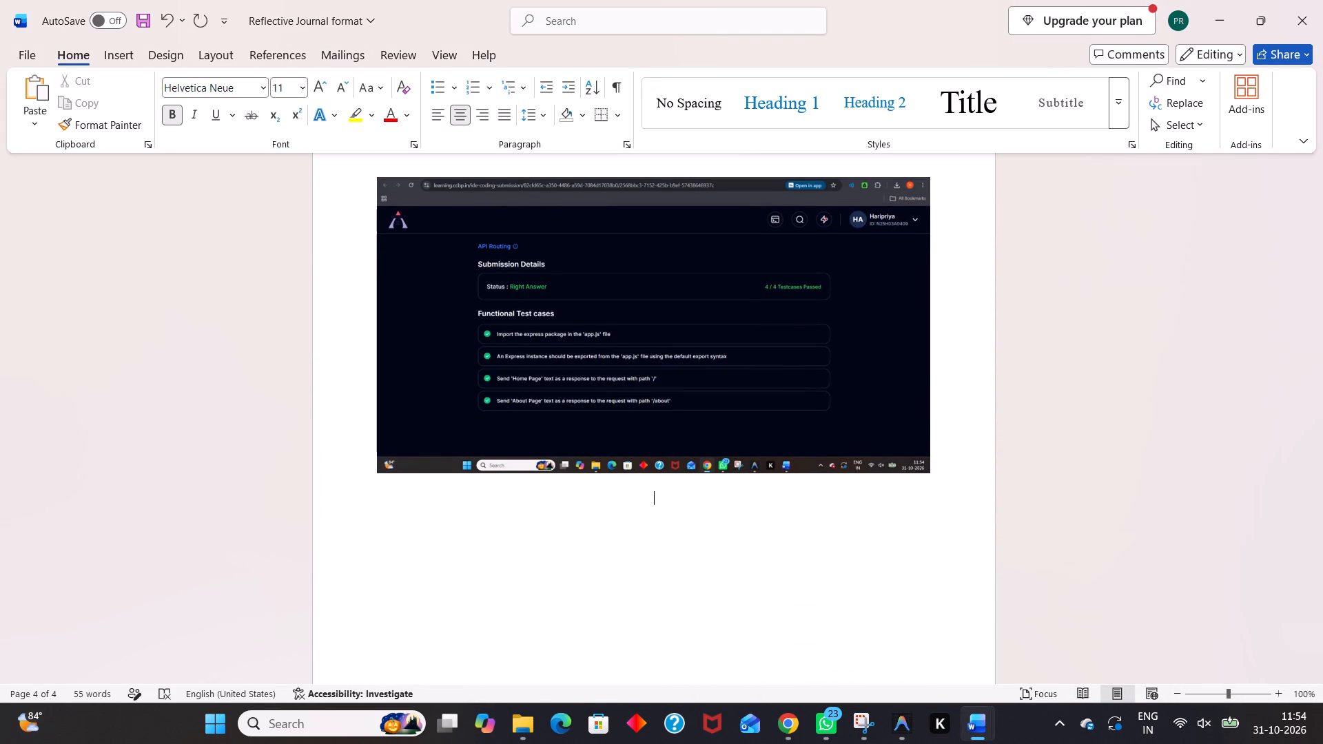
key(Return)
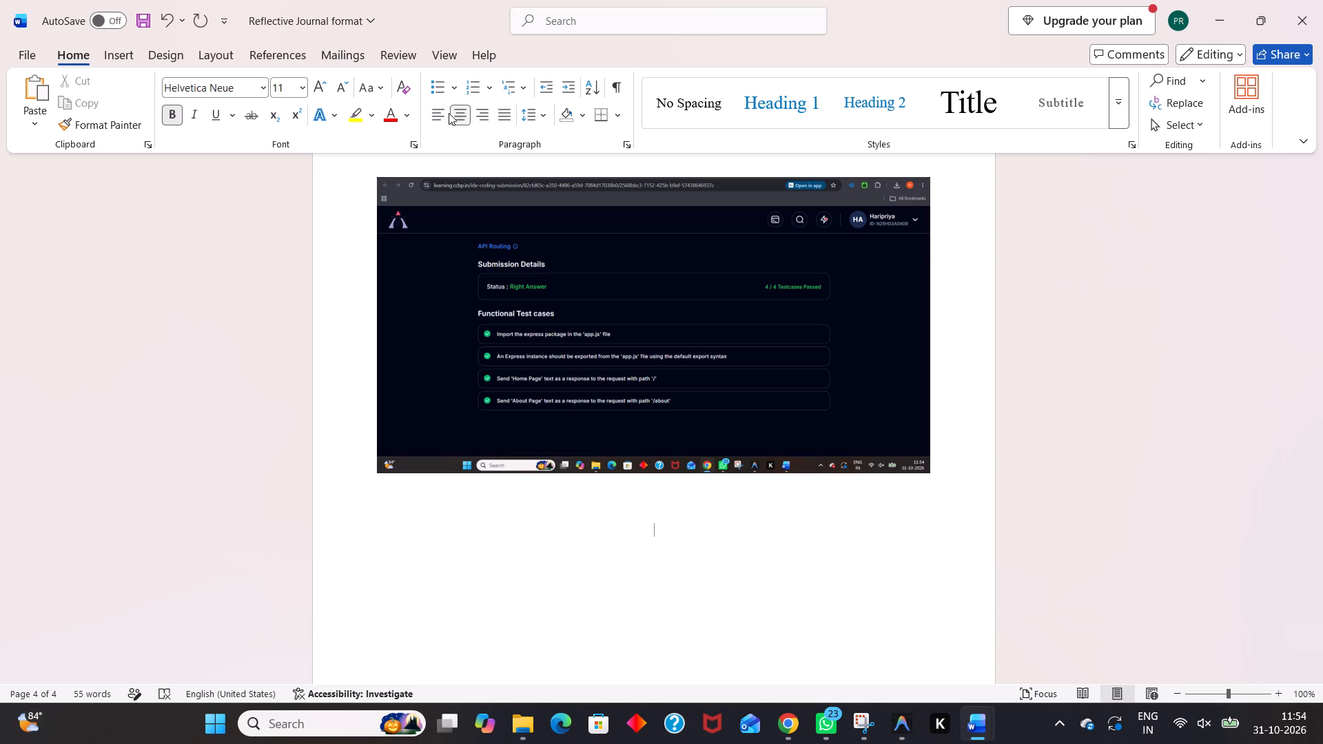
click(442, 112)
scroll(634, 296, down, 2)
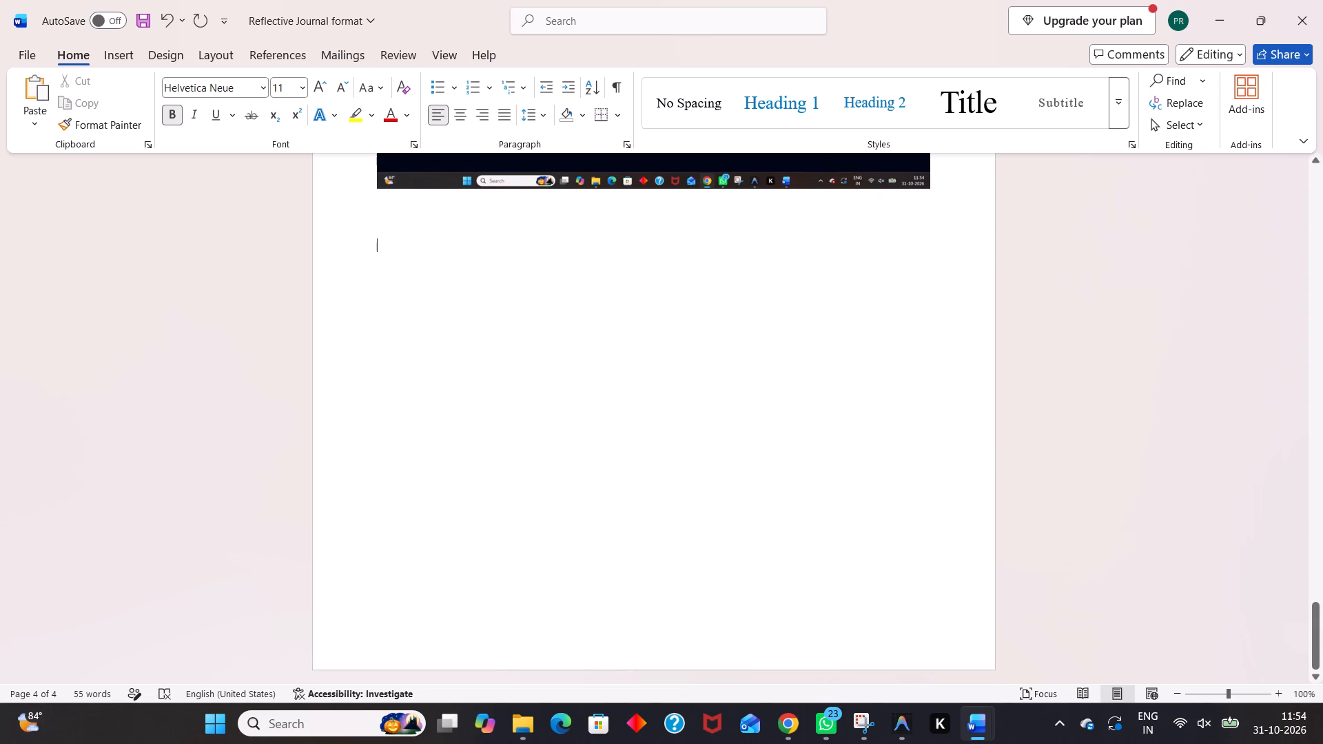
key(q)
text(uesti)
text(on 4:)
Set the "Question 4:" heading's font size to 16.
drag(449, 251, 393, 240)
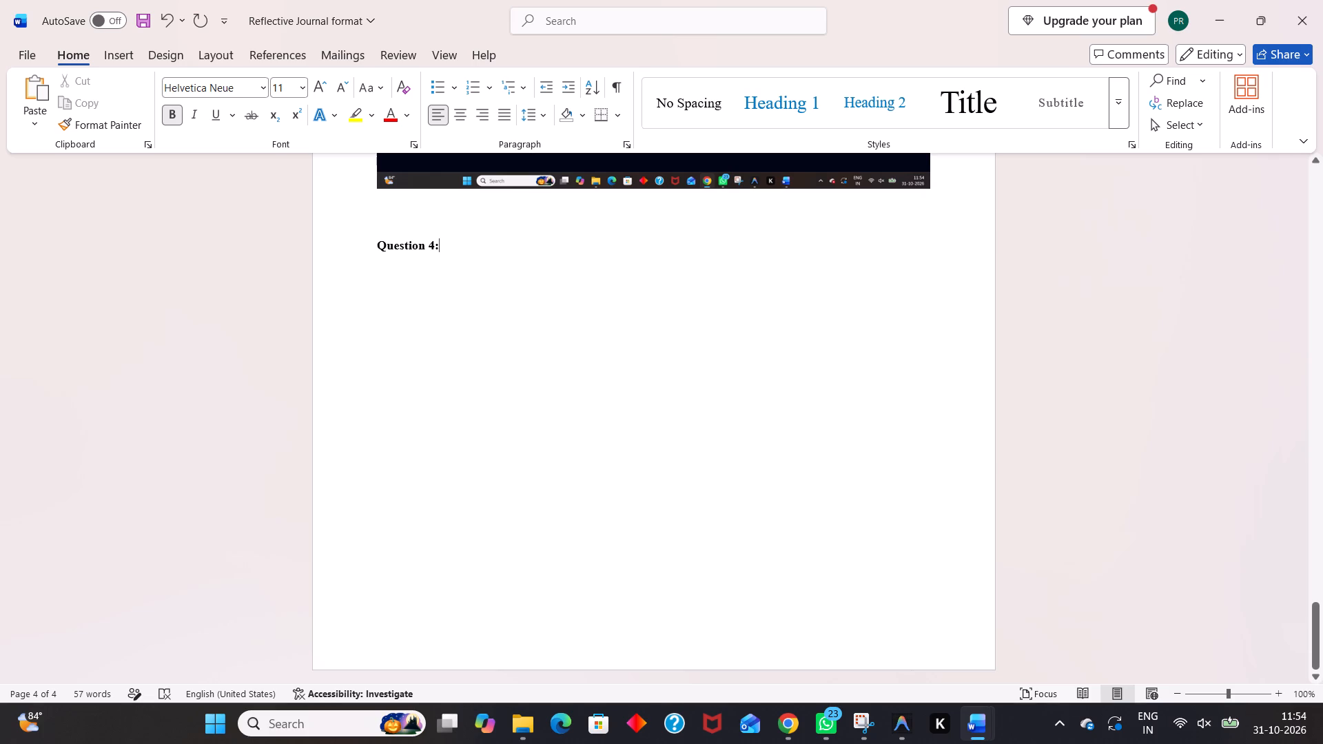
click(453, 251)
drag(453, 251, 373, 245)
drag(373, 245, 501, 233)
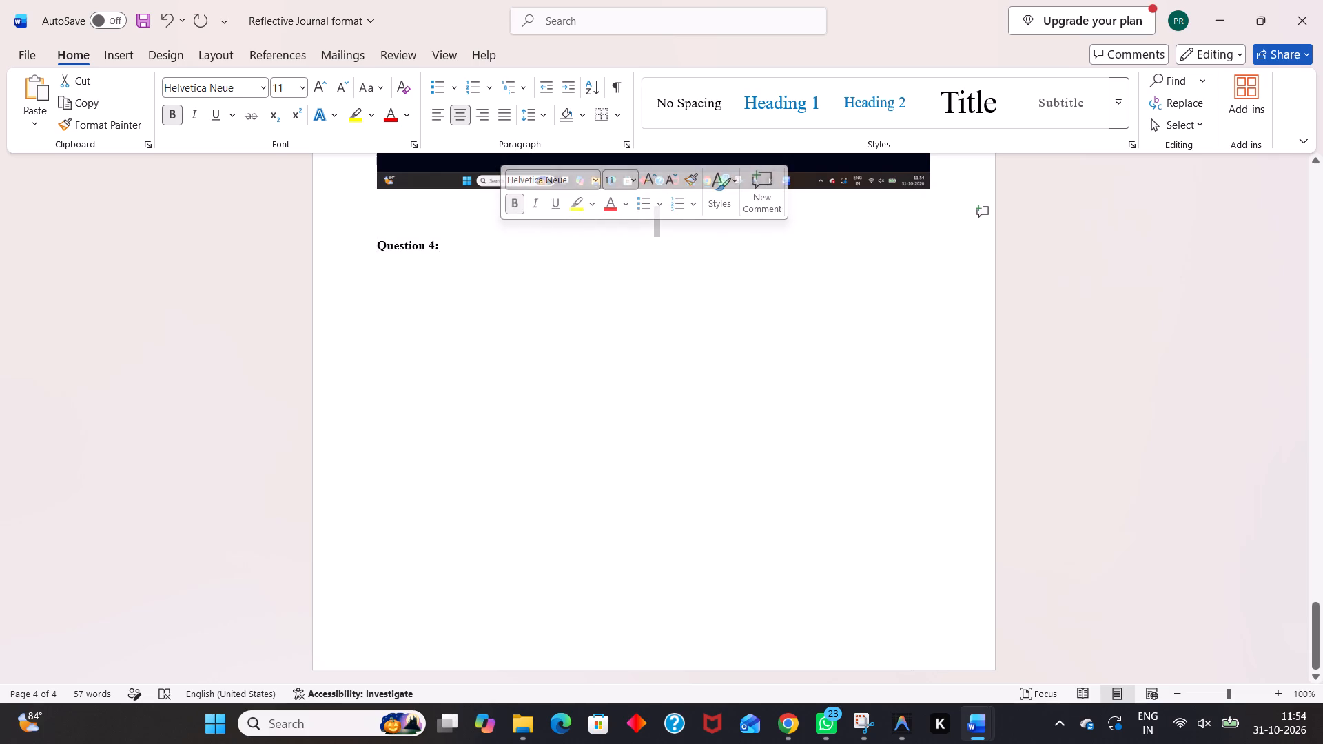
drag(464, 246, 322, 238)
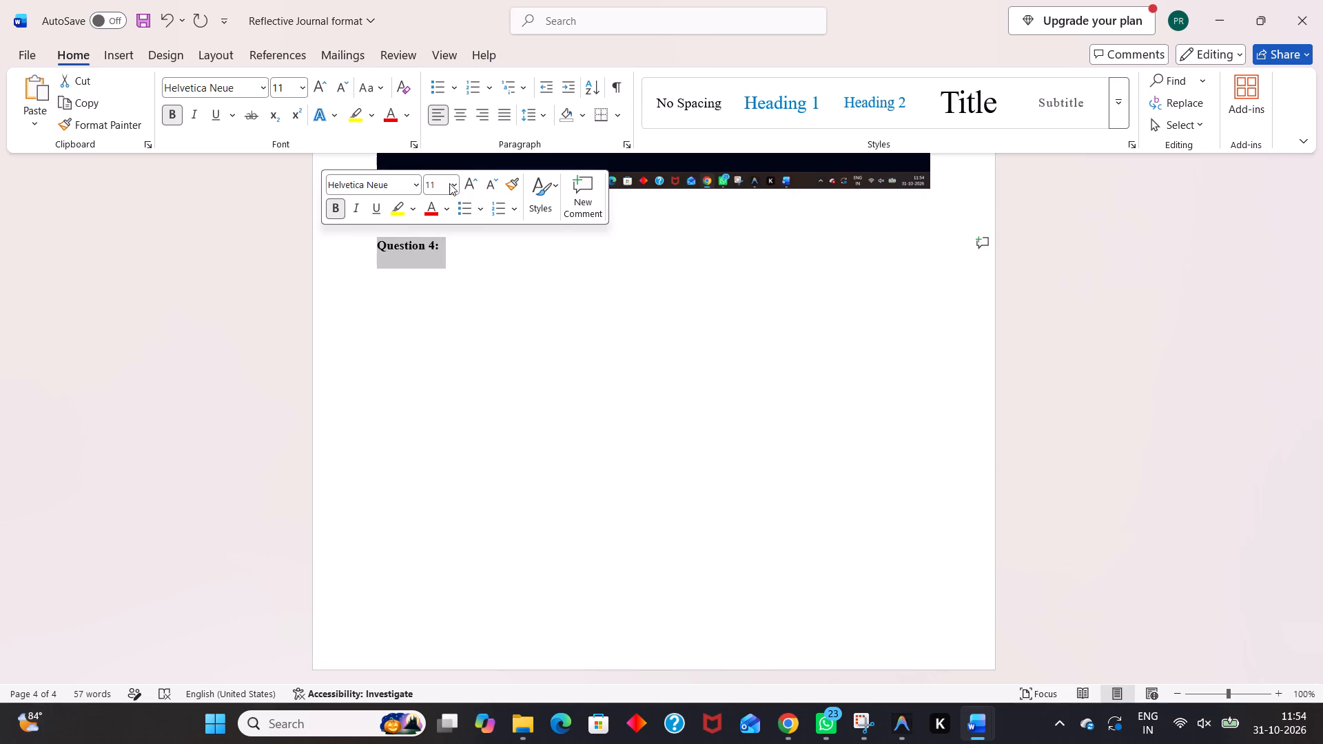
click(449, 183)
click(439, 322)
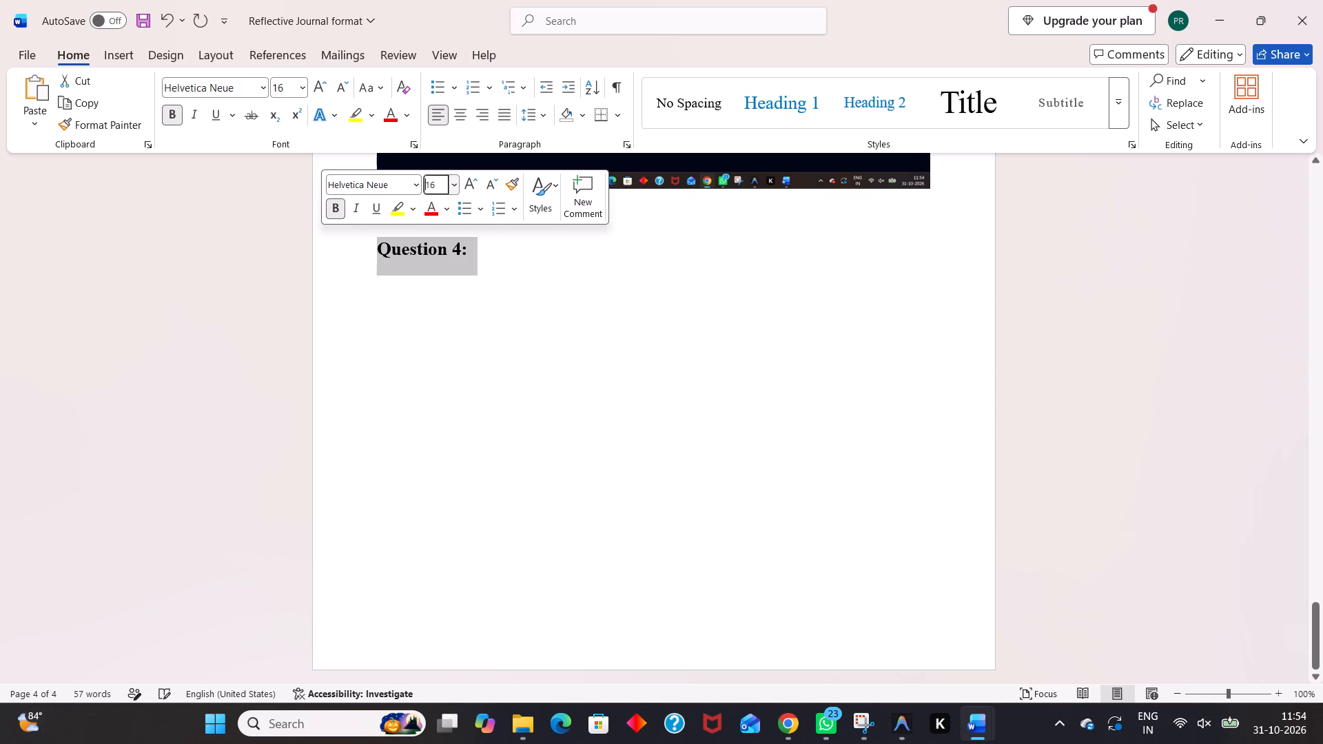
Switch to Chrome, return from API Routing to the Coding Practice question list, and close the old IDE and submission tabs.
click(575, 284)
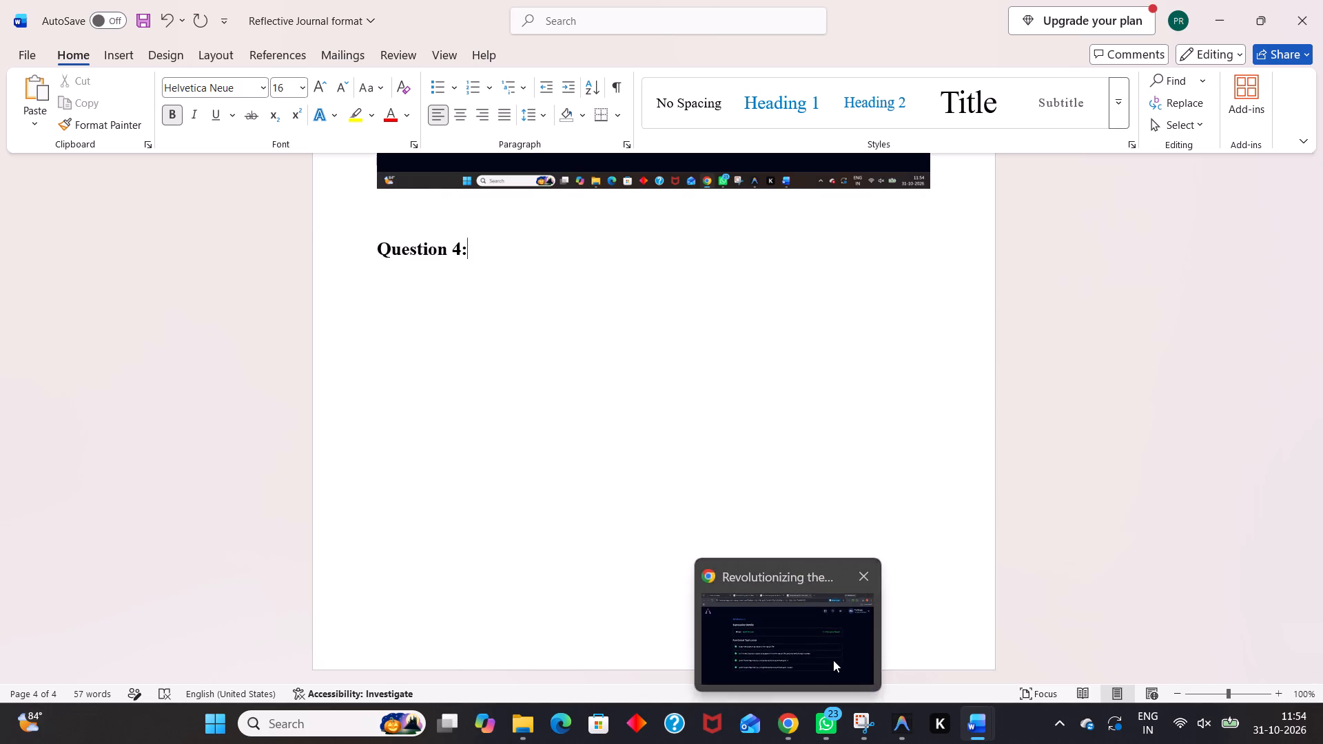
click(833, 660)
click(257, 1)
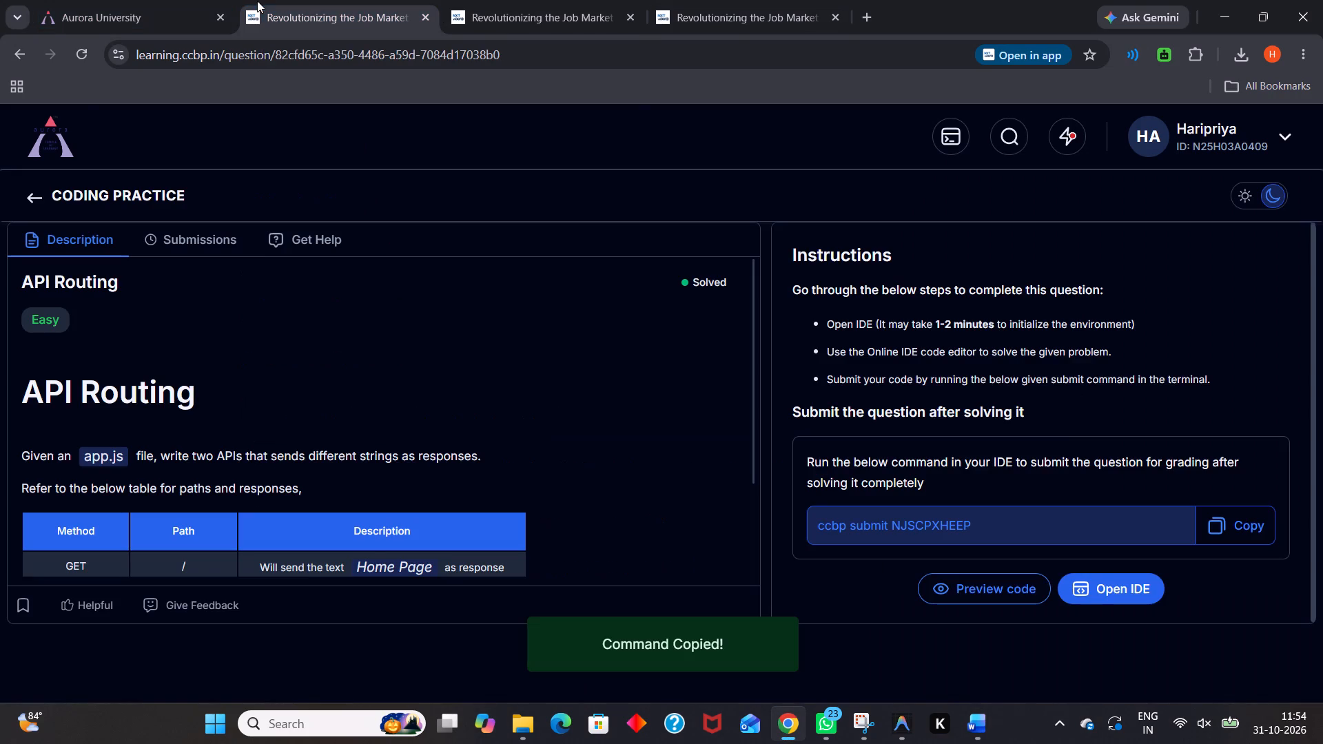
click(36, 197)
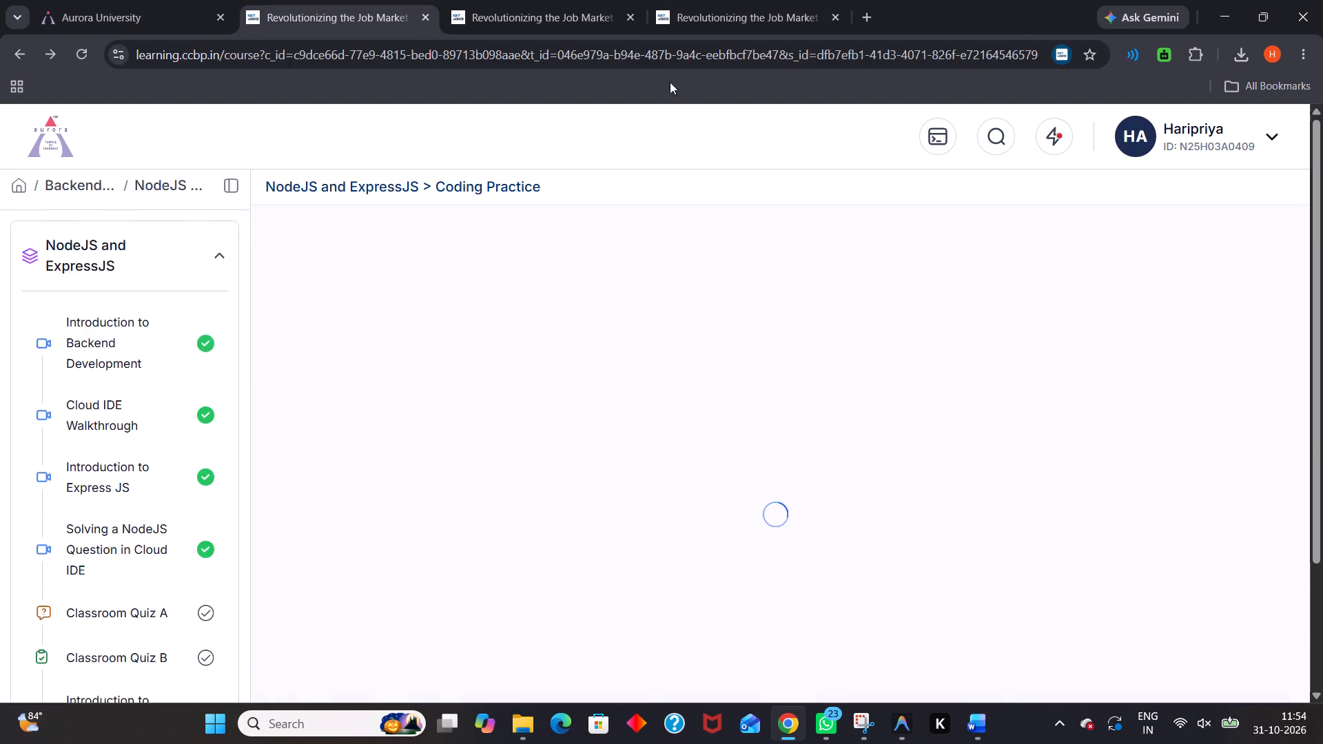
click(635, 21)
click(635, 21)
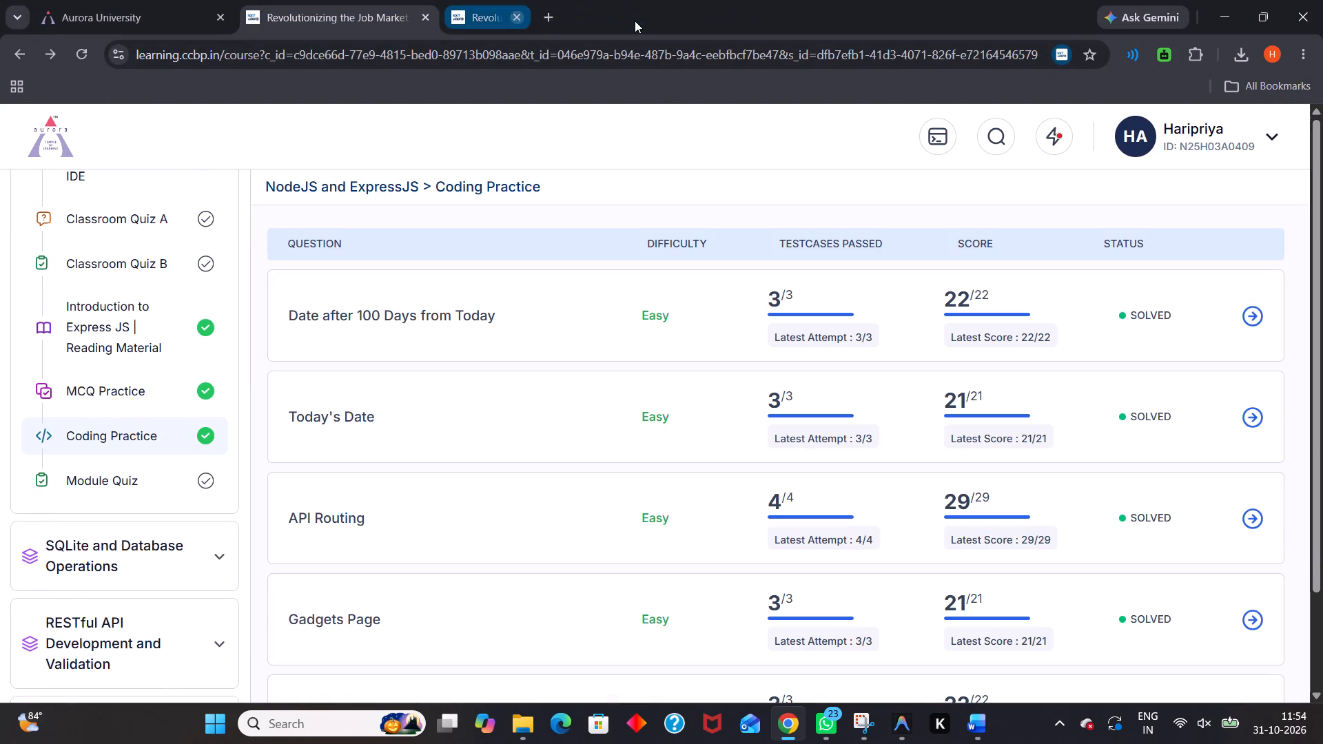
Open the Gadgets Page question from the NodeJS and ExpressJS Coding Practice list.
scroll(939, 446, down, 1)
scroll(1129, 502, down, 1)
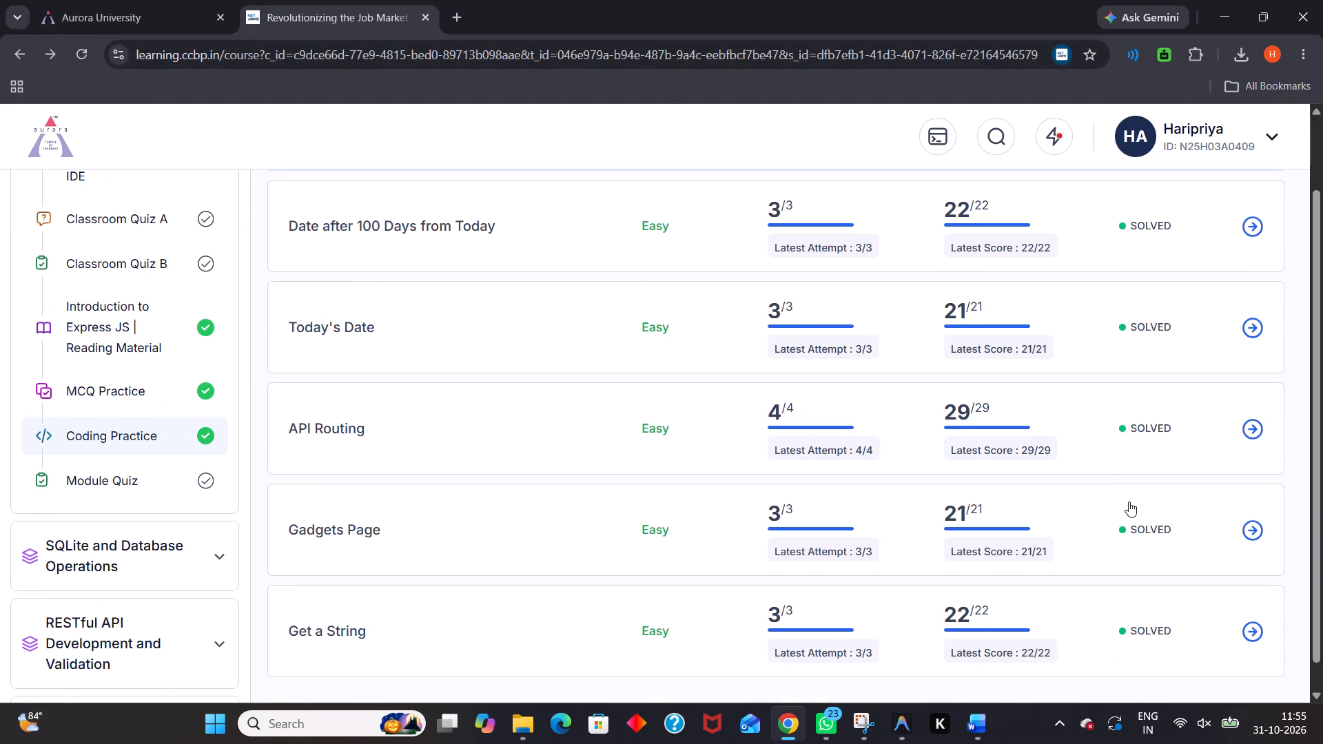
click(1251, 495)
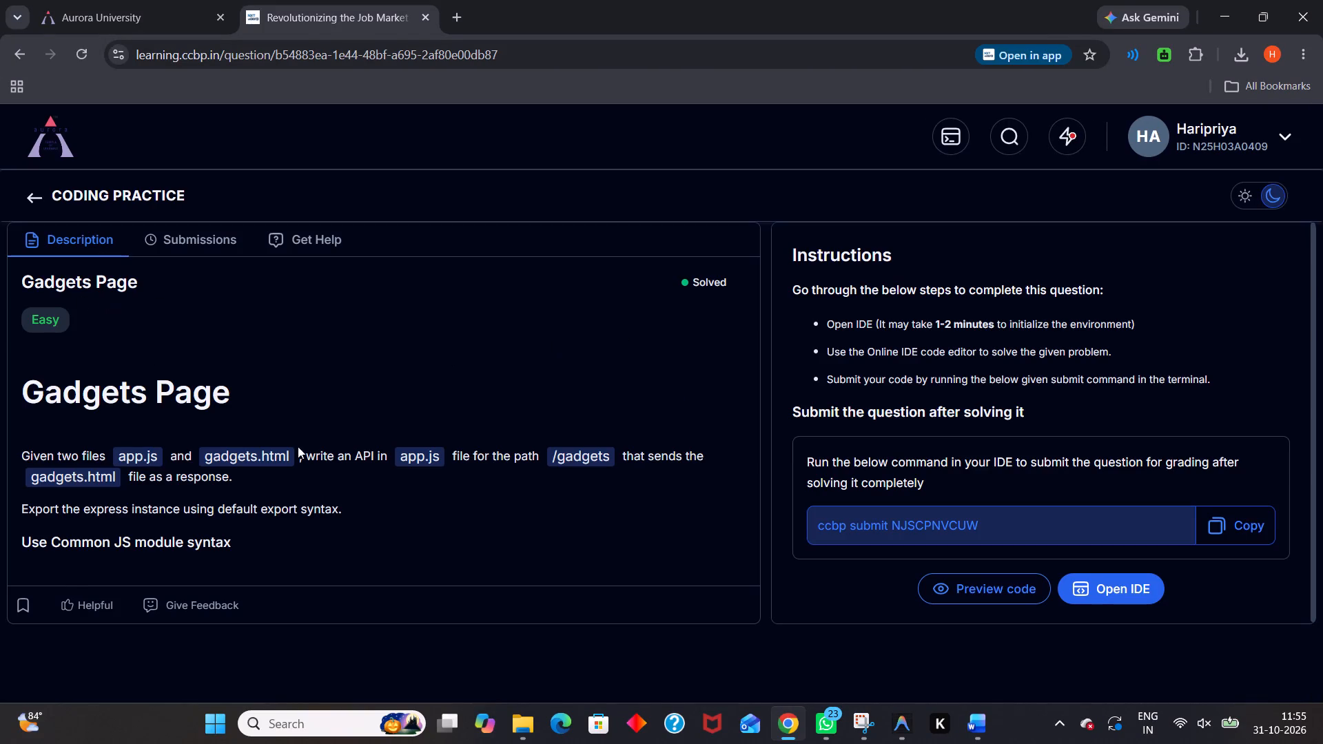
Copy the question title "Gadgets Page" and paste it after "Question 4:" in the Word document.
drag(238, 393, 26, 385)
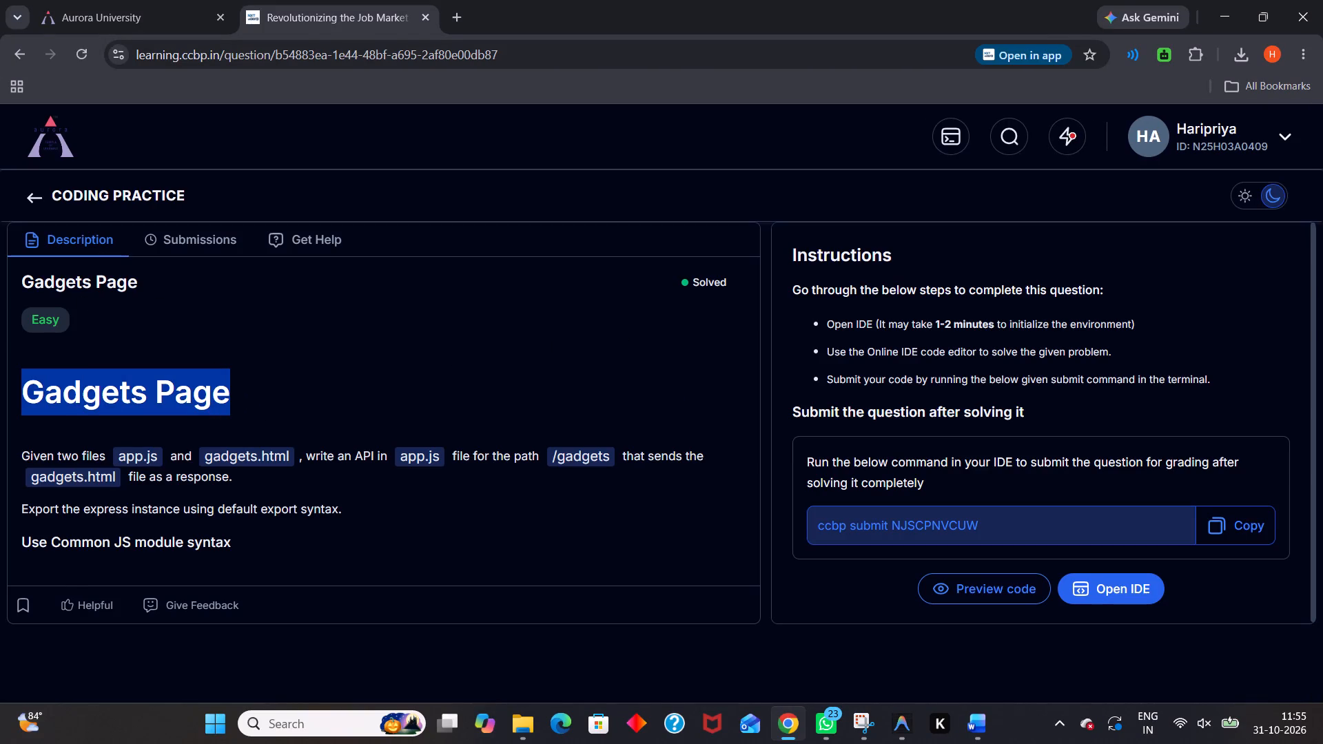
key(ctrl+c)
click(1138, 637)
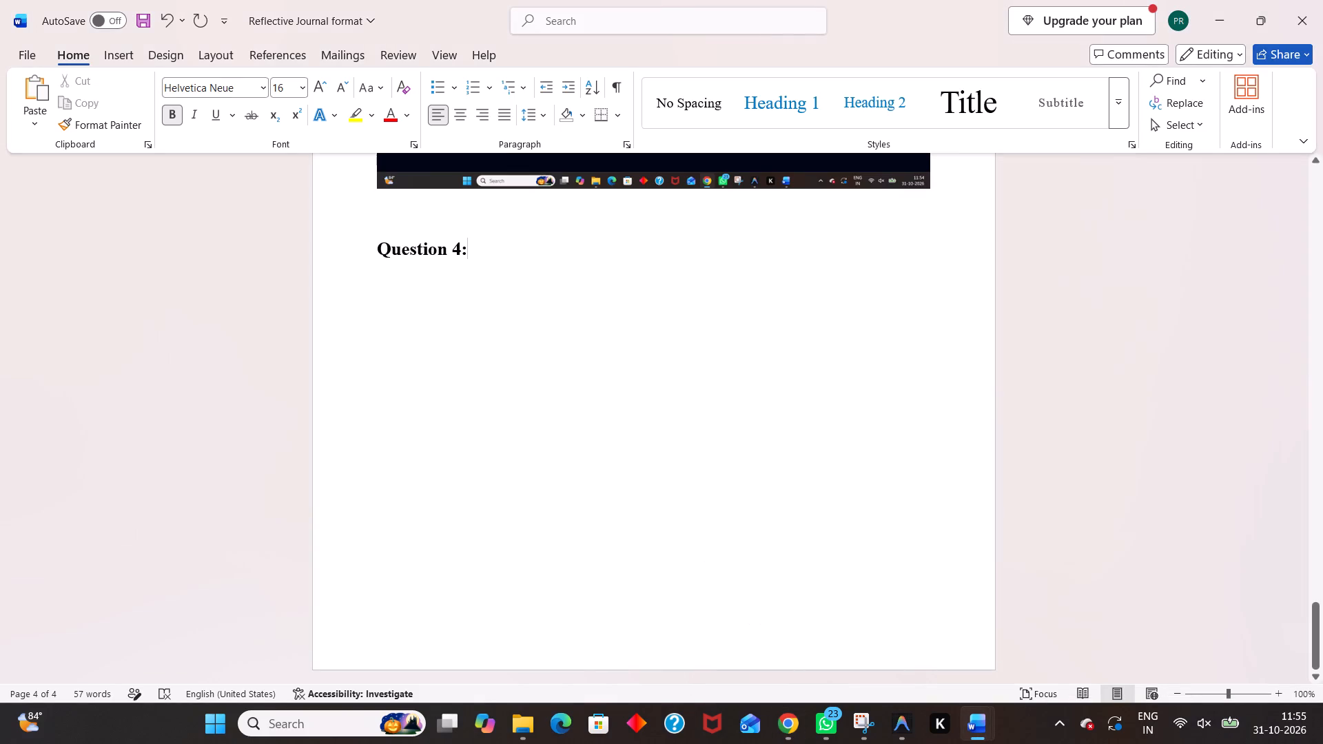
click(546, 254)
key(ctrl+v)
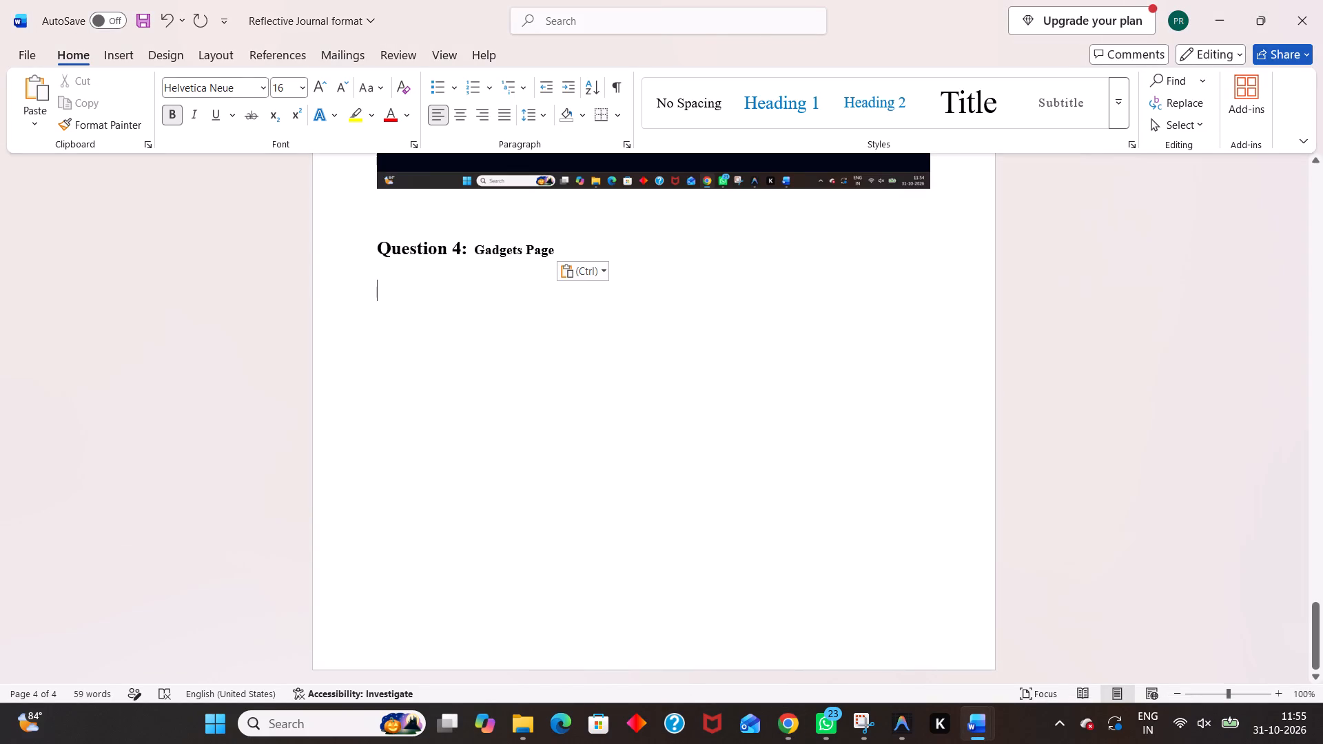
Set the font size of the "Gadgets Page" title text to 16.
drag(572, 245, 489, 244)
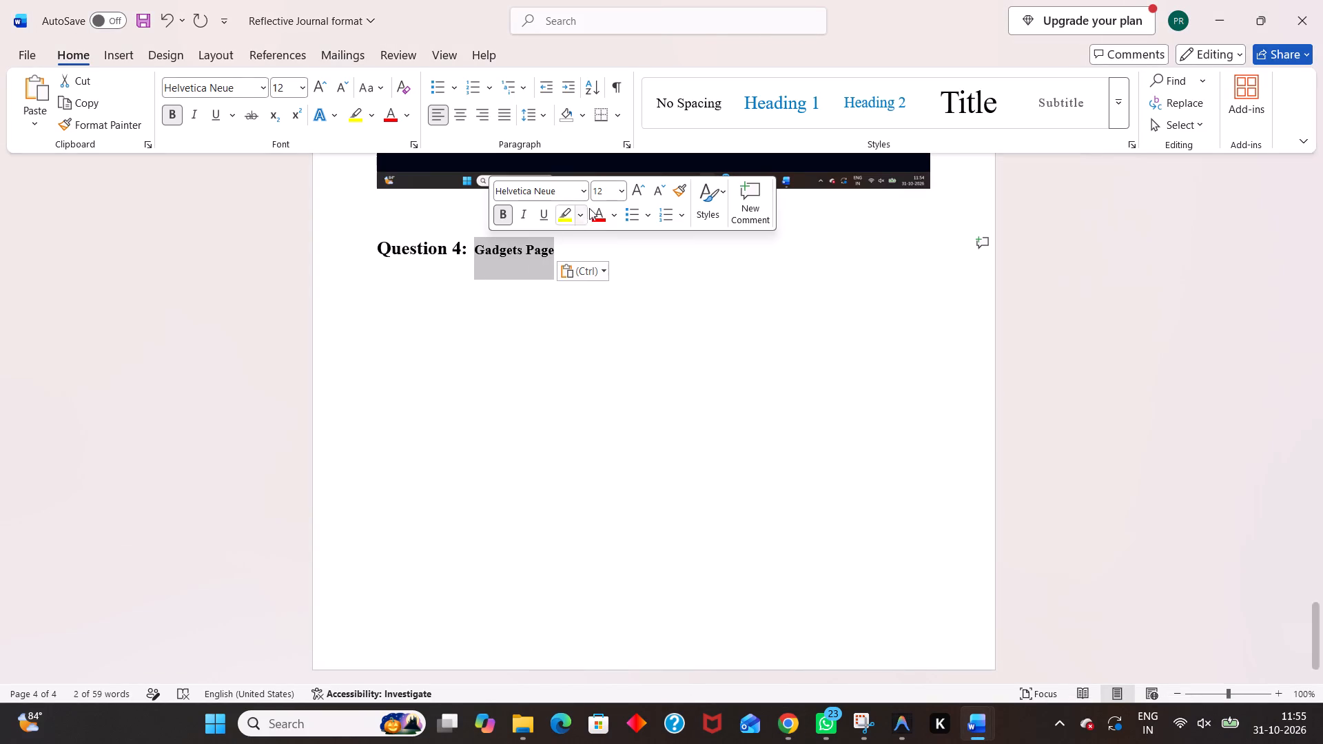
click(624, 185)
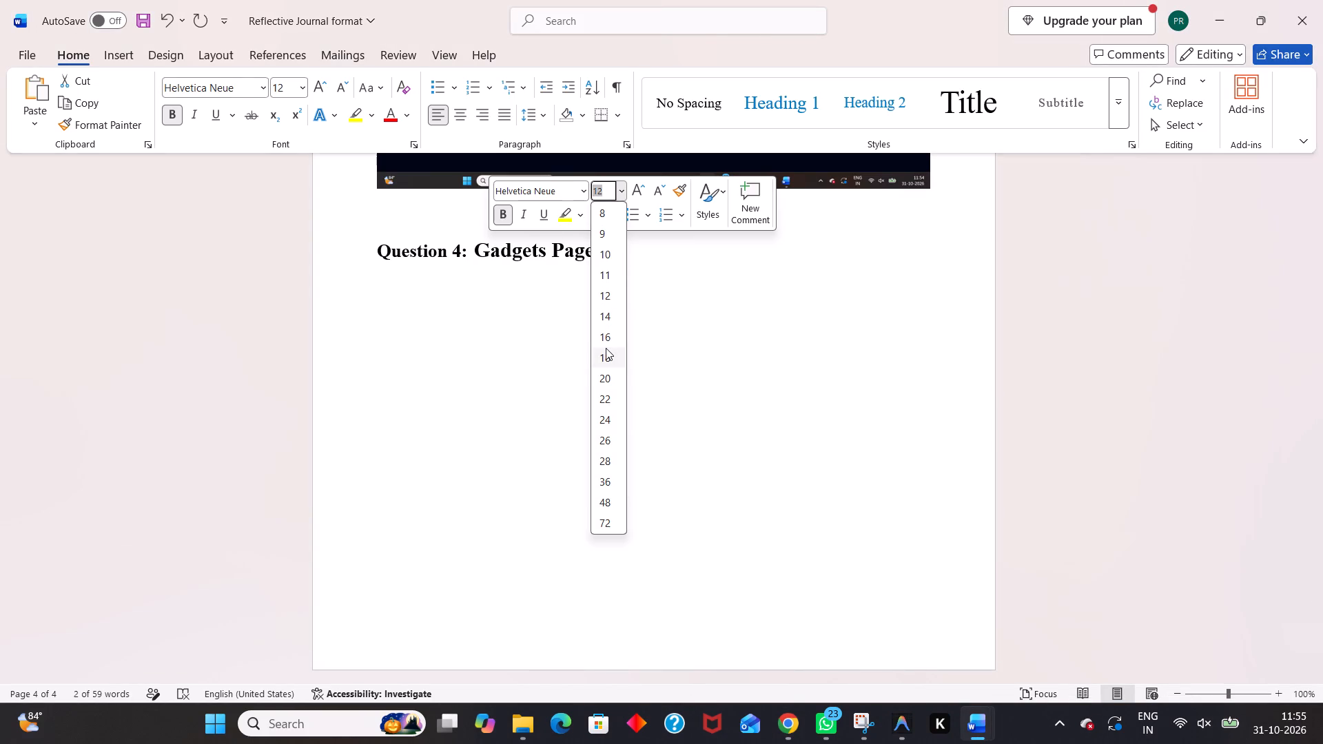
click(606, 330)
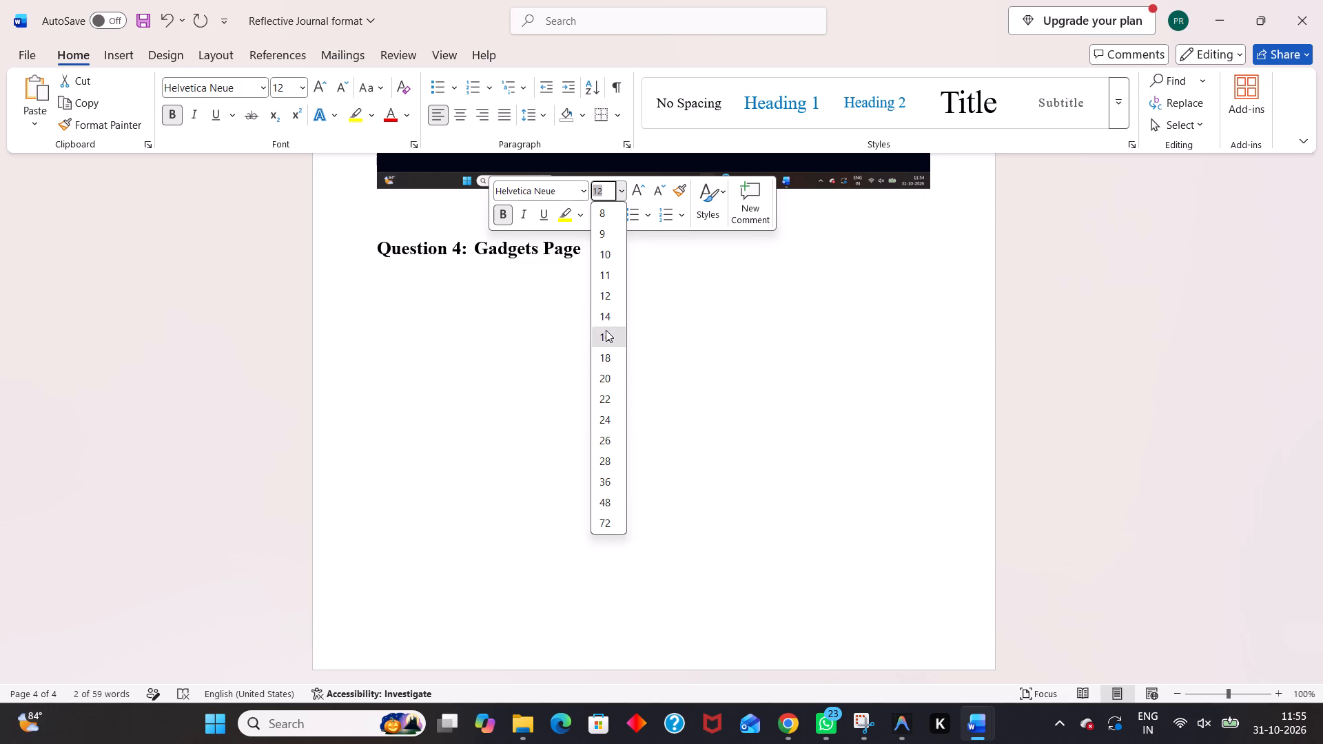
click(631, 324)
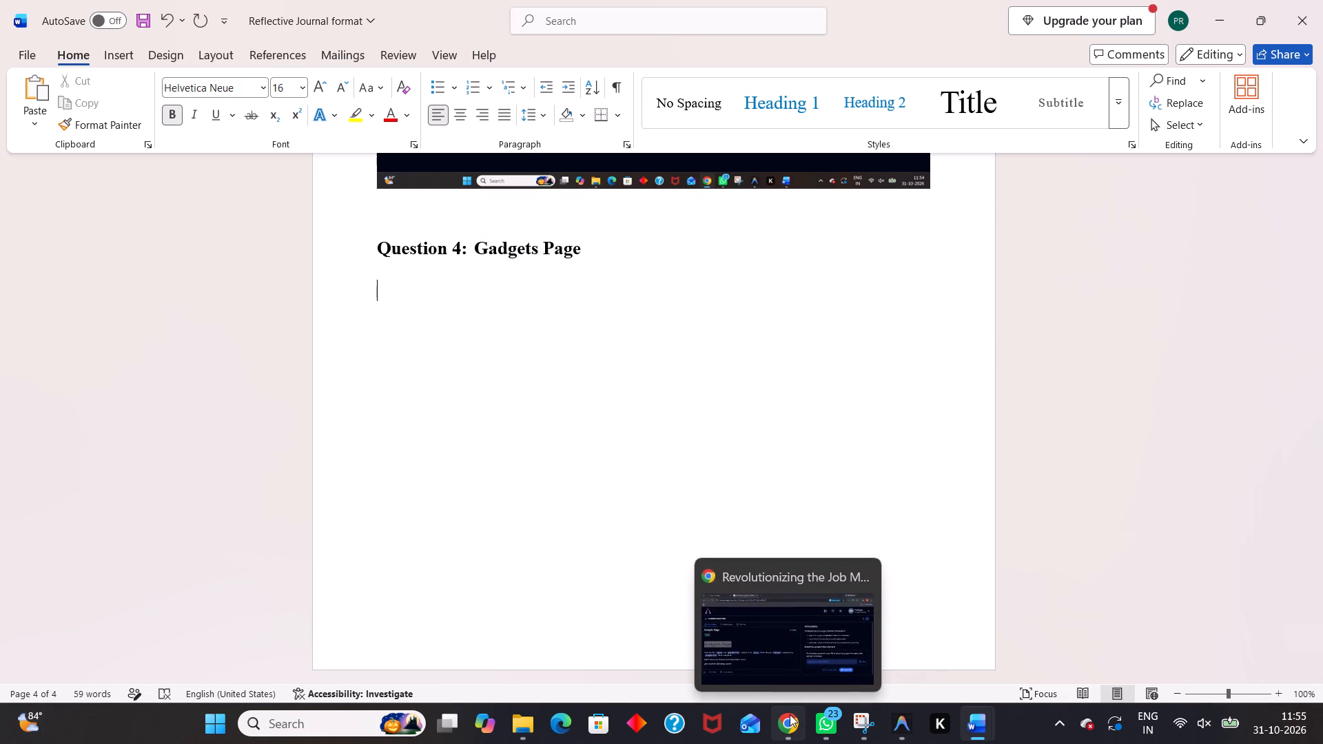
Switch to Chrome, open the Gadgets Page question in the IDE, closing the other active session, and open app.js.
click(792, 645)
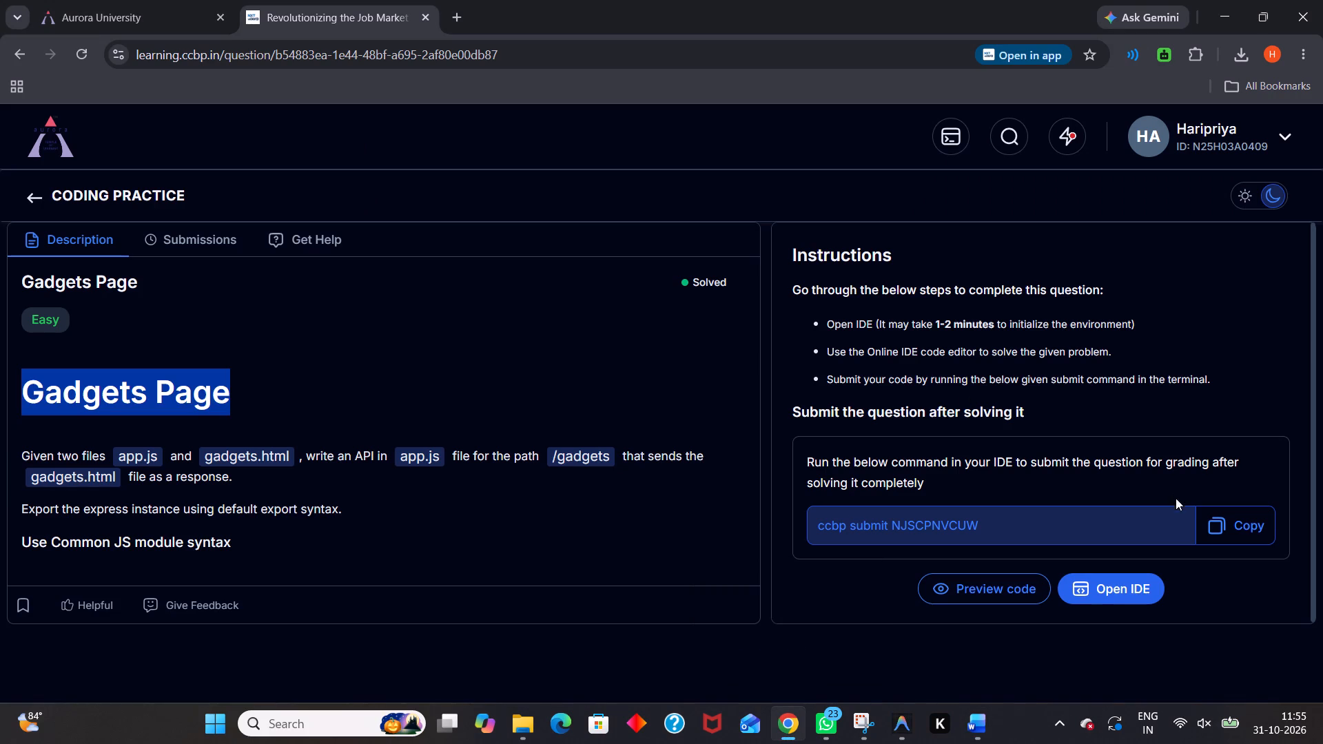
click(959, 409)
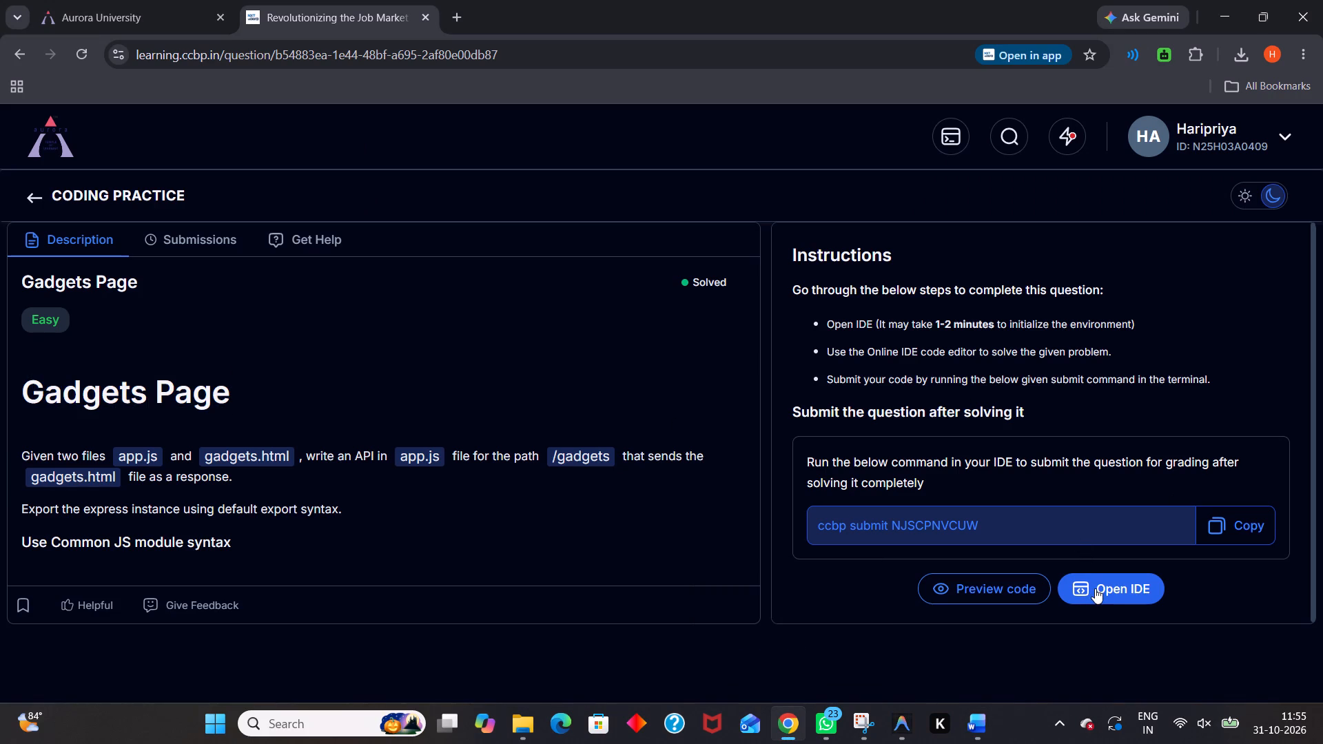
click(1095, 588)
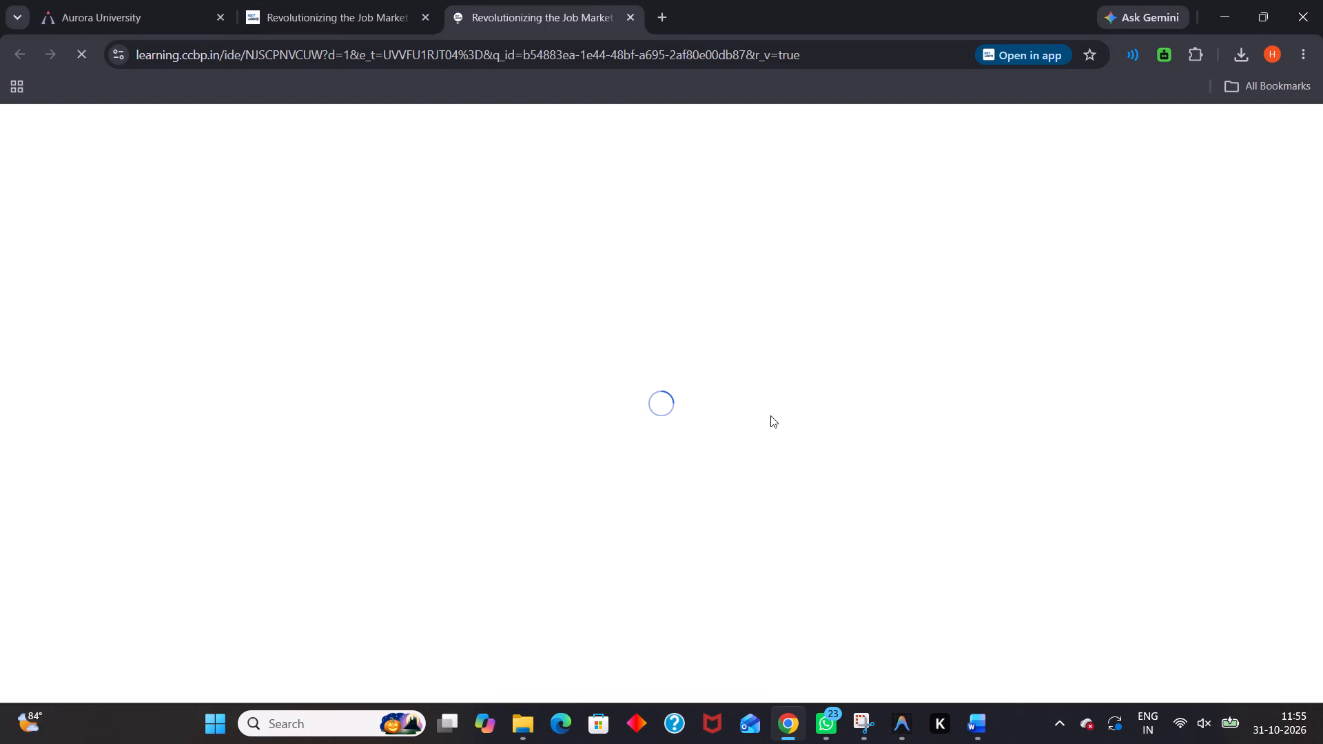
click(784, 448)
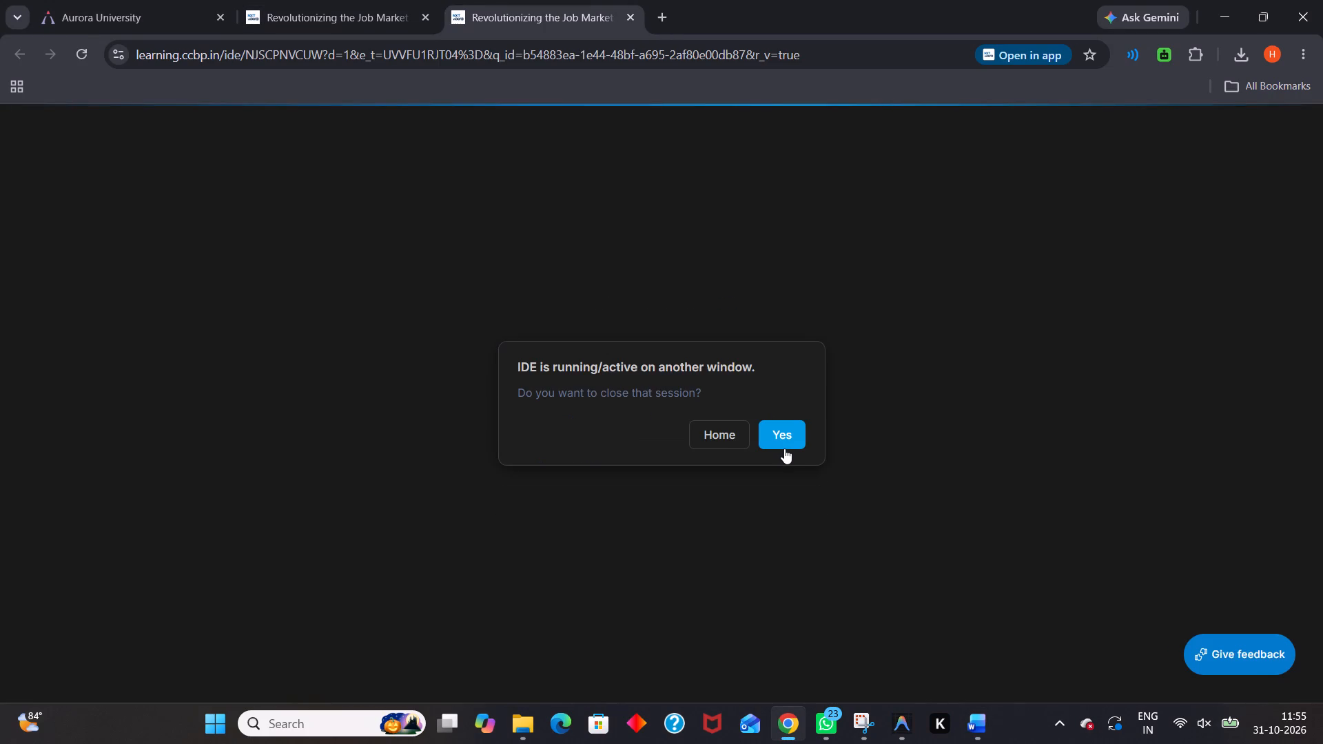
click(781, 438)
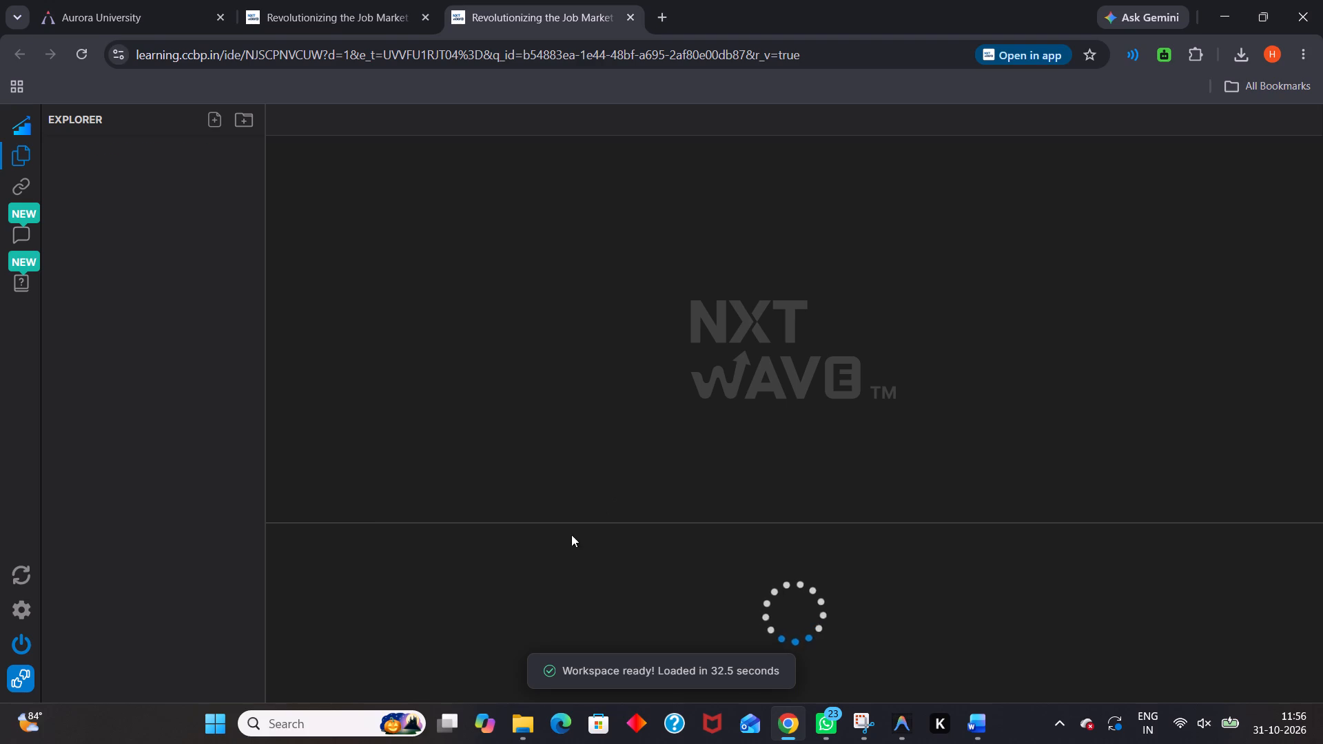
click(114, 152)
drag(136, 221, 128, 200)
double_click(128, 200)
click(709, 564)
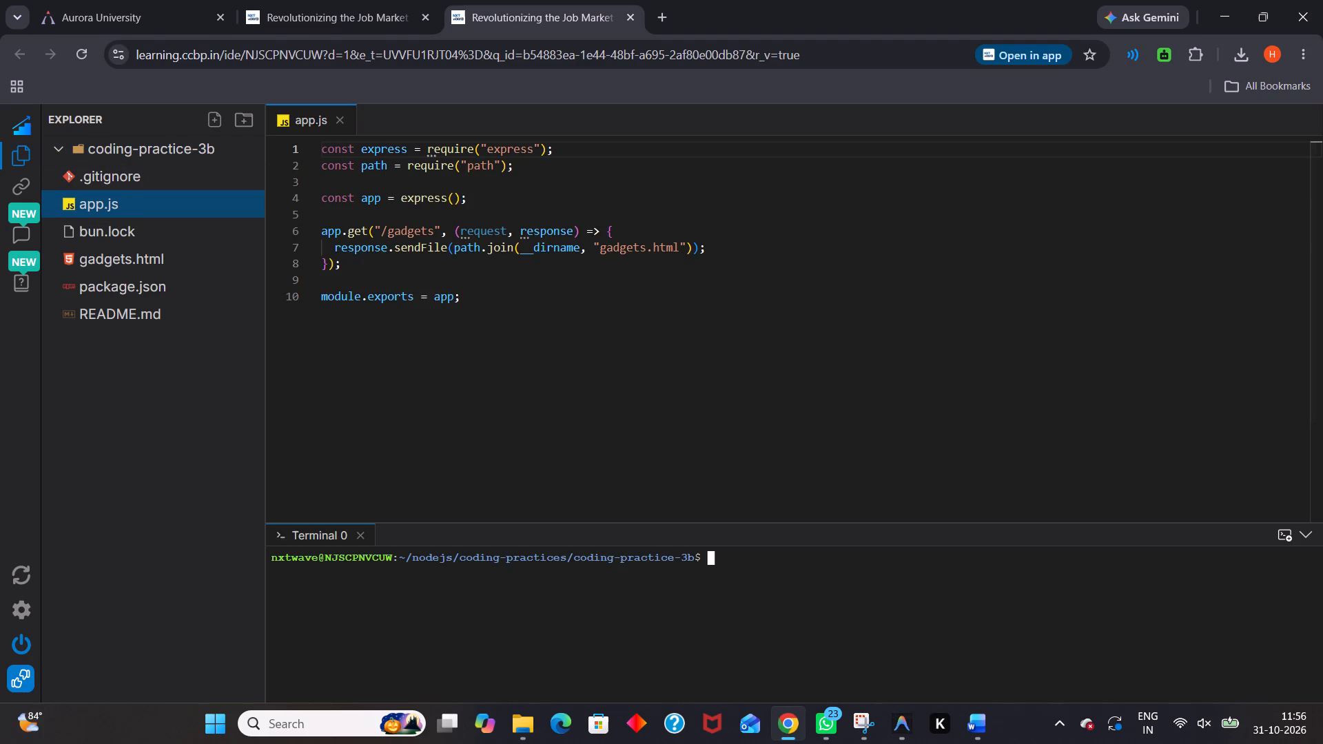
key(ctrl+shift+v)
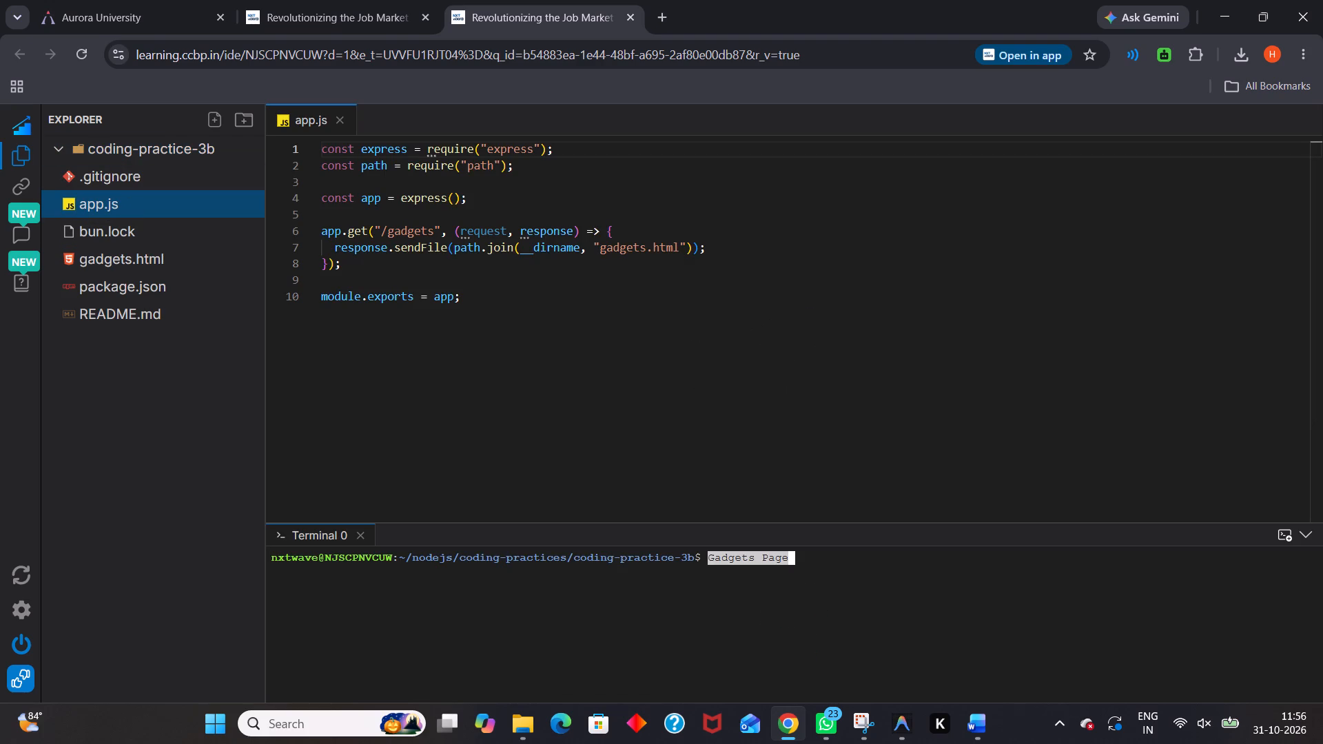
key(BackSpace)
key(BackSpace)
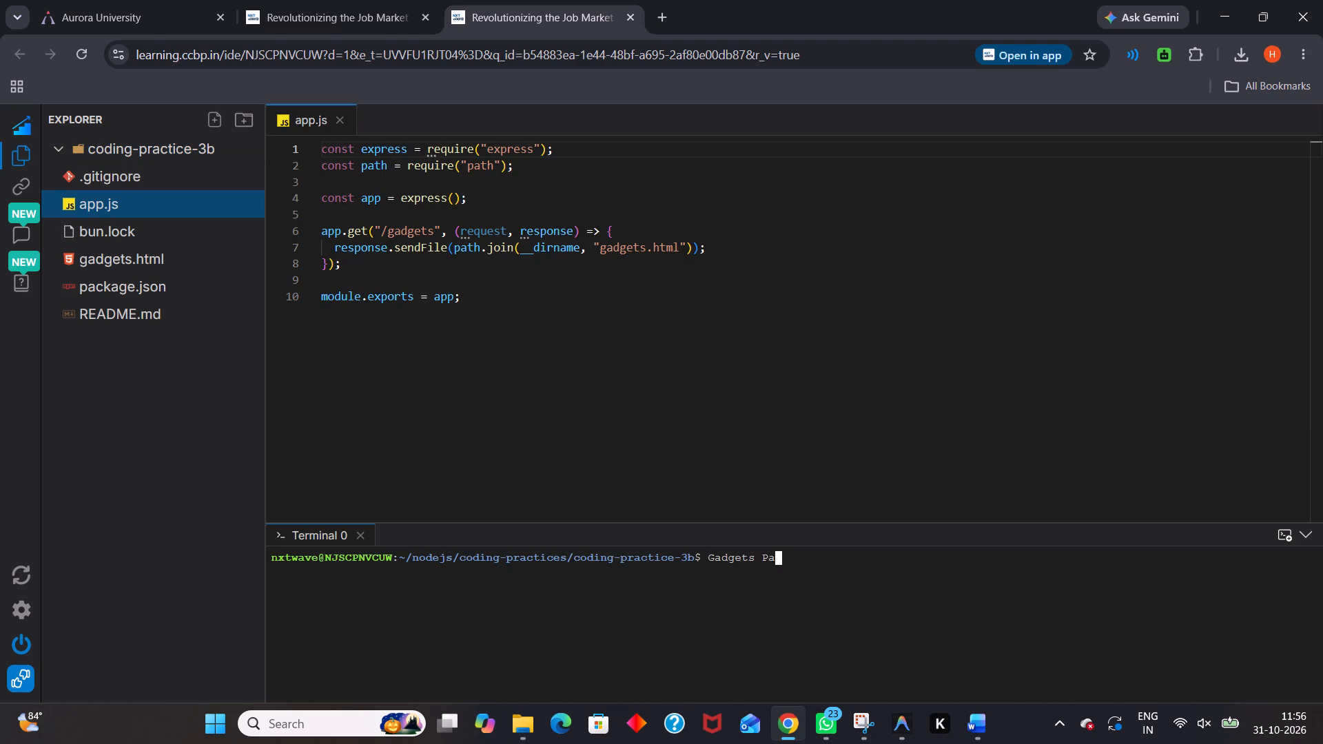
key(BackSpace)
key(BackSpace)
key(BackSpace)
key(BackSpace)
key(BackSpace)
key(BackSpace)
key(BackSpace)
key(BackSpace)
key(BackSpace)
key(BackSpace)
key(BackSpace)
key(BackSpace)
Copy the Gadgets Page question's ccbp submit command from its instructions and run it in the IDE terminal.
click(389, 0)
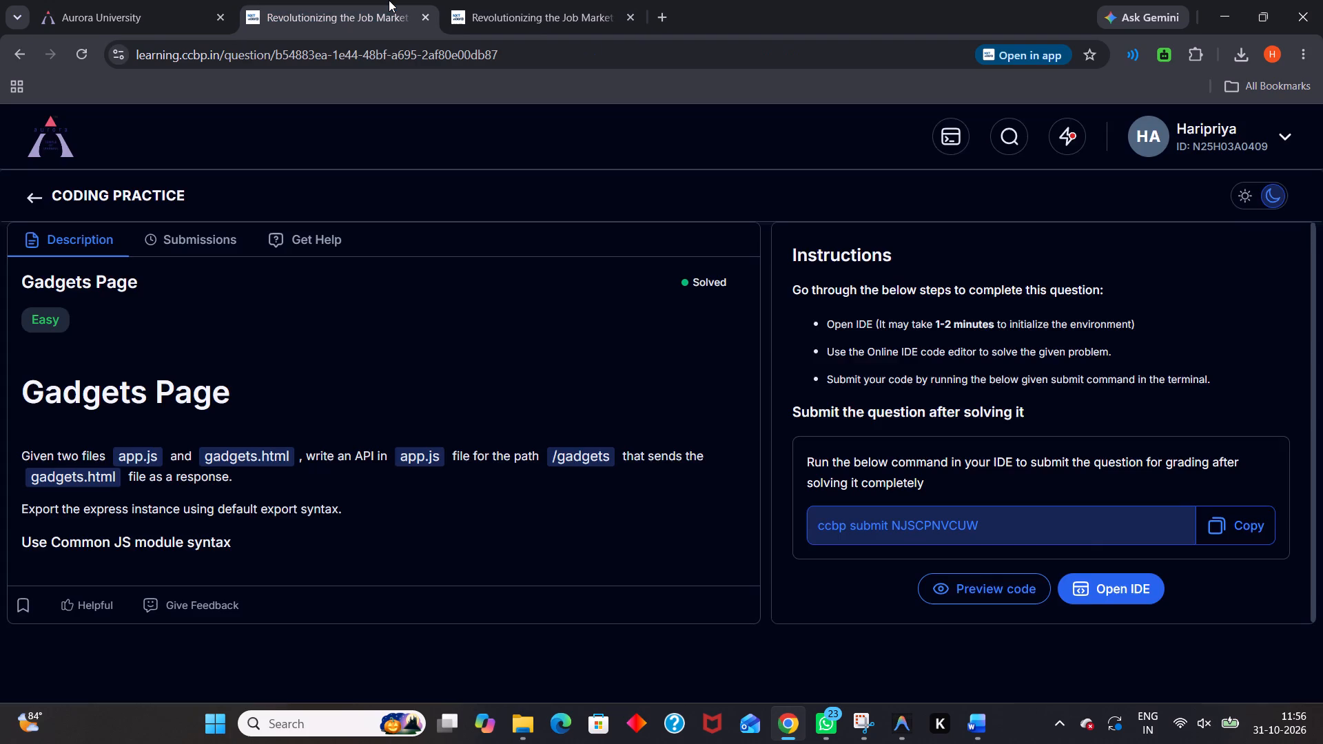
click(1201, 524)
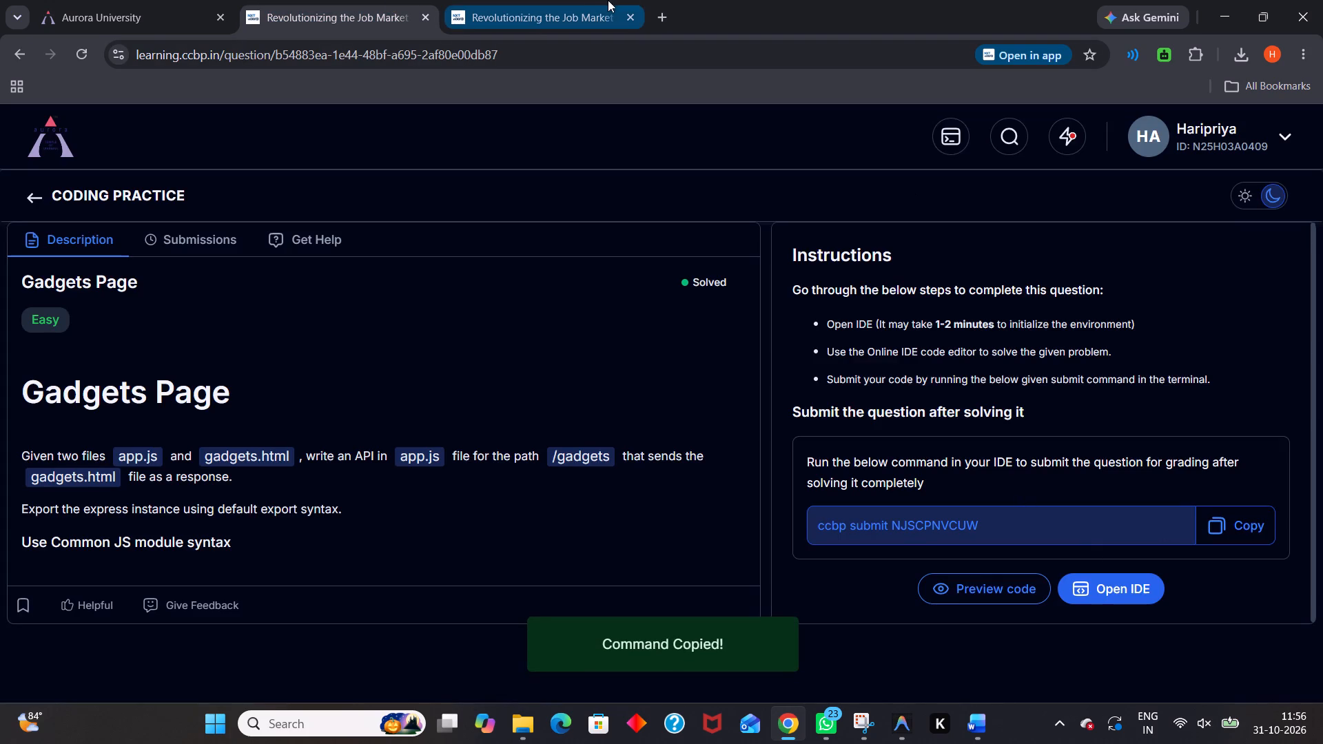
click(591, 0)
click(716, 560)
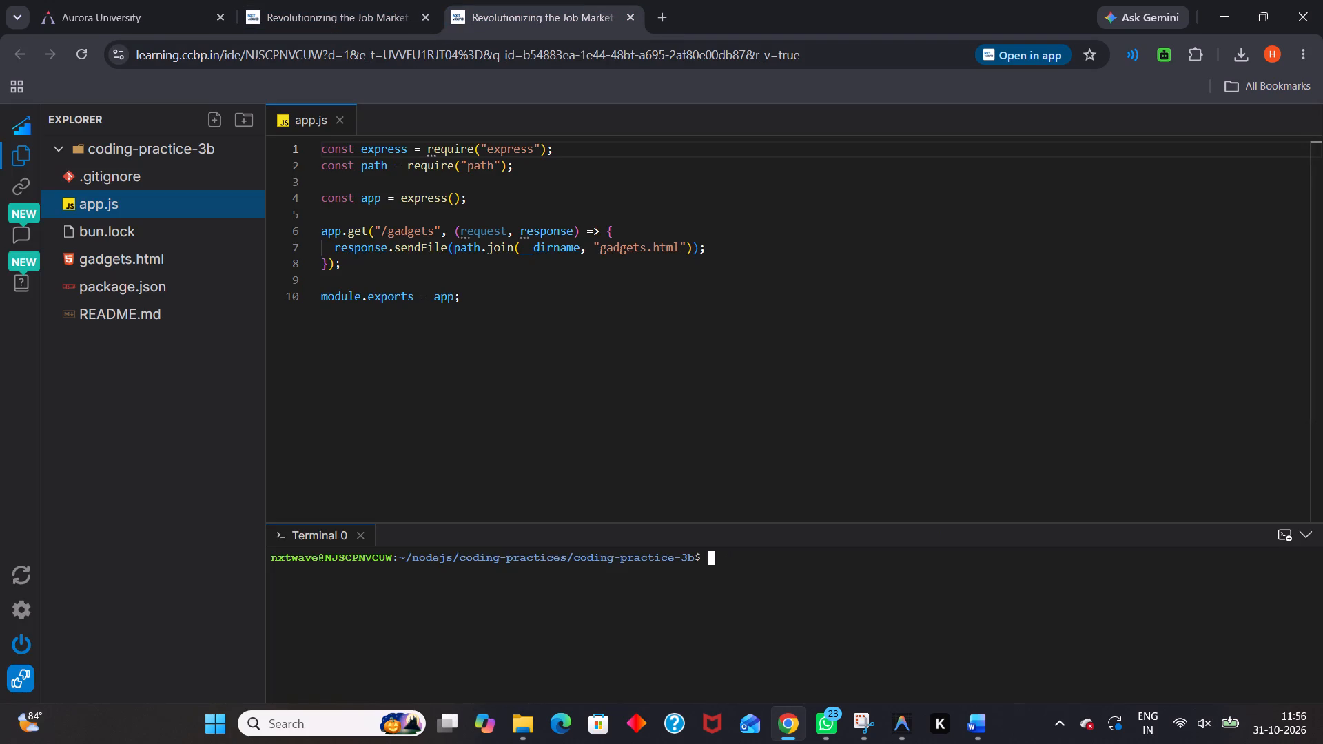
key(ctrl+shift+v)
key(Return)
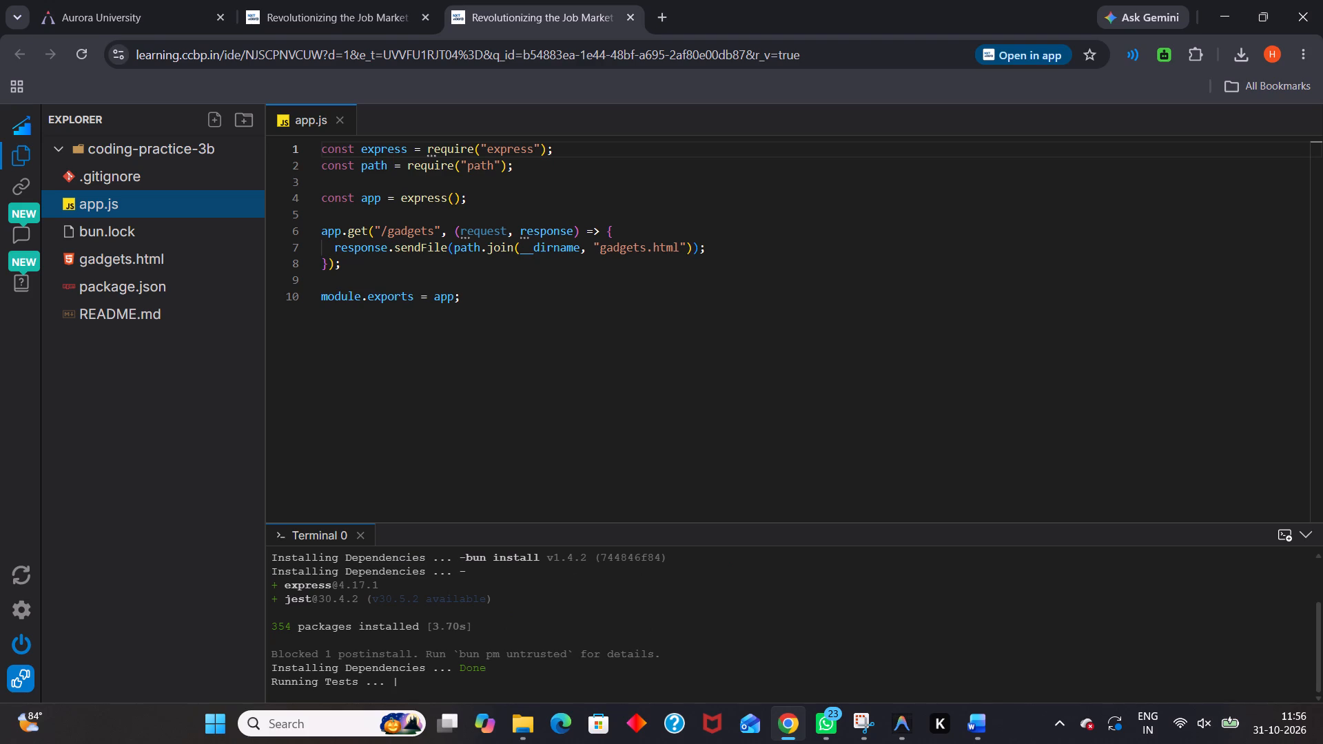
Capture a full-width screenshot of the IDE showing the app.js code and the terminal output with Snipping Tool.
scroll(637, 614, up, 1)
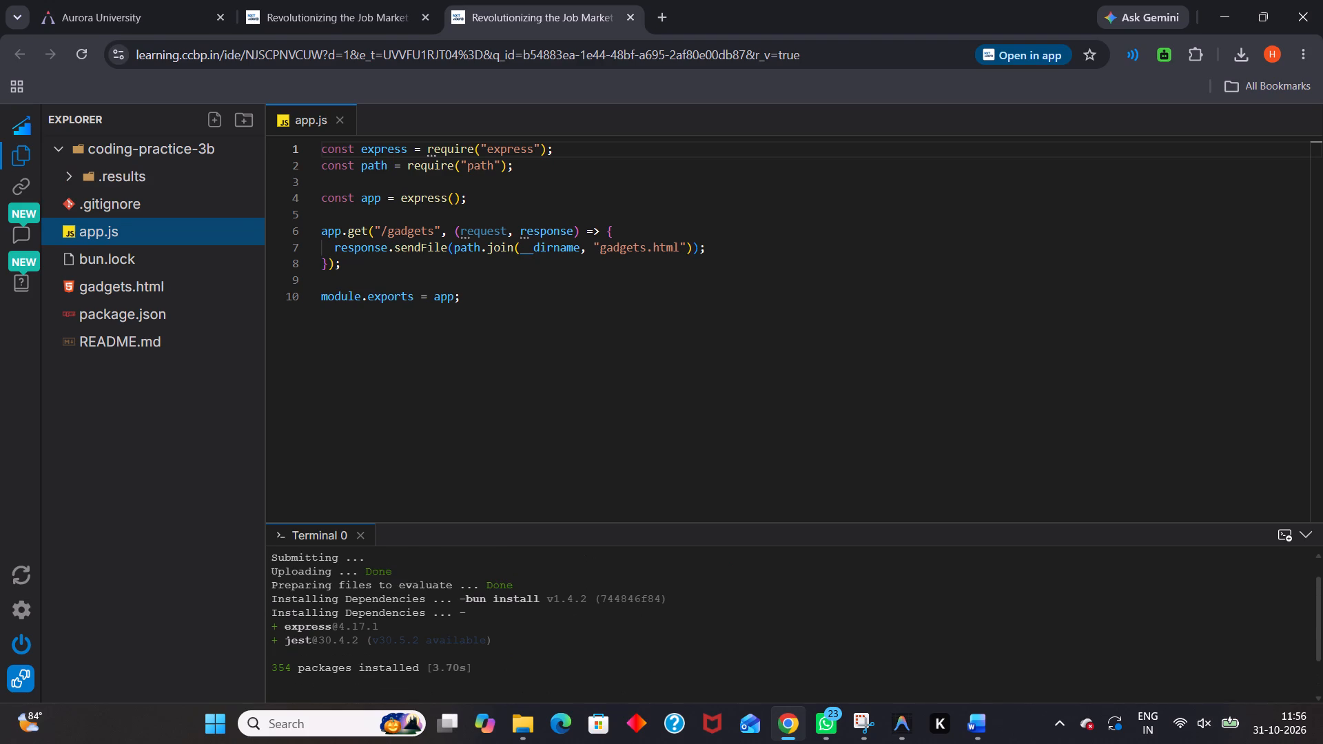
scroll(637, 614, down, 1)
scroll(637, 614, up, 1)
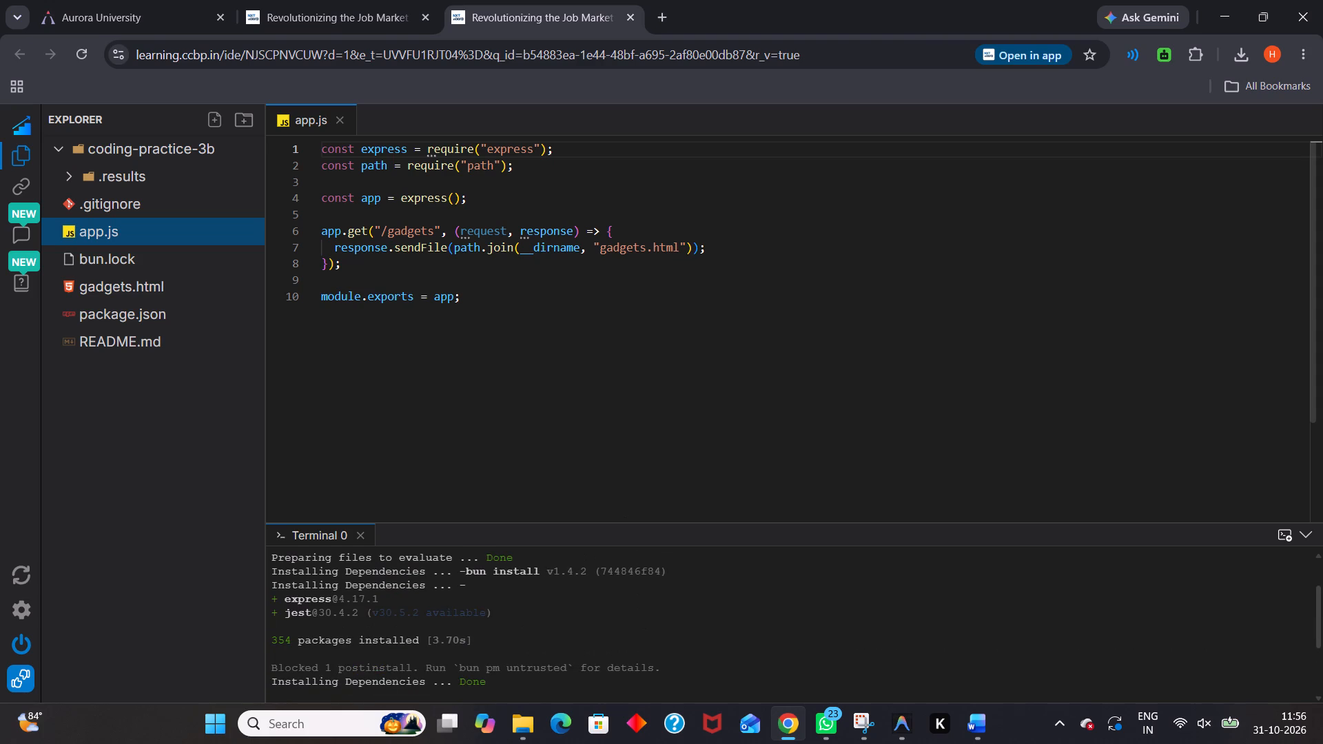
key(Print)
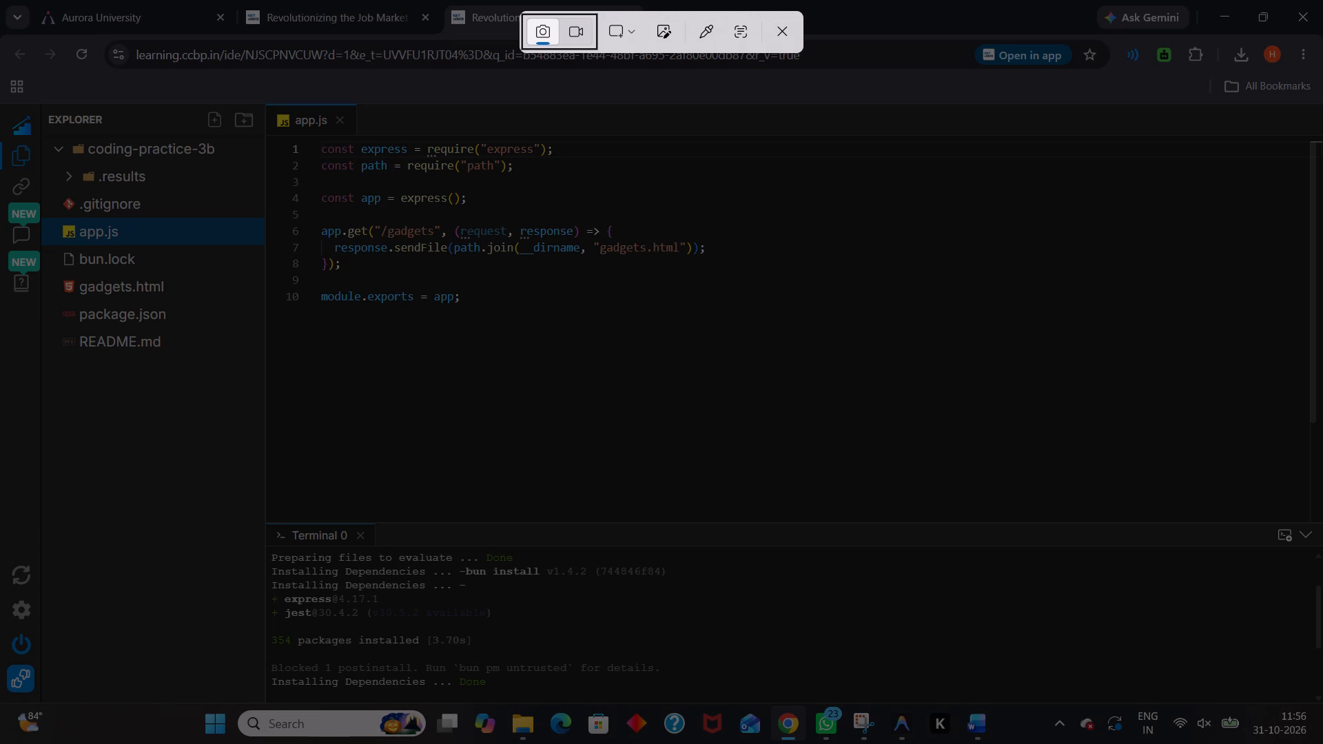
drag(1, 39, 1266, 707)
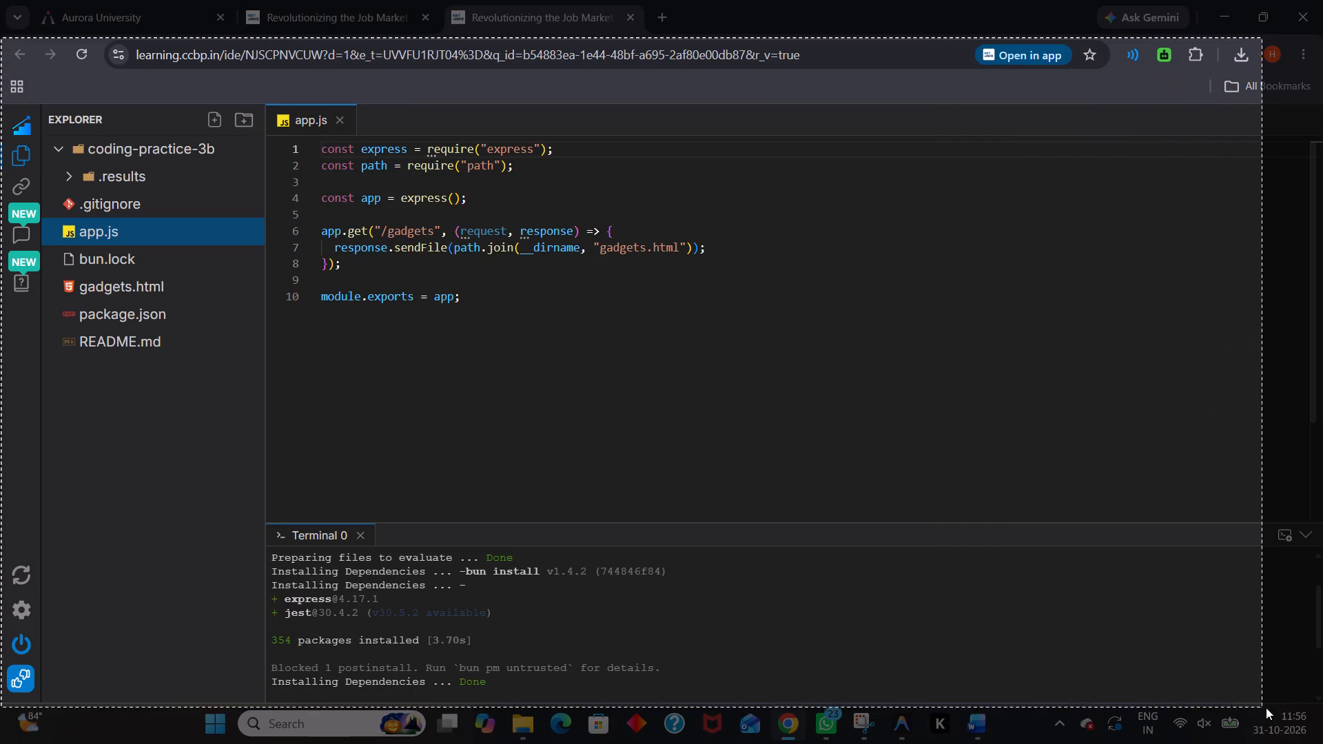
drag(1266, 707, 1322, 743)
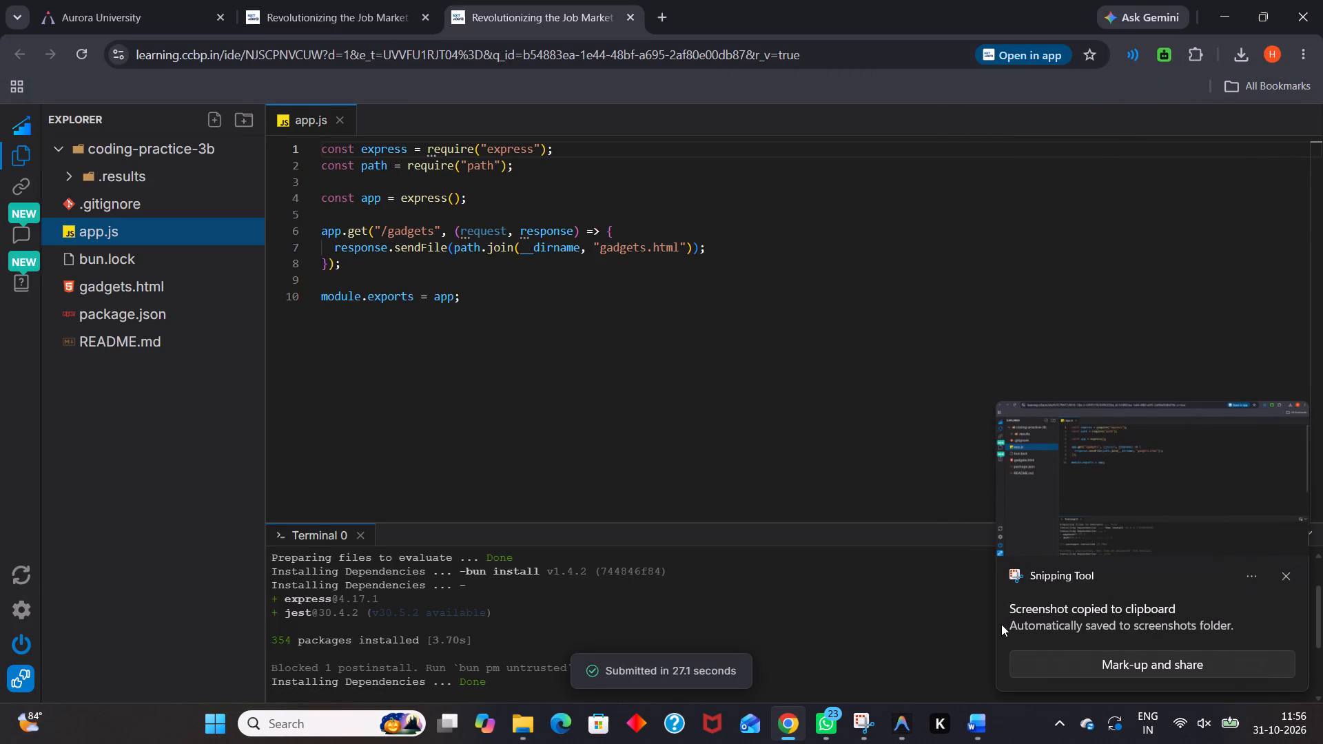
Switch to the Word document, paste the code screenshot below the "Question 4: Gadgets Page" heading, and add a new line after it.
click(1121, 645)
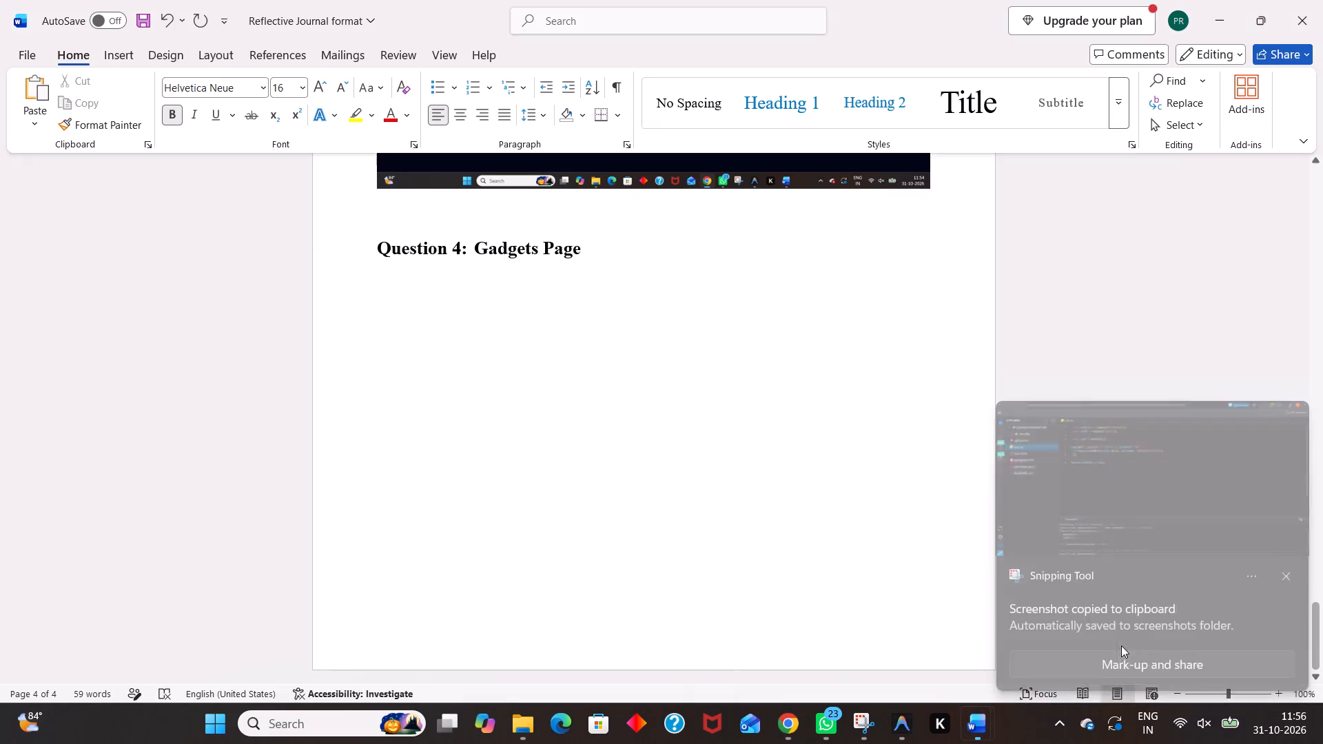
click(676, 386)
key(ctrl+v)
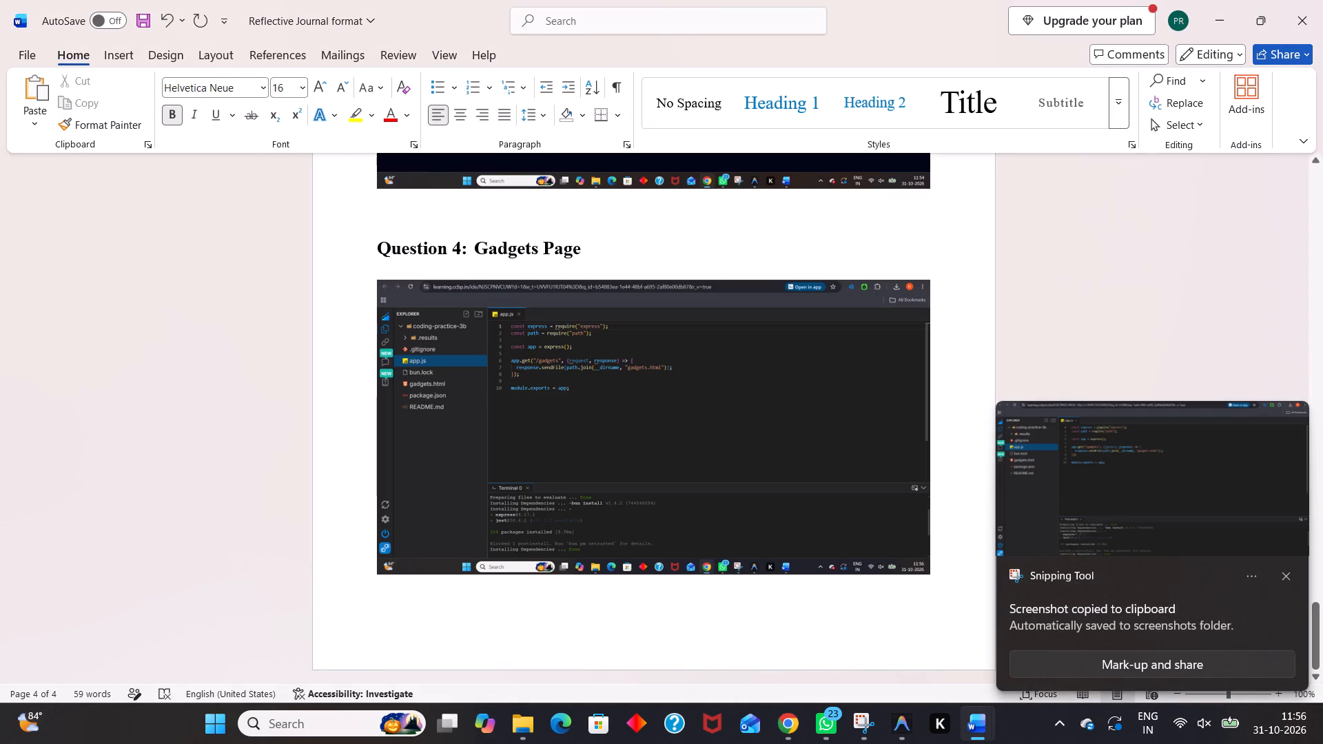
key(Return)
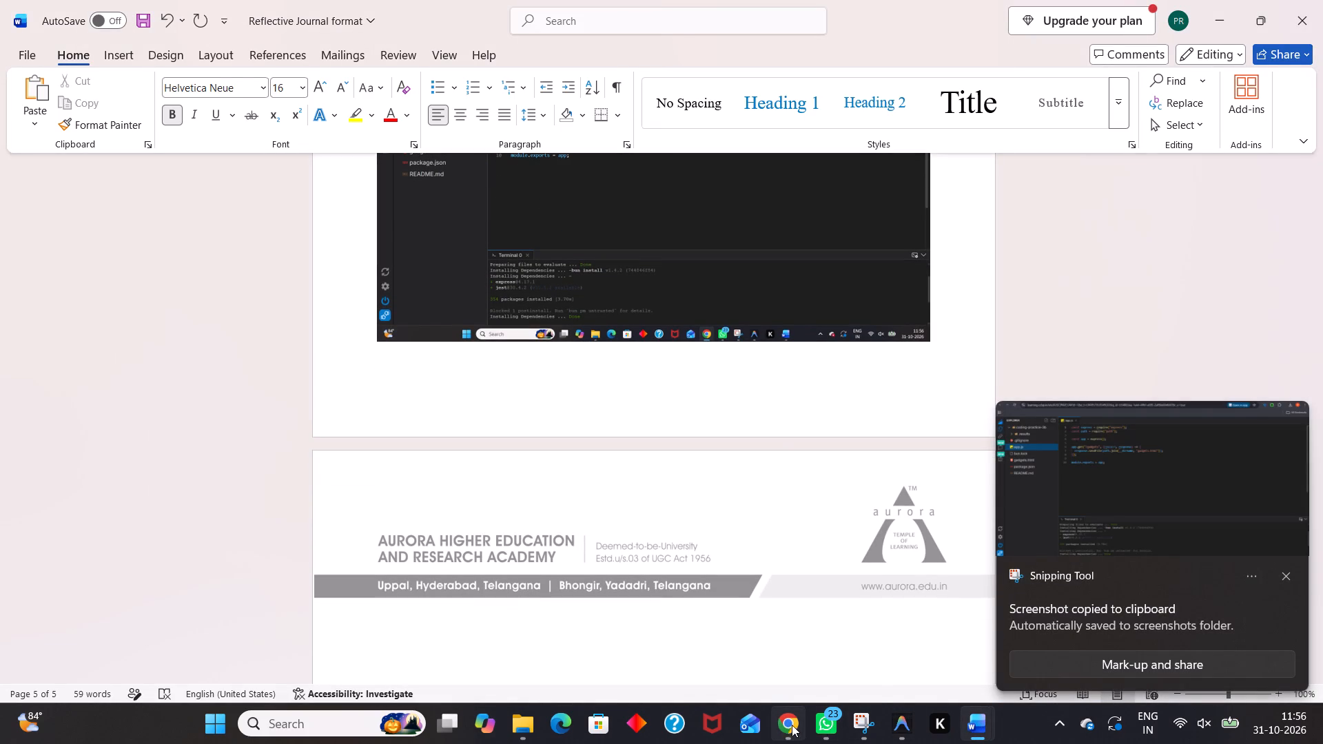
Switch to Chrome and open the Gadgets Page submission link from the IDE terminal output.
click(791, 628)
scroll(727, 632, down, 2)
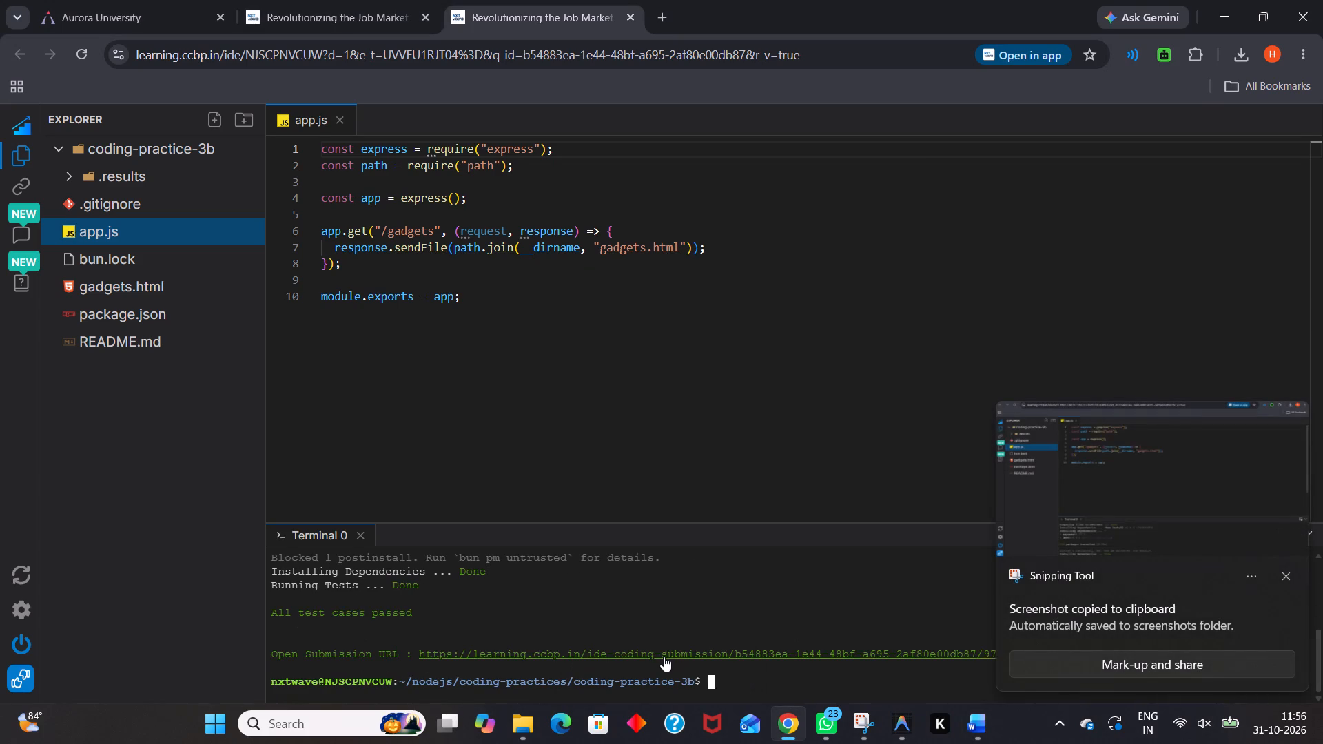
click(662, 657)
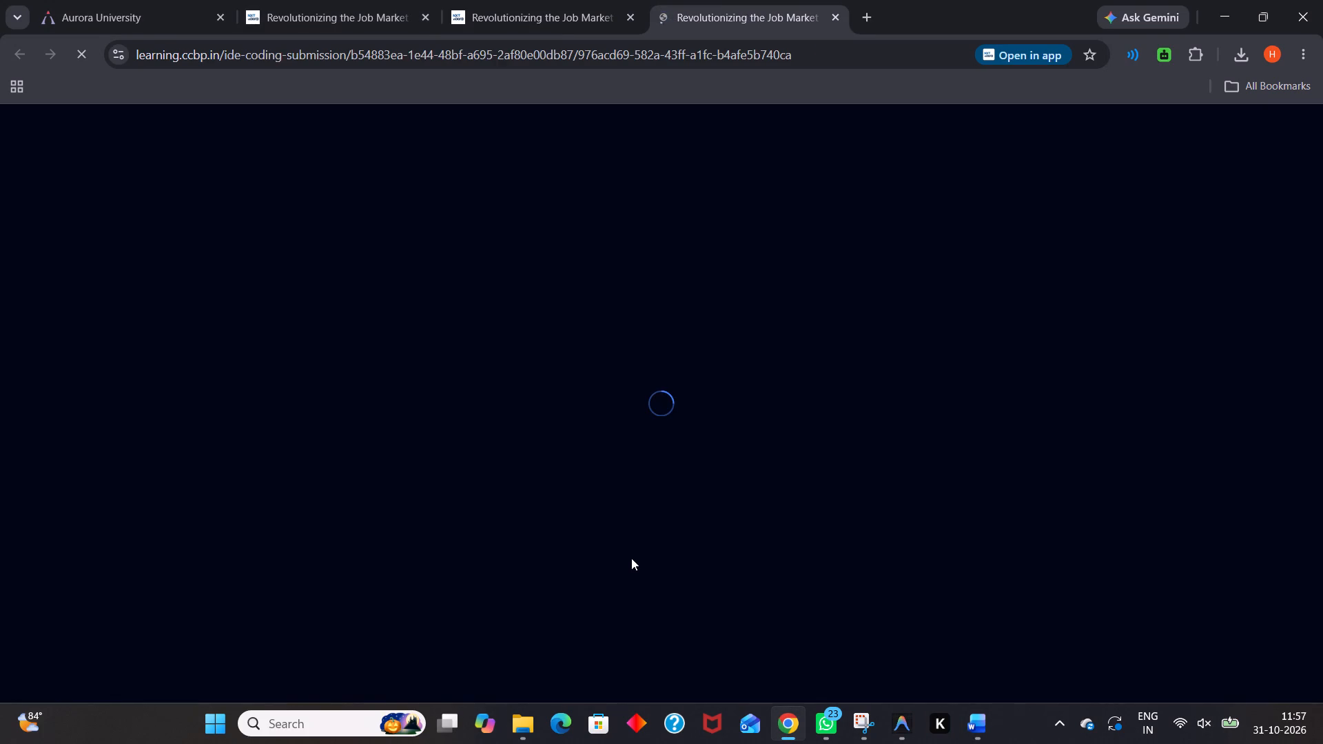
Capture a full-width screenshot of the Gadgets Page submission details page with Snipping Tool.
key(Print)
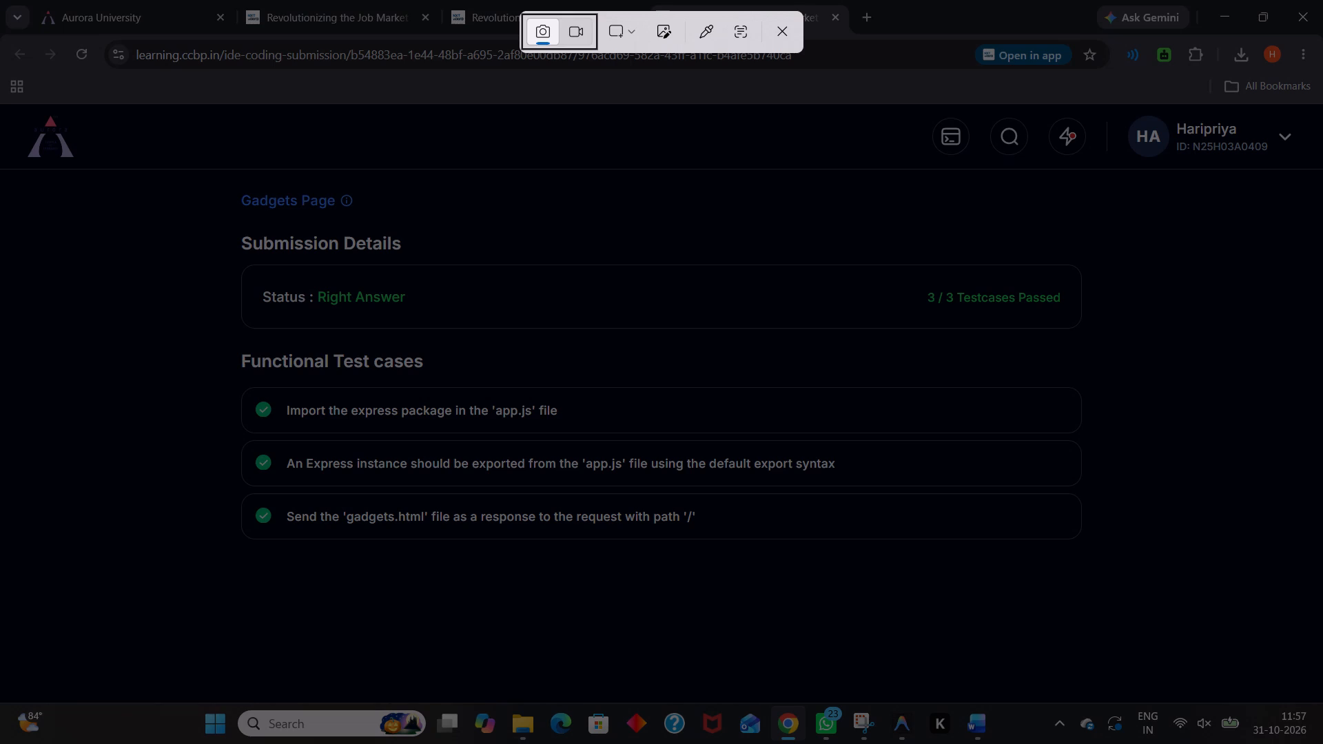
drag(0, 35, 18, 94)
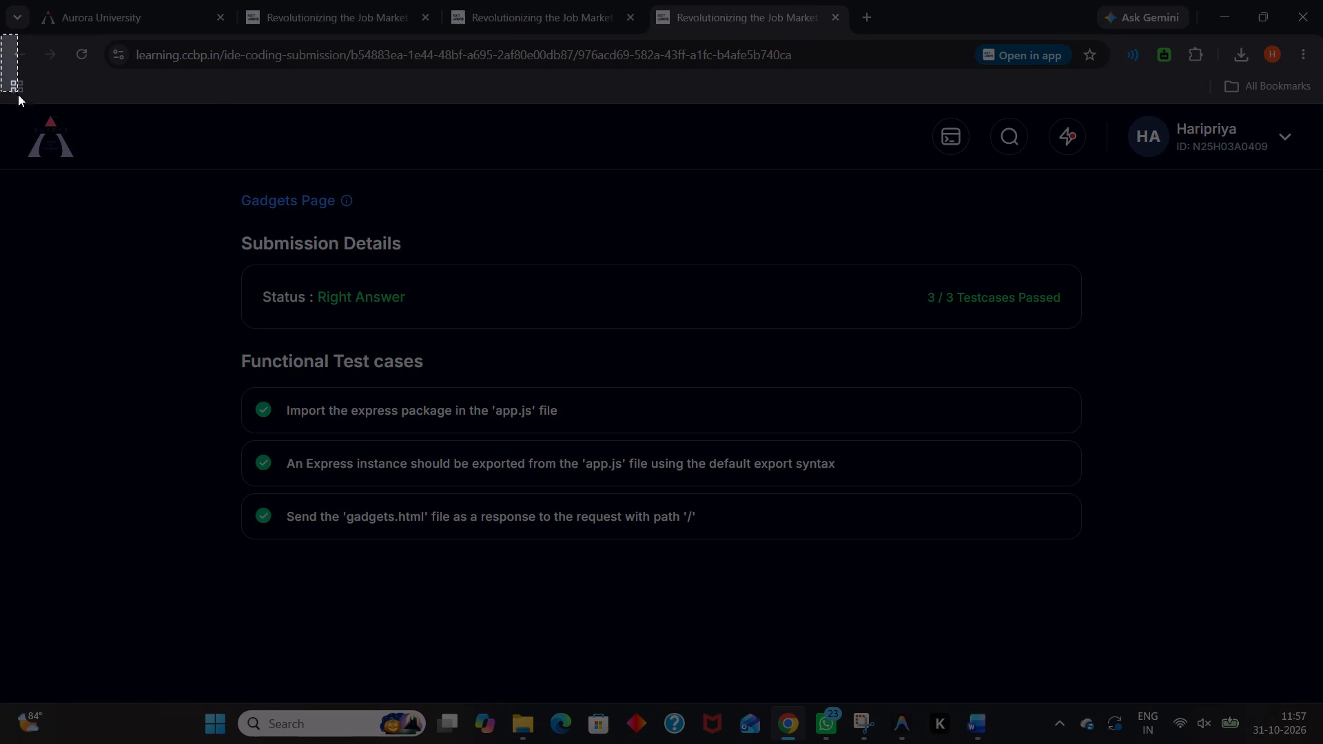
drag(18, 94, 924, 743)
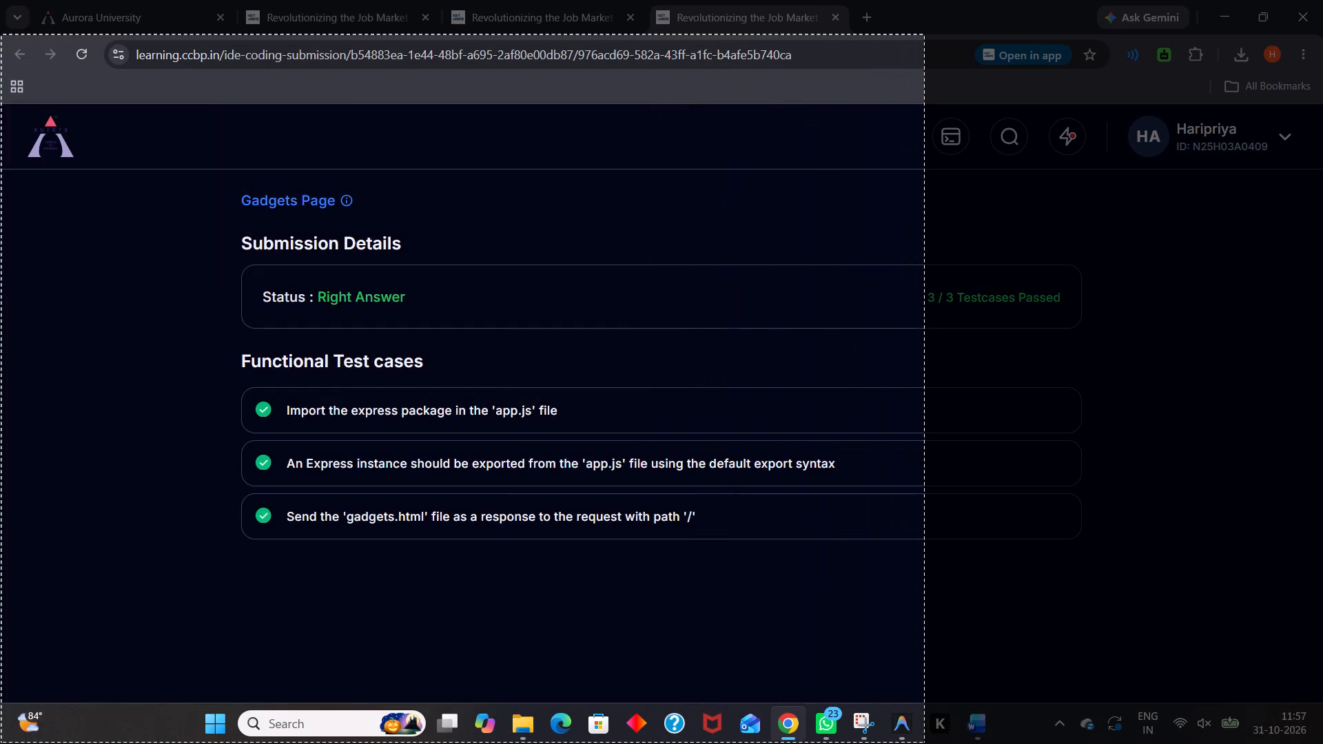
drag(924, 743, 1304, 709)
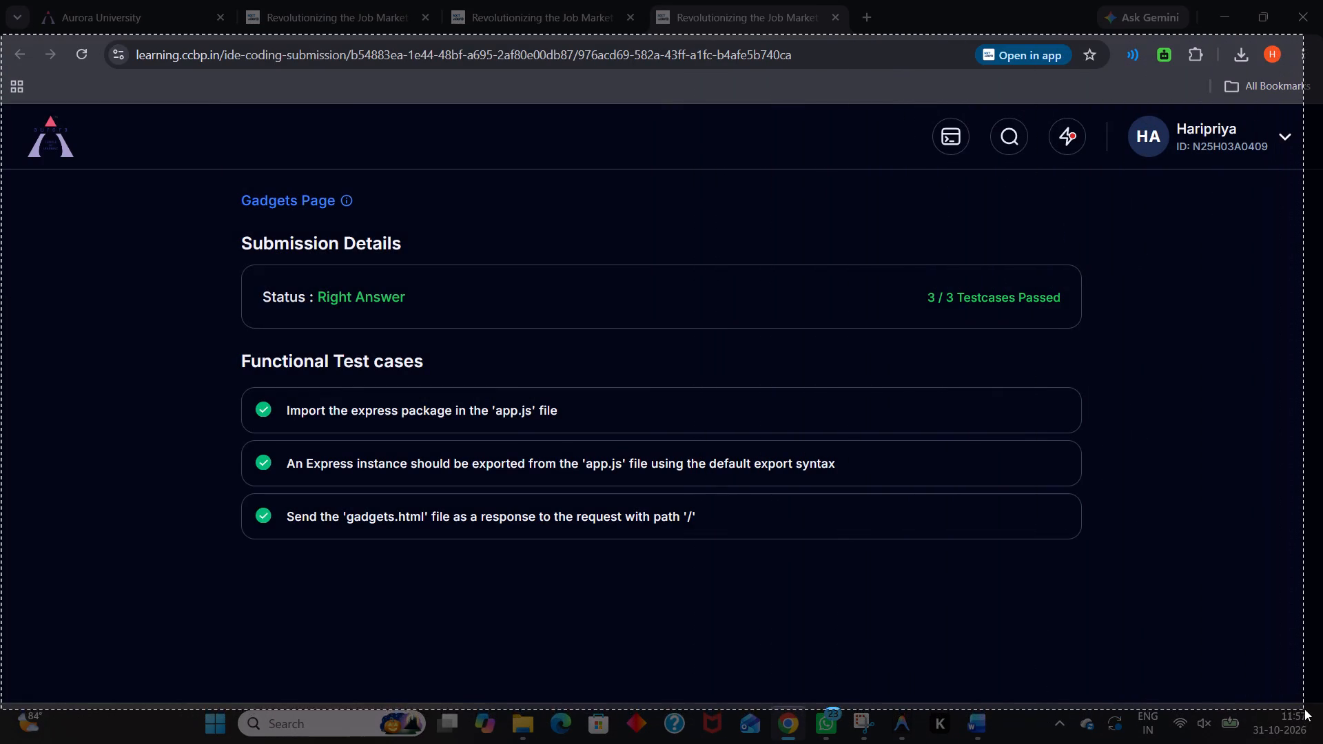
drag(1304, 709, 1322, 743)
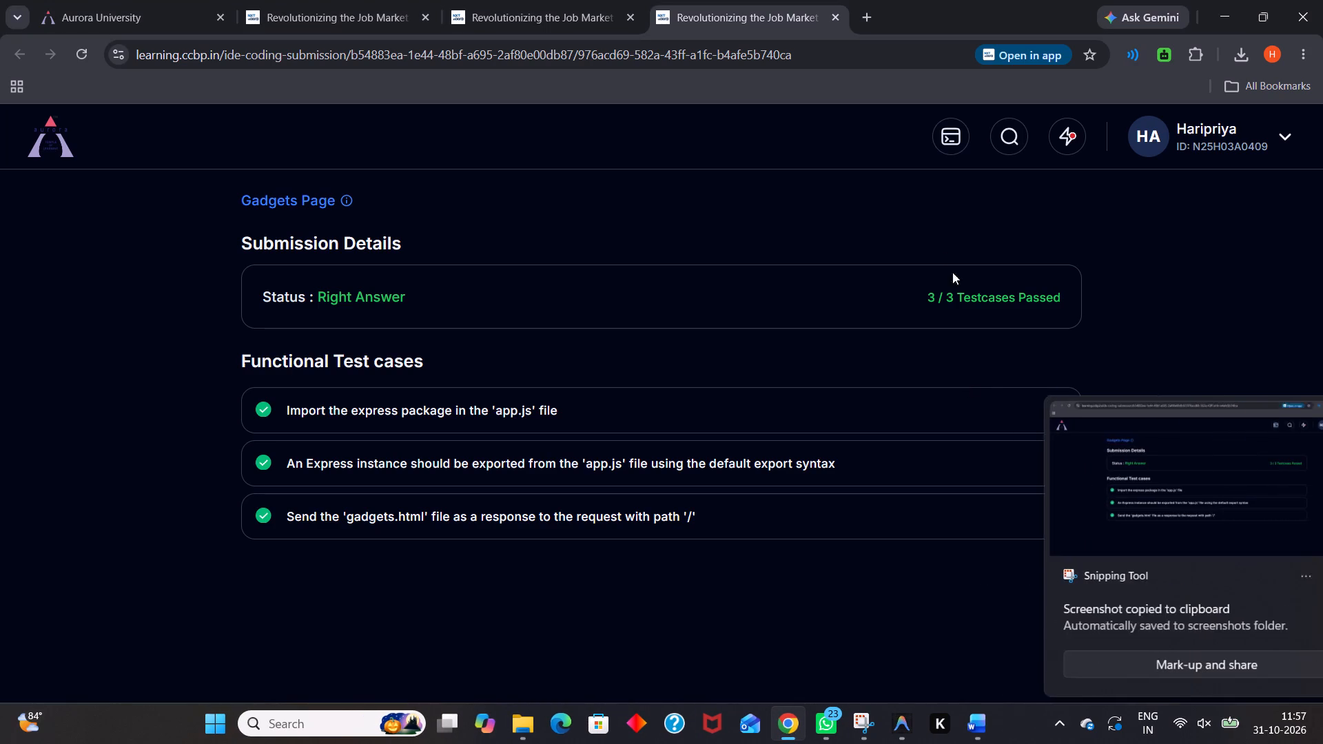
Switch to the Word document, paste the submission screenshot below the Gadgets Page code screenshot, and add a new line after it.
click(1121, 651)
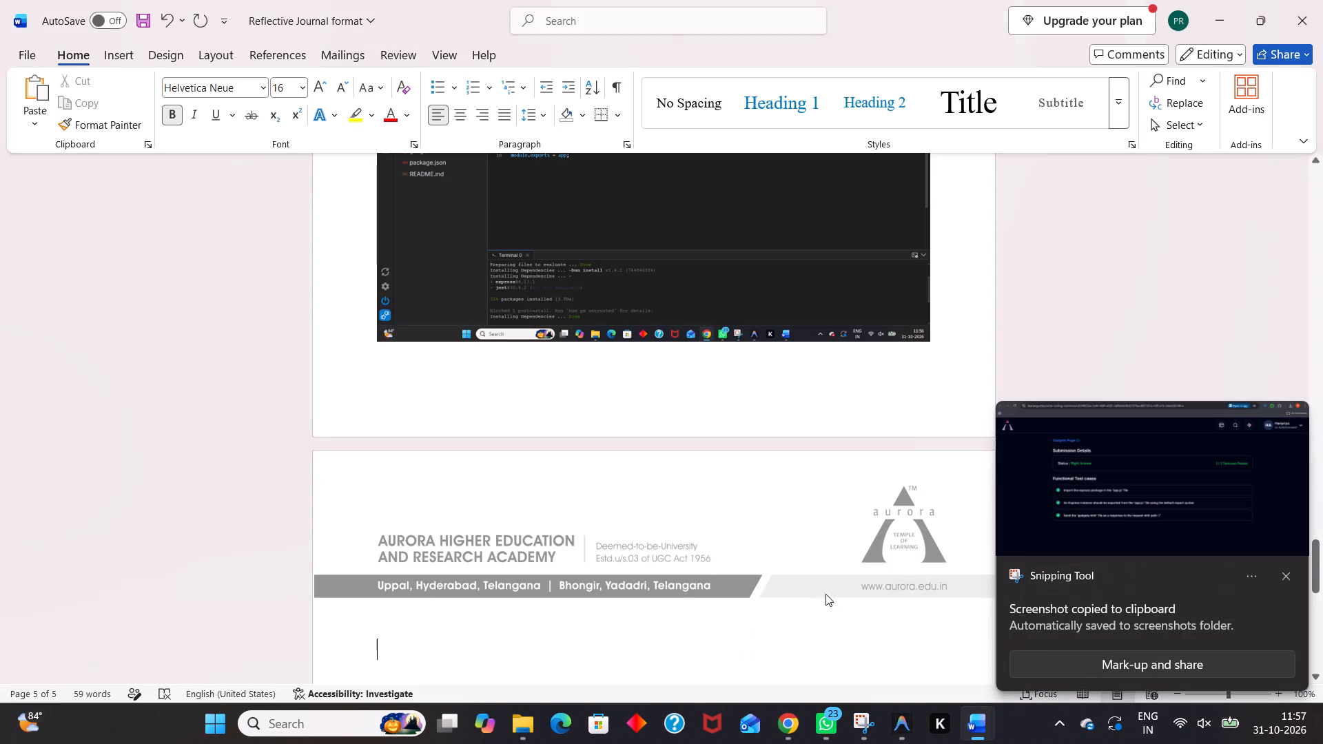
key(ctrl+v)
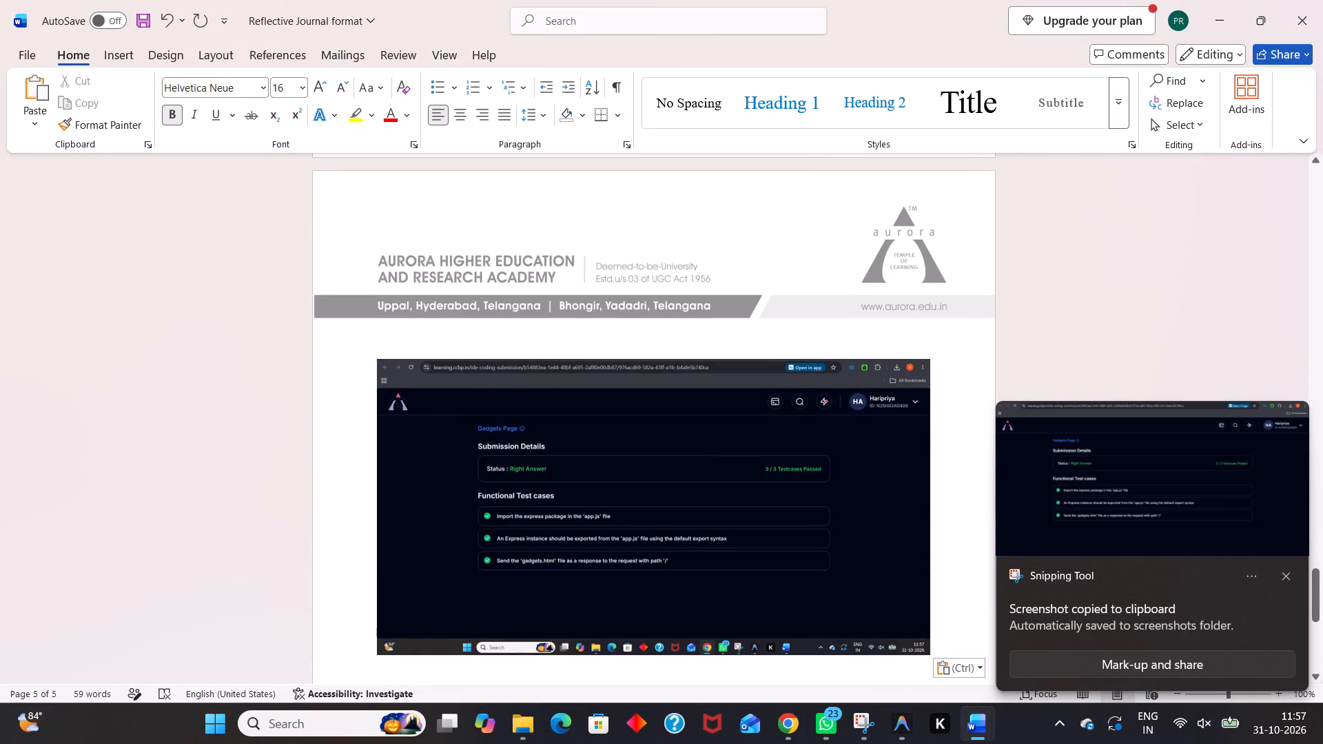
key(Return)
Look over the headings and screenshots of the earlier questions in the document.
scroll(799, 522, up, 3)
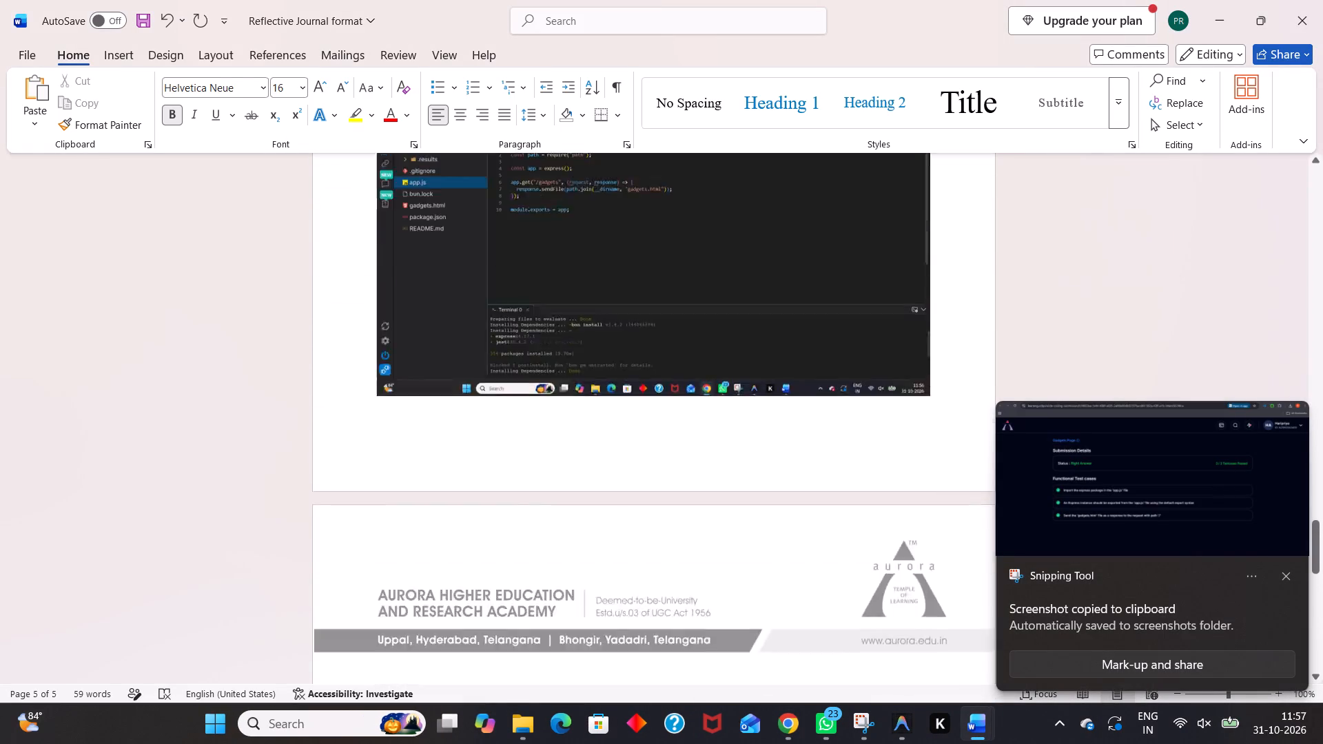
scroll(799, 522, up, 7)
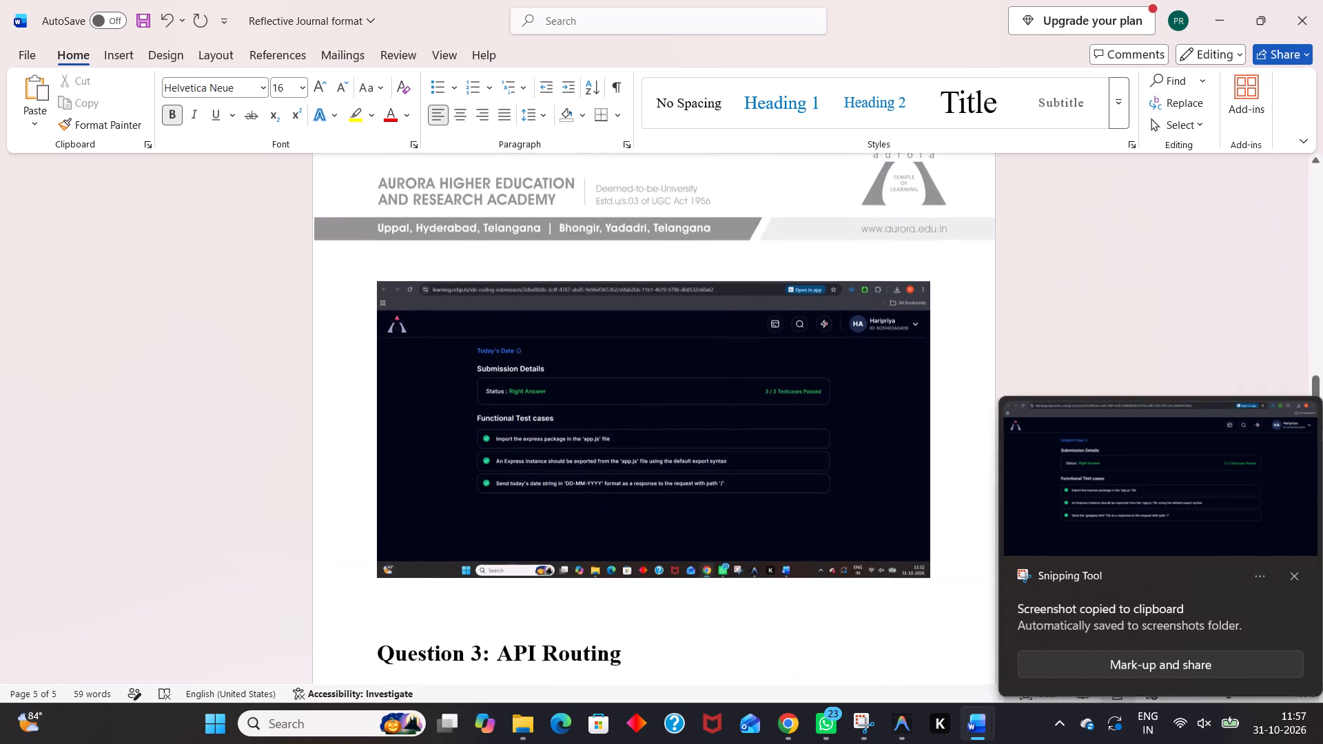
scroll(799, 522, up, 1)
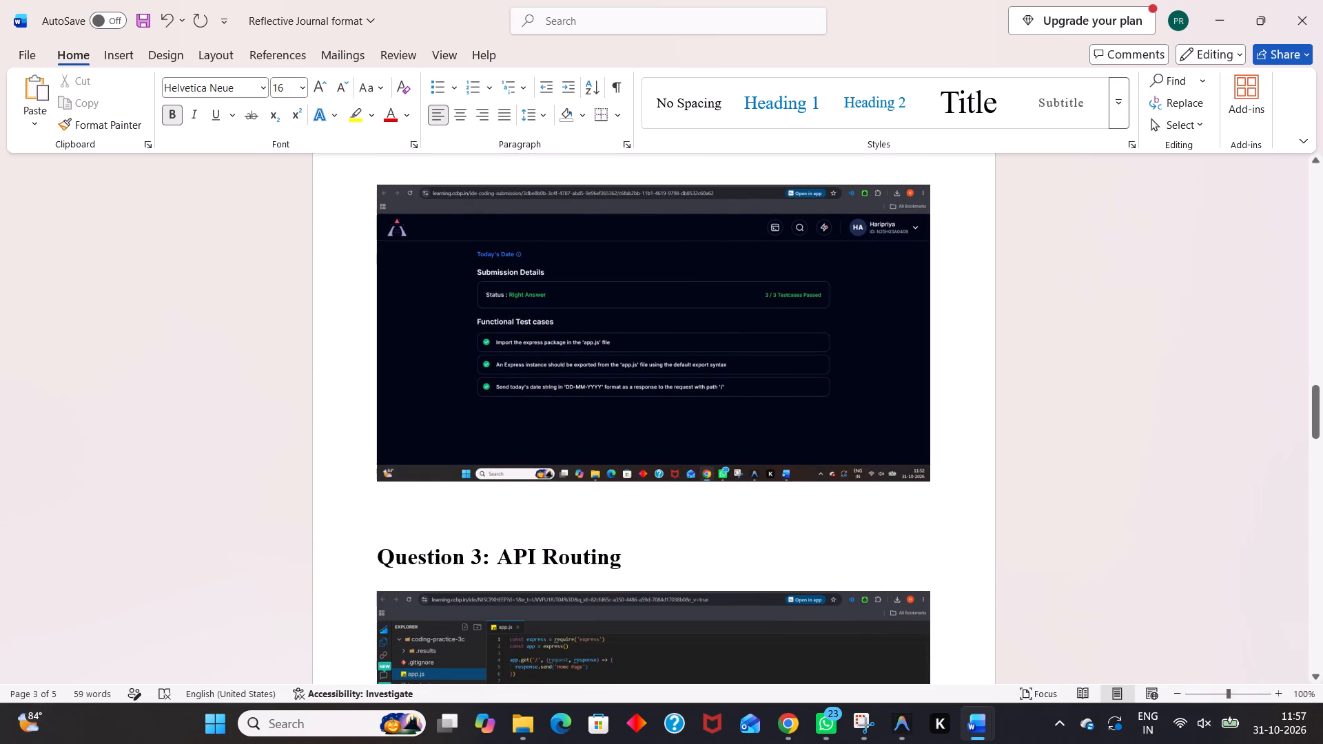
scroll(799, 522, up, 4)
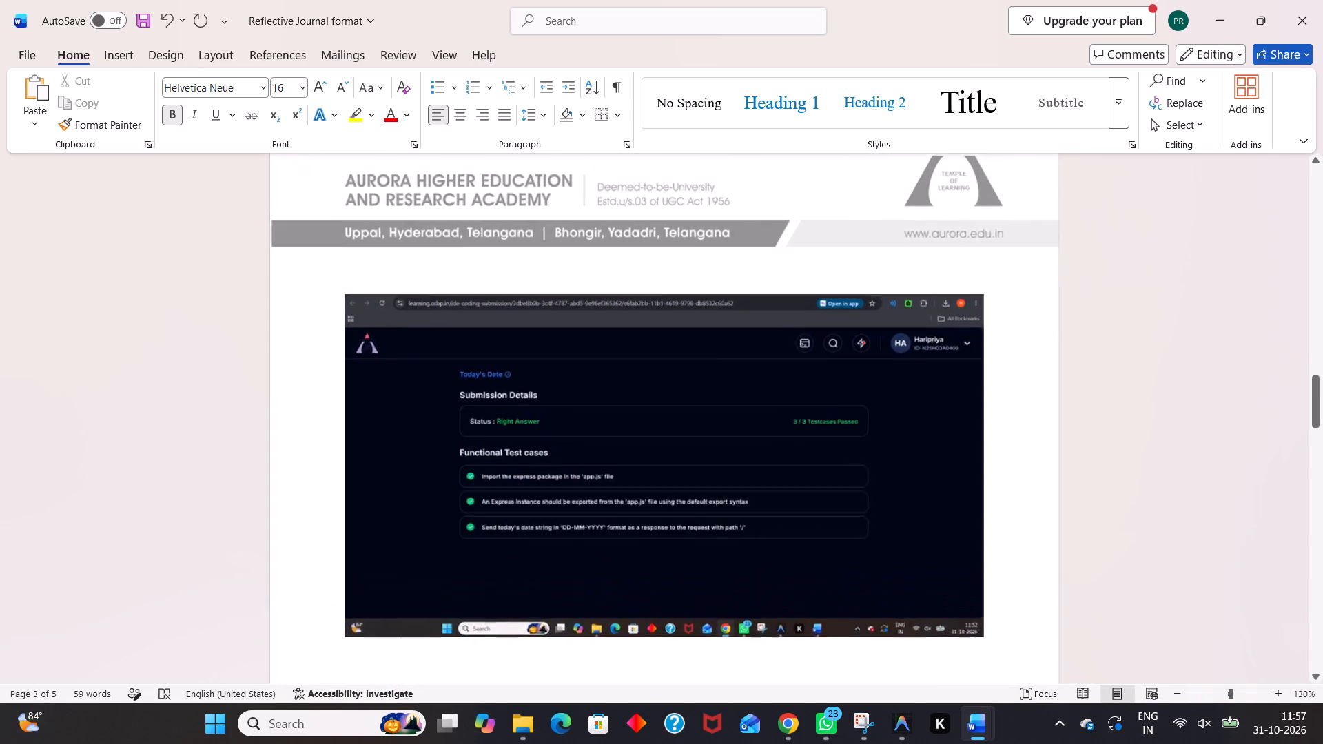
ctrl+scroll(799, 522, up, 1)
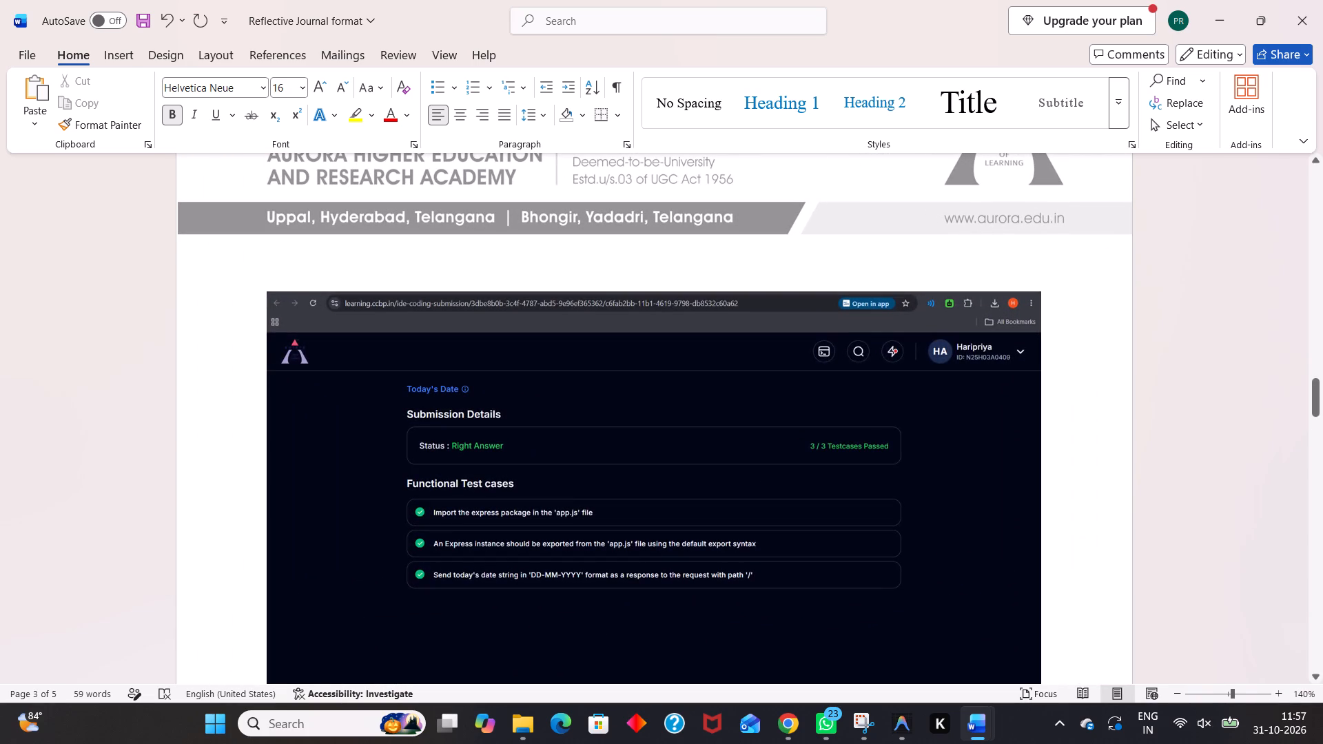
ctrl+scroll(799, 522, down, 3)
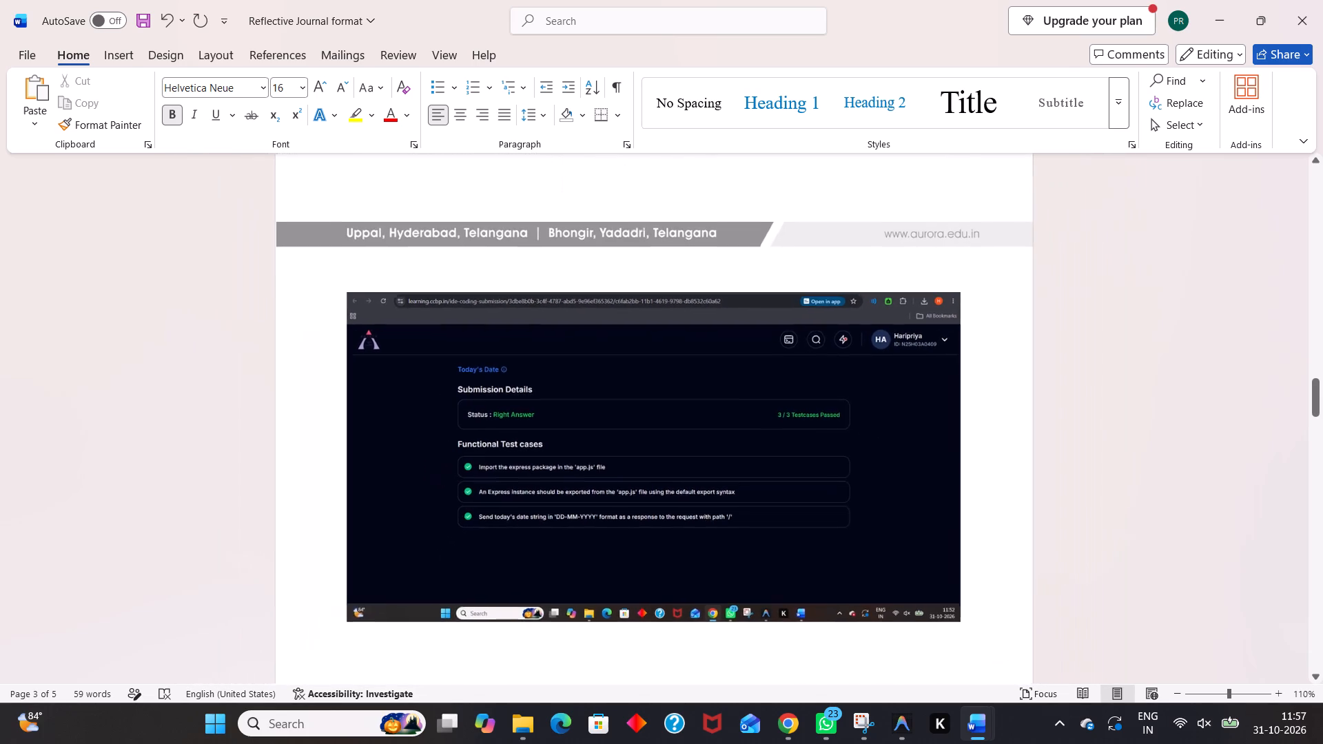
scroll(799, 522, up, 5)
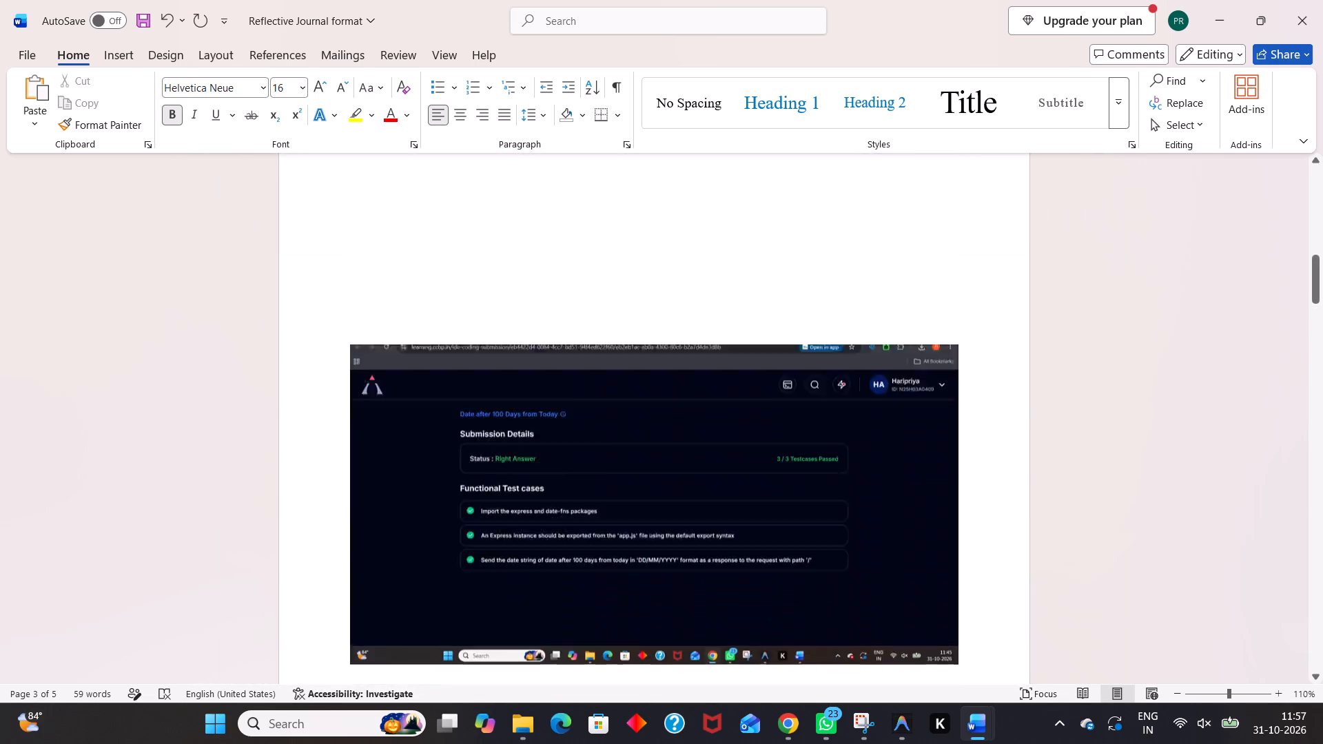
scroll(799, 522, up, 1)
scroll(799, 522, down, 13)
scroll(799, 522, up, 2)
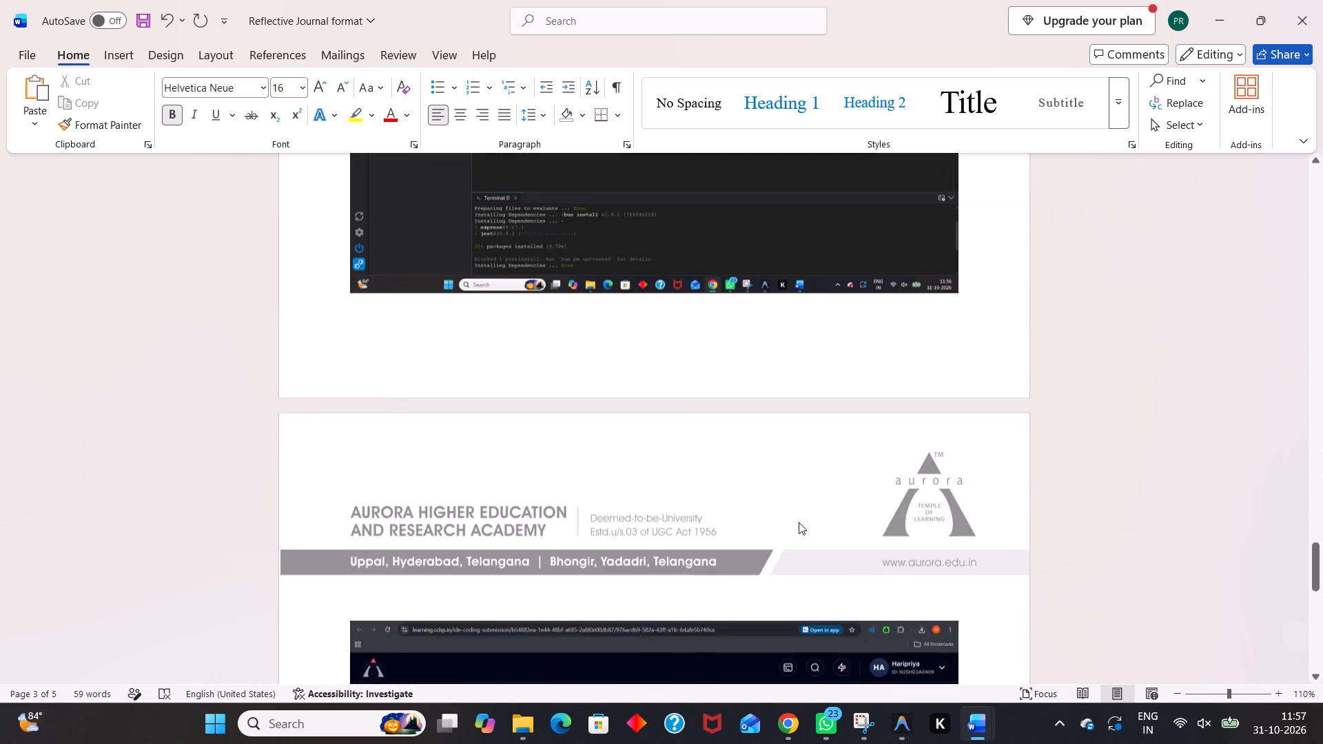
scroll(799, 522, up, 3)
scroll(799, 522, down, 5)
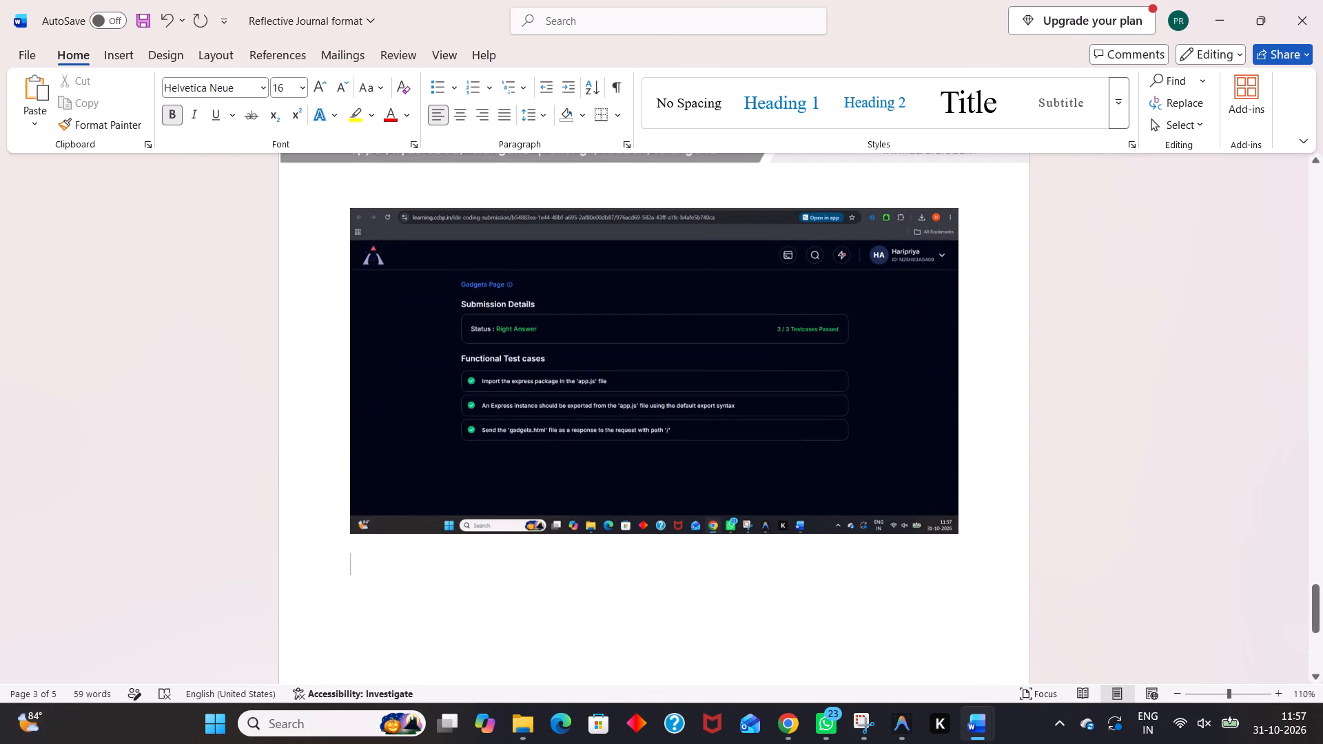
Start the next heading below the Gadgets Page submission screenshot with the text "Question 5:".
key(q)
key(BackSpace)
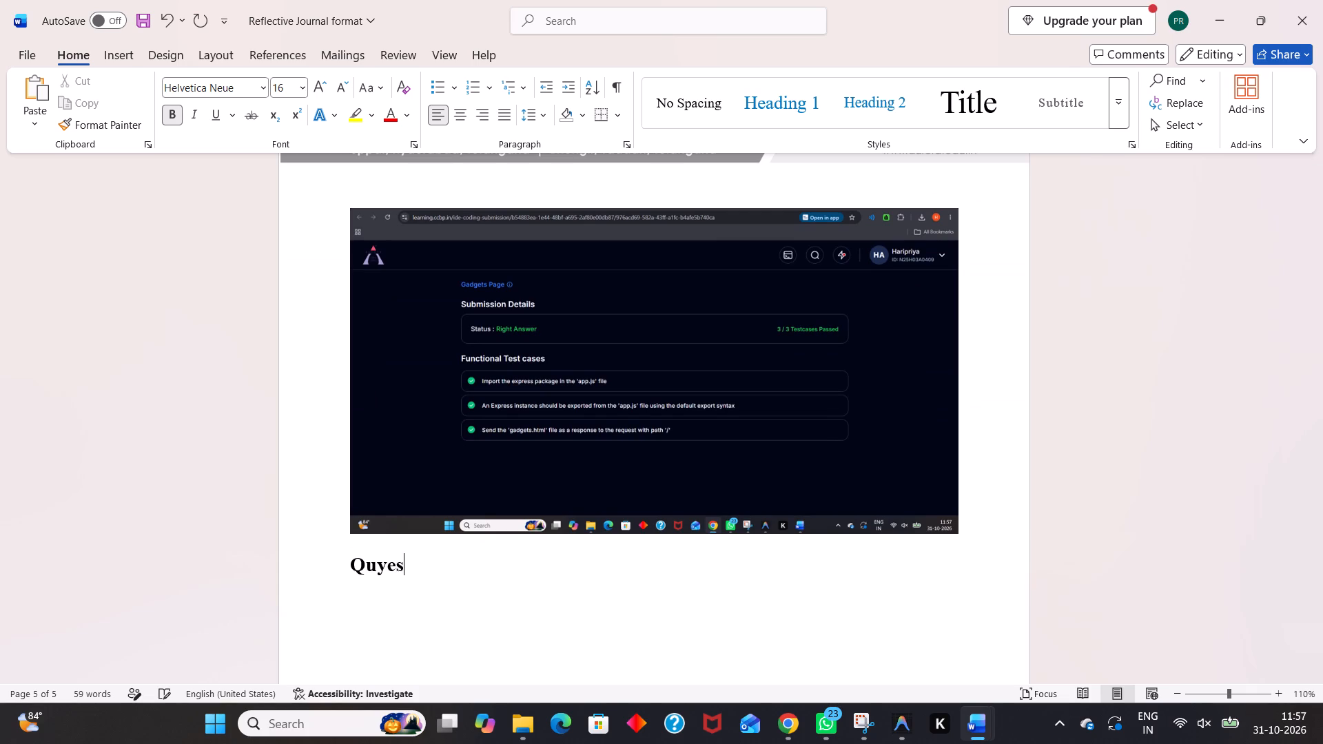
key(BackSpace)
key(BackSpace)
text(estion 5:)
Switch to Chrome, detach the Gadgets Page question tab into its own maximized window, and reload the page.
click(816, 674)
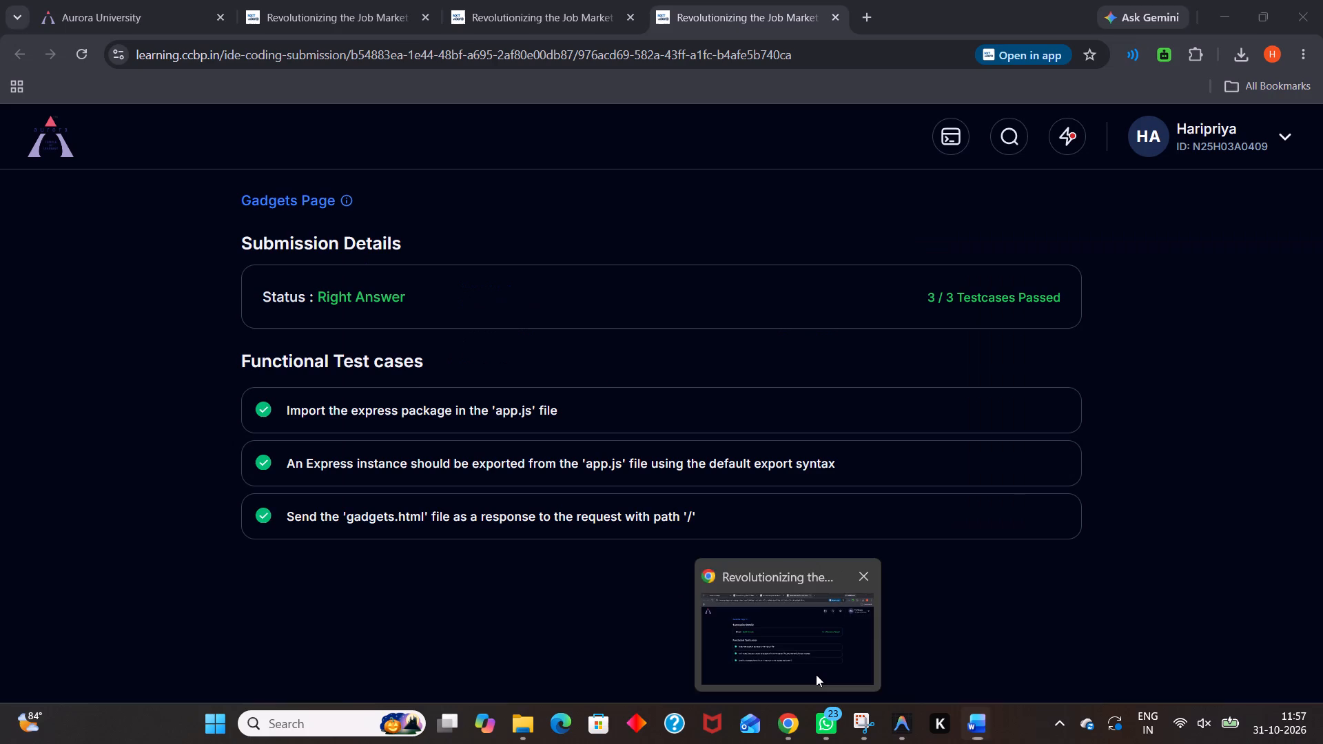
drag(294, 0, 39, 55)
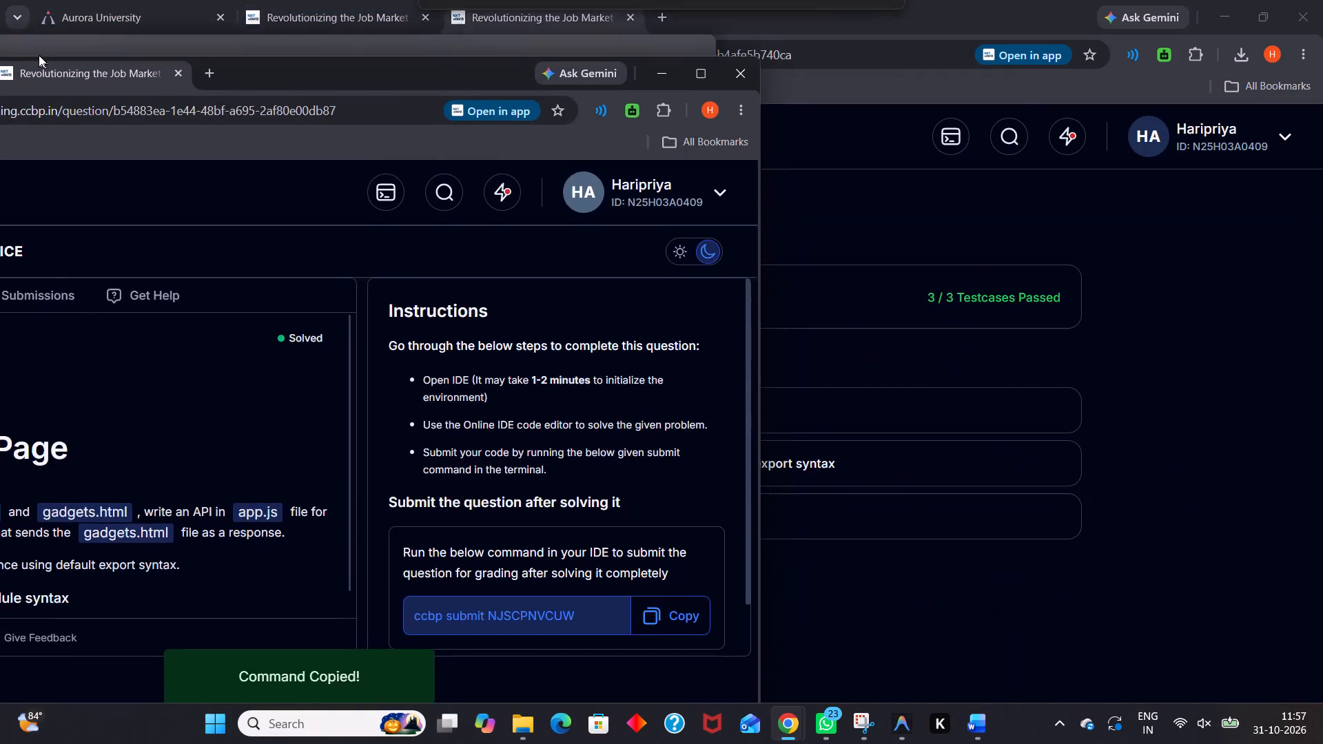
drag(39, 55, 28, 55)
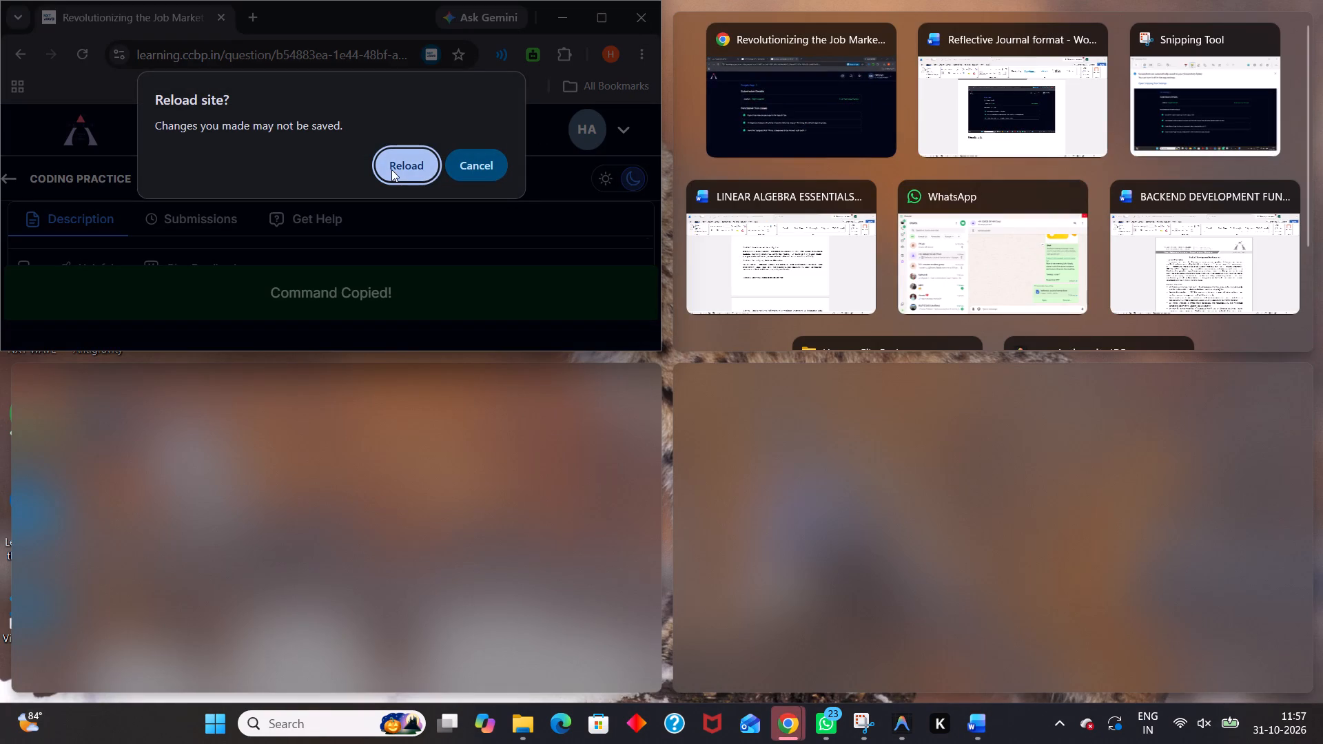
click(391, 169)
click(602, 14)
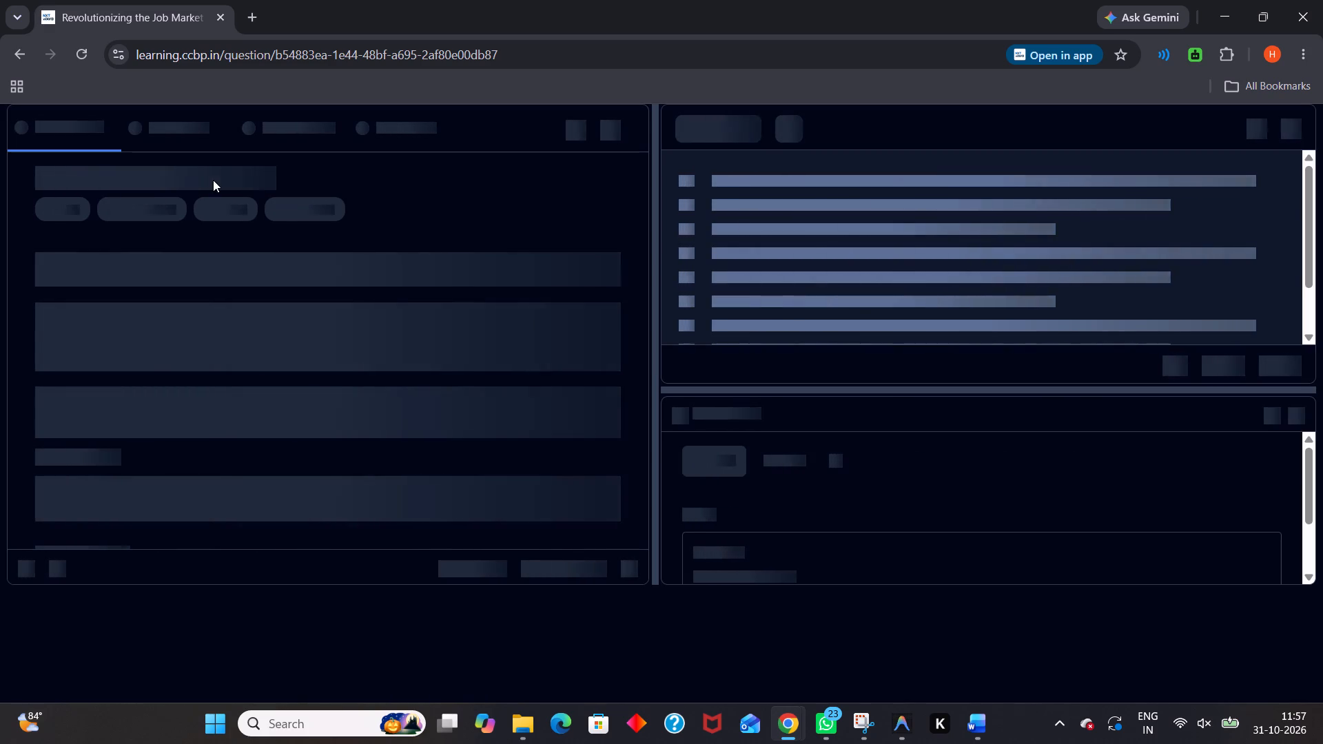
Return to the NodeJS and ExpressJS Coding Practice list and open the Get a String question.
click(35, 196)
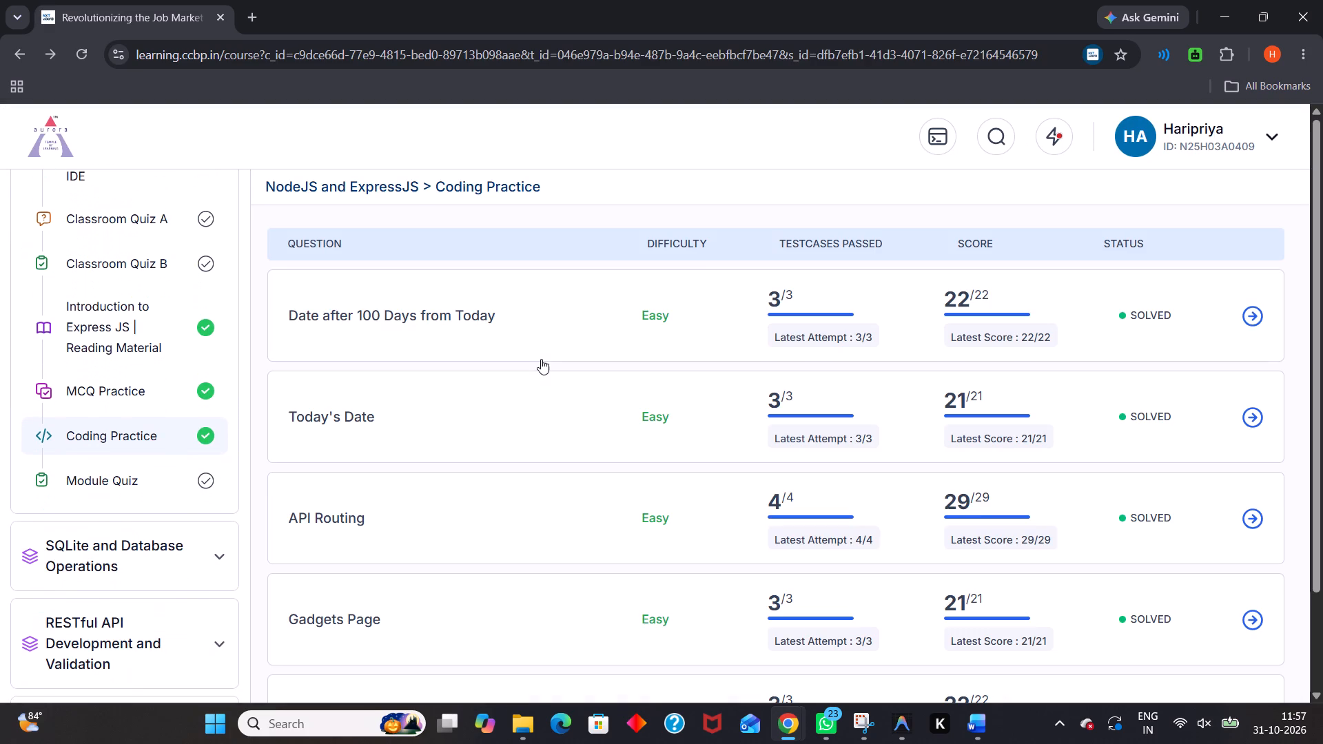
scroll(1094, 557, down, 2)
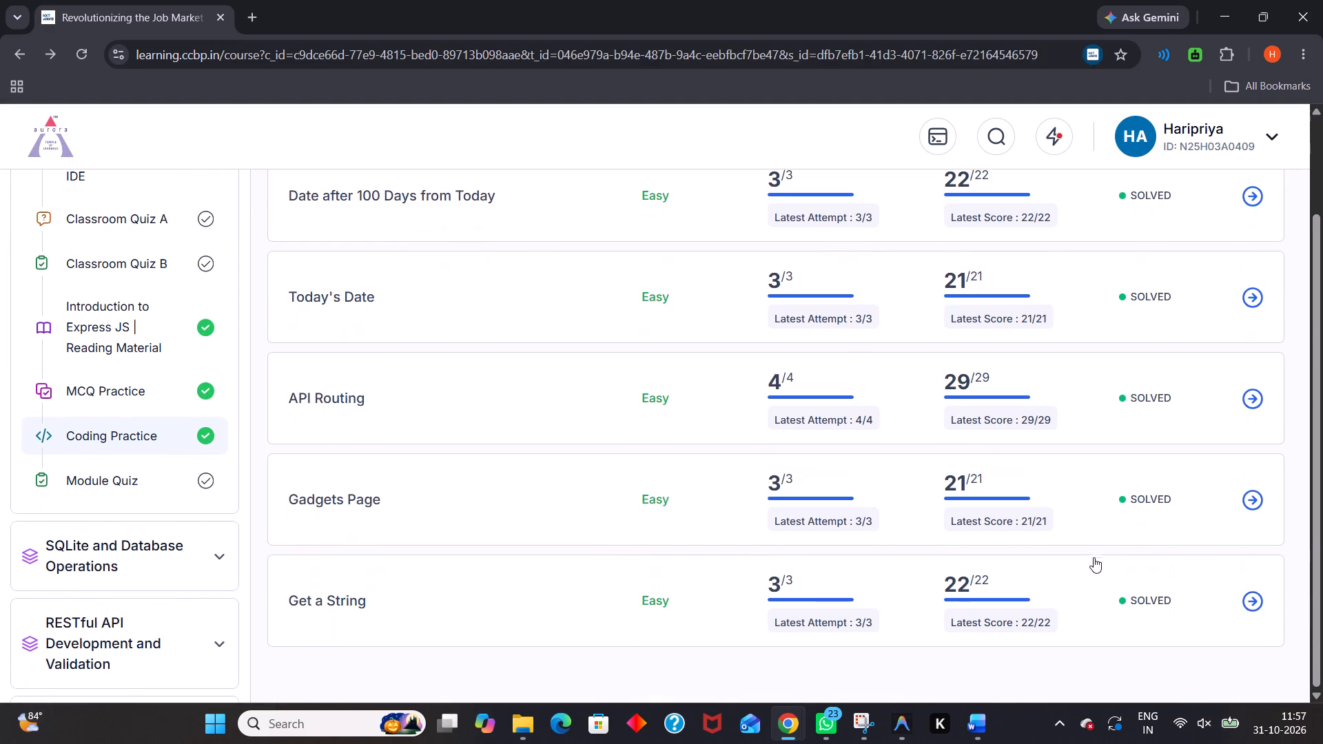
scroll(1094, 557, down, 1)
click(1251, 601)
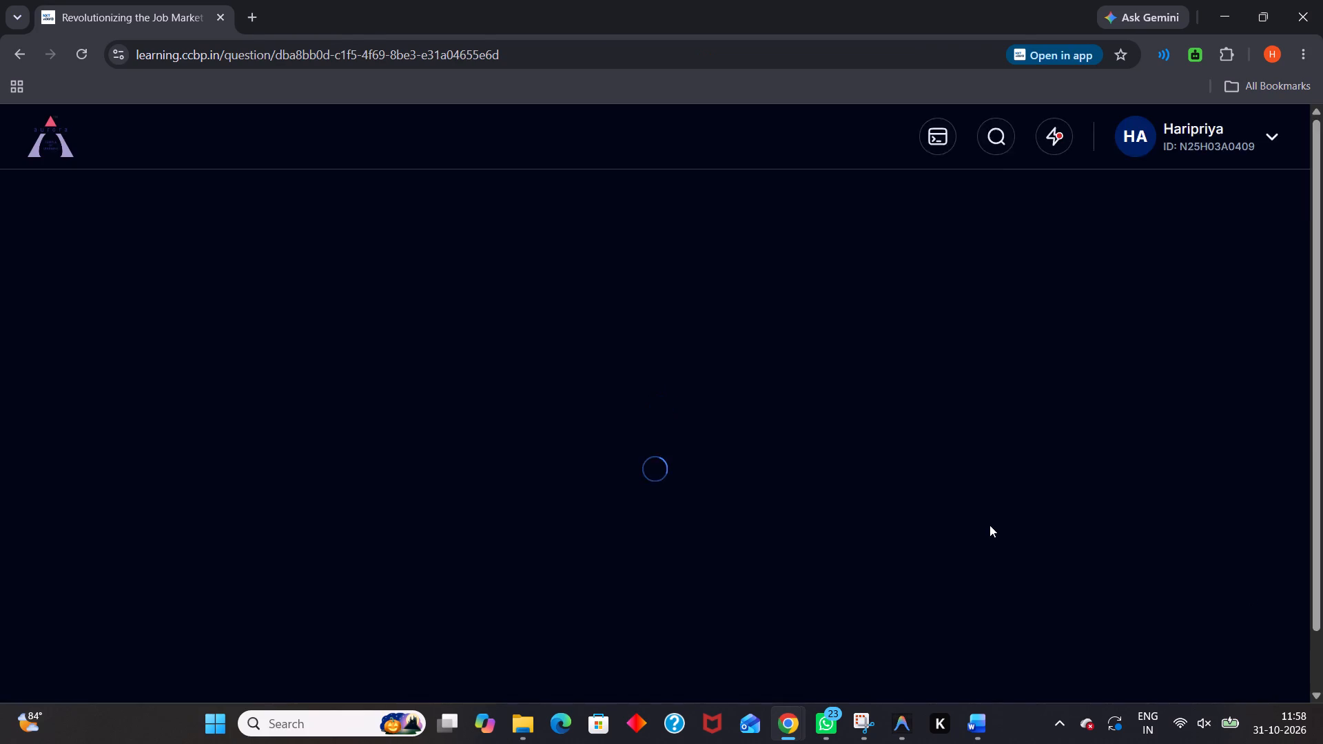
Open the Get a String question in the IDE, closing the other active session, and open app.js from the coding-practice-3d folder.
click(1090, 591)
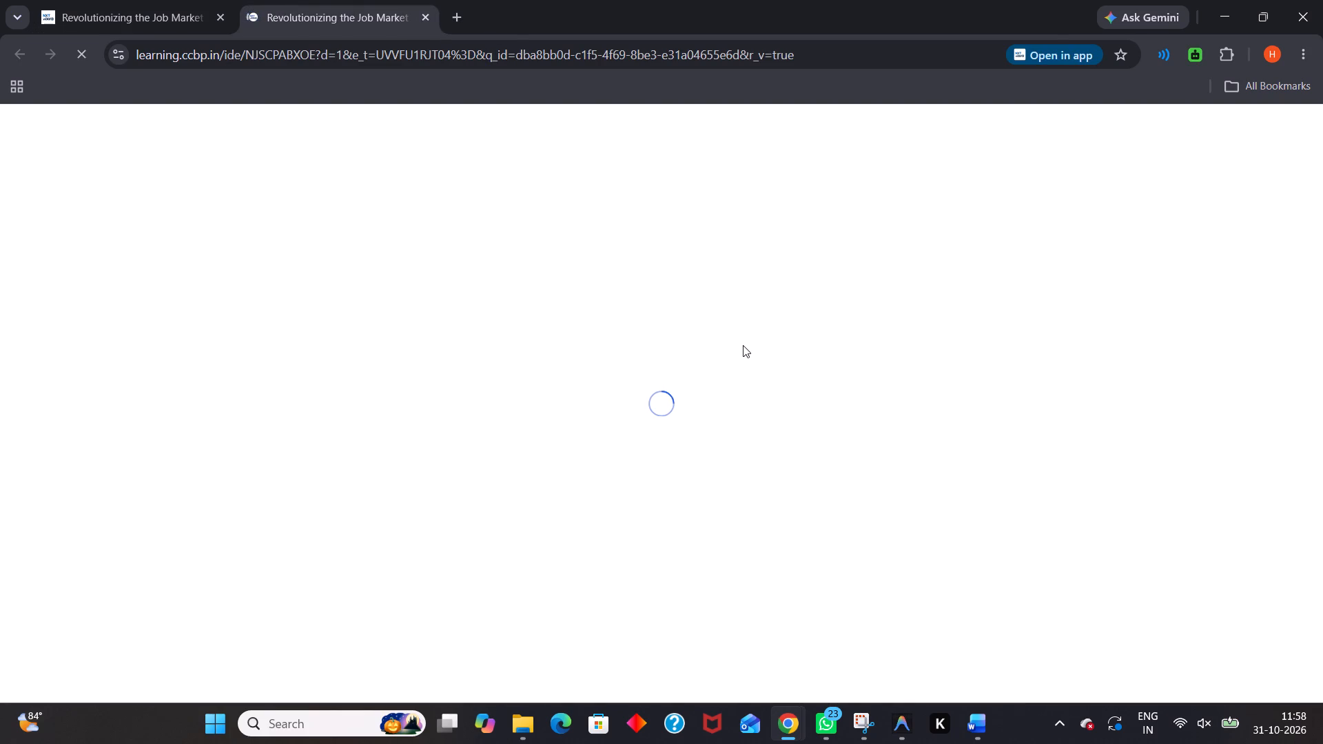
click(778, 418)
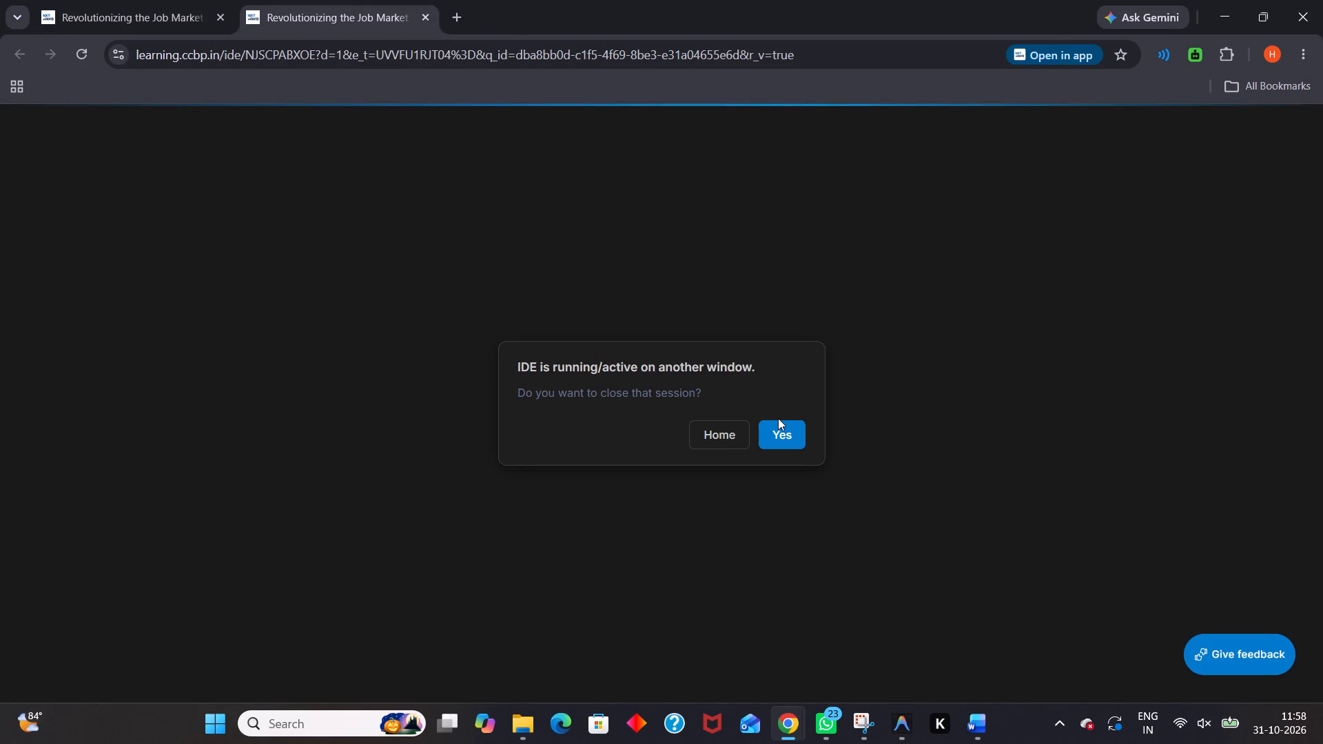
click(782, 430)
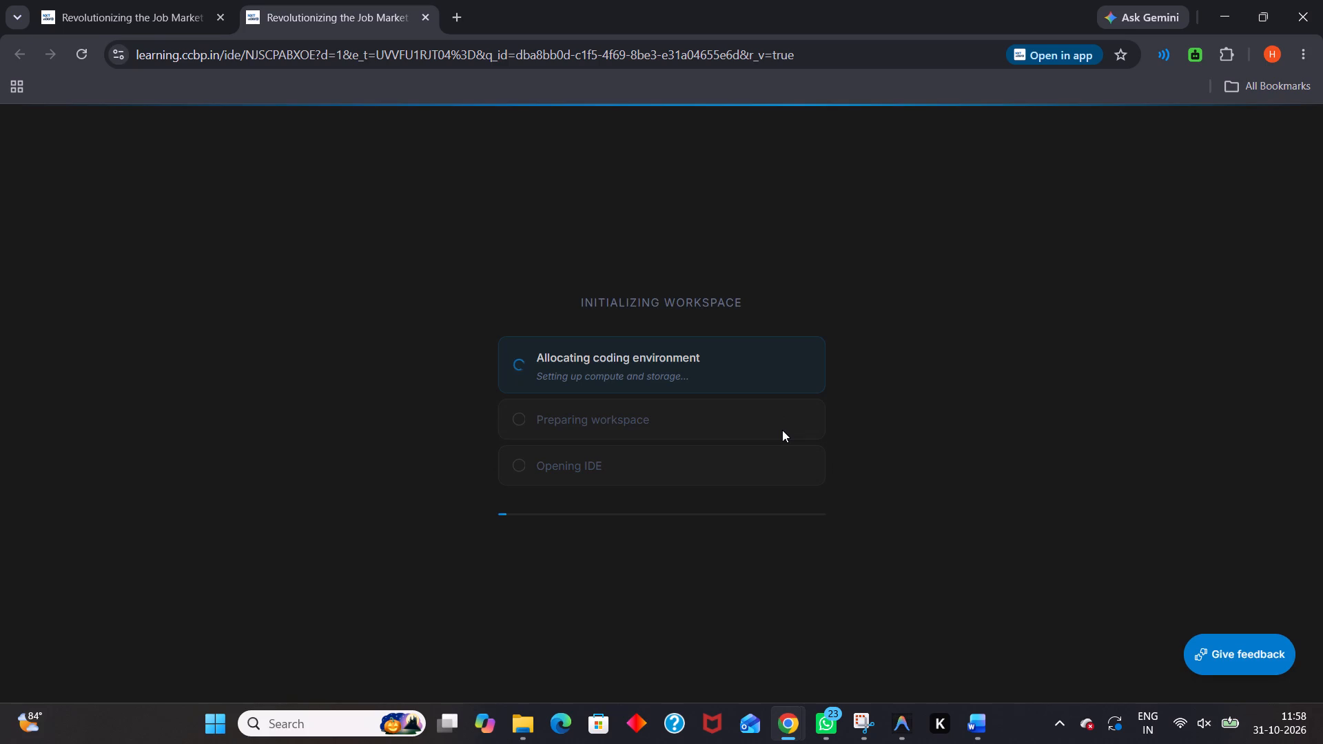
click(782, 430)
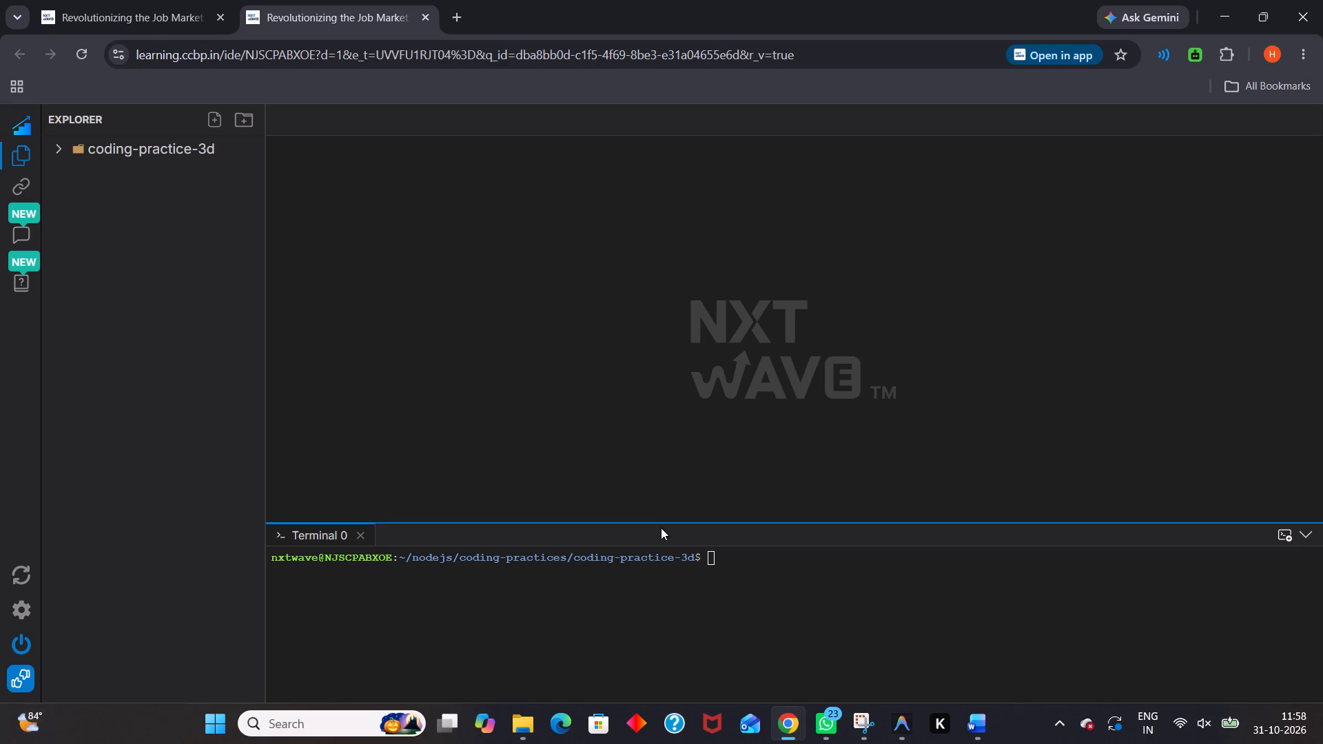
click(704, 558)
key(ctrl+shift+v)
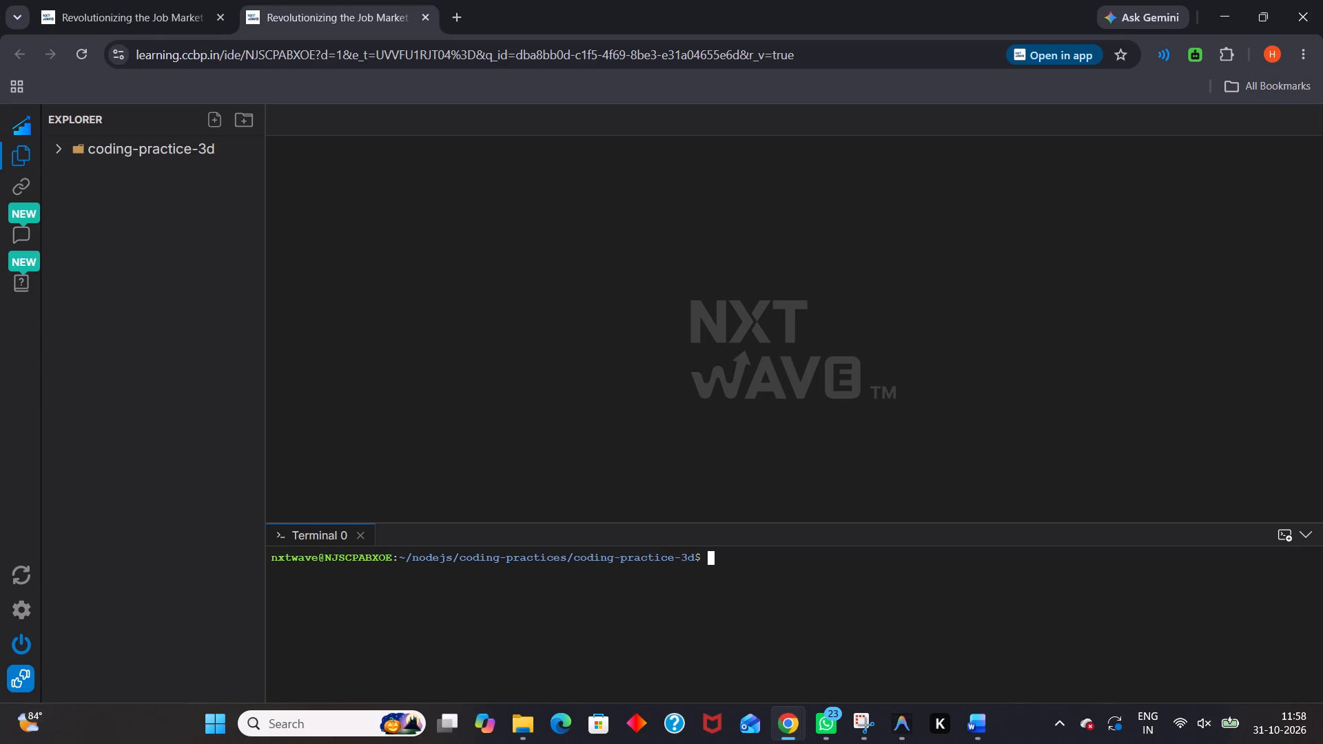
click(201, 154)
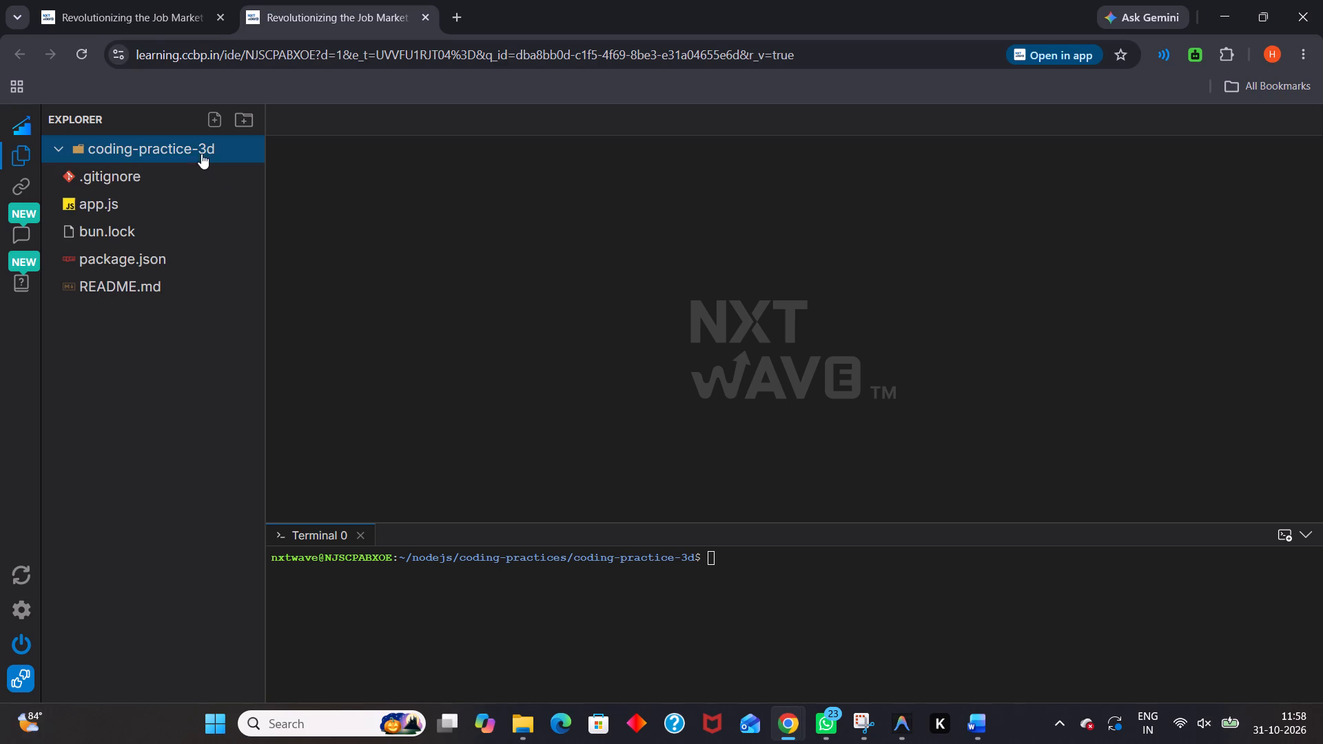
click(175, 203)
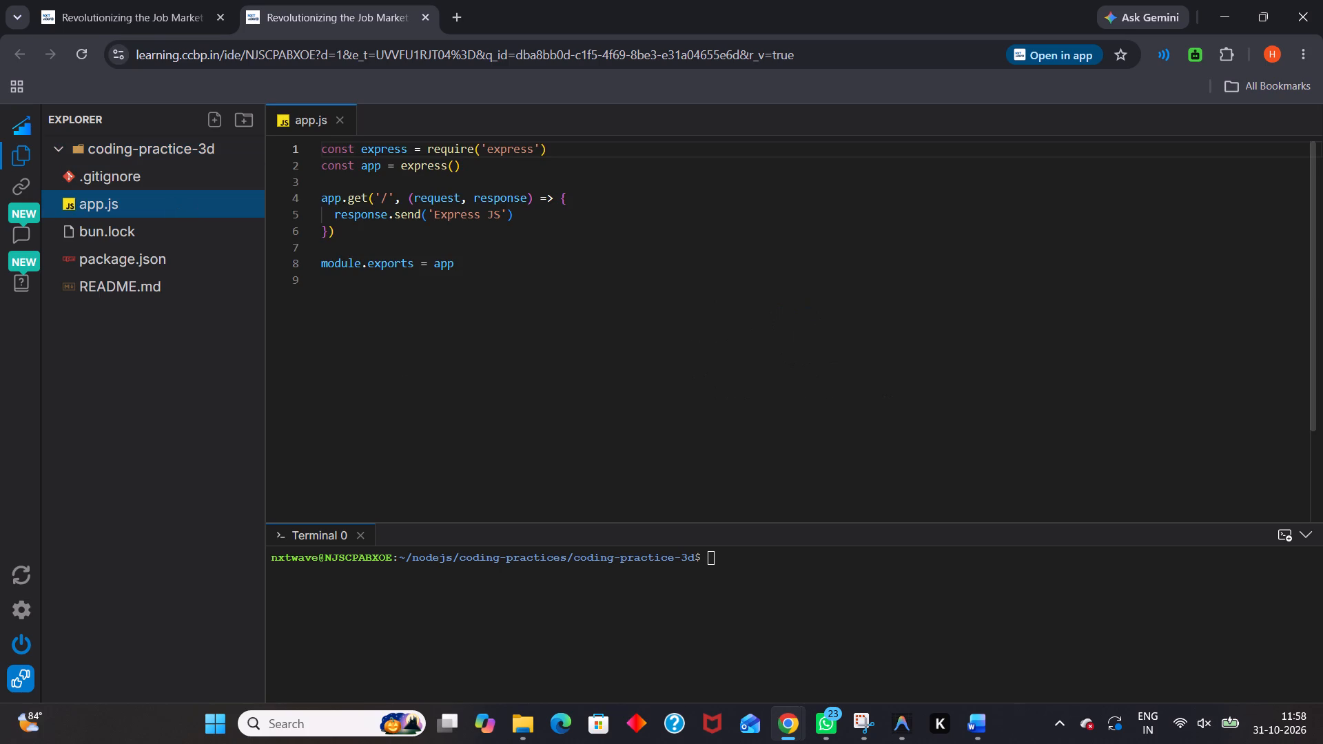
click(113, 0)
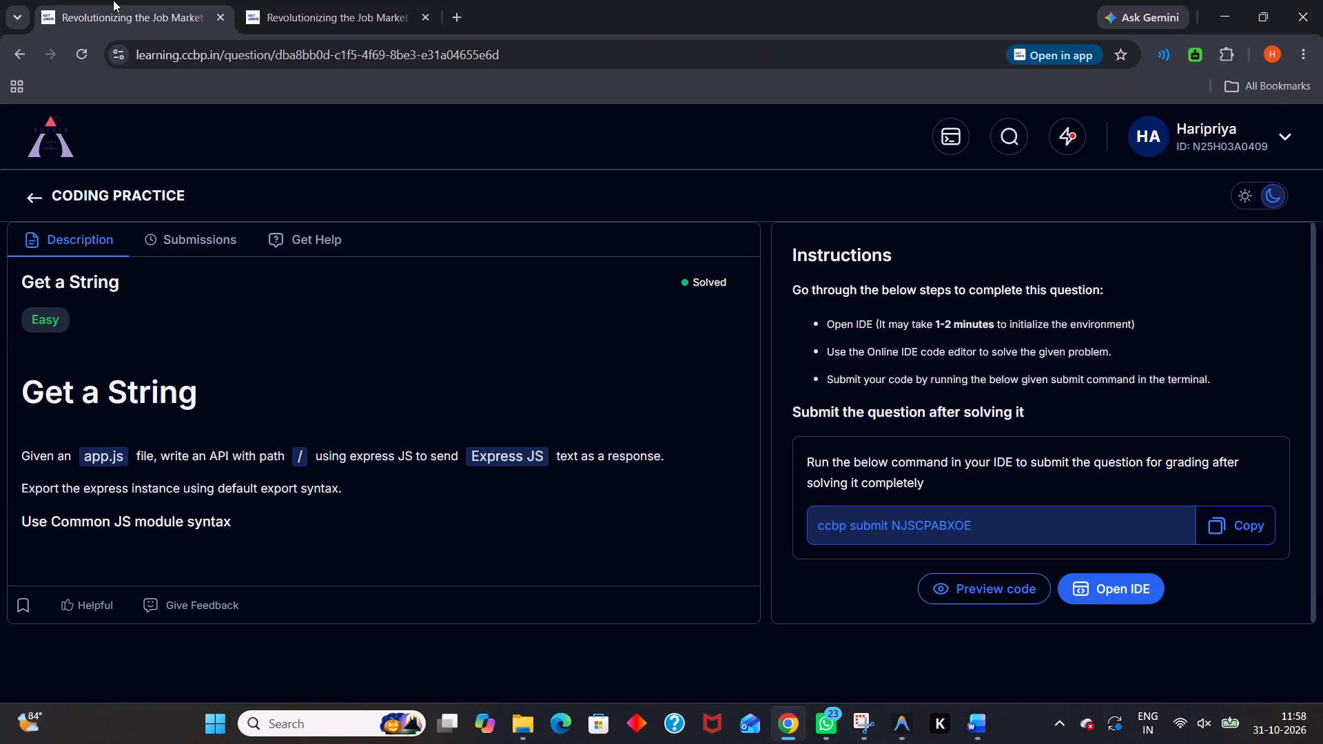
click(1216, 529)
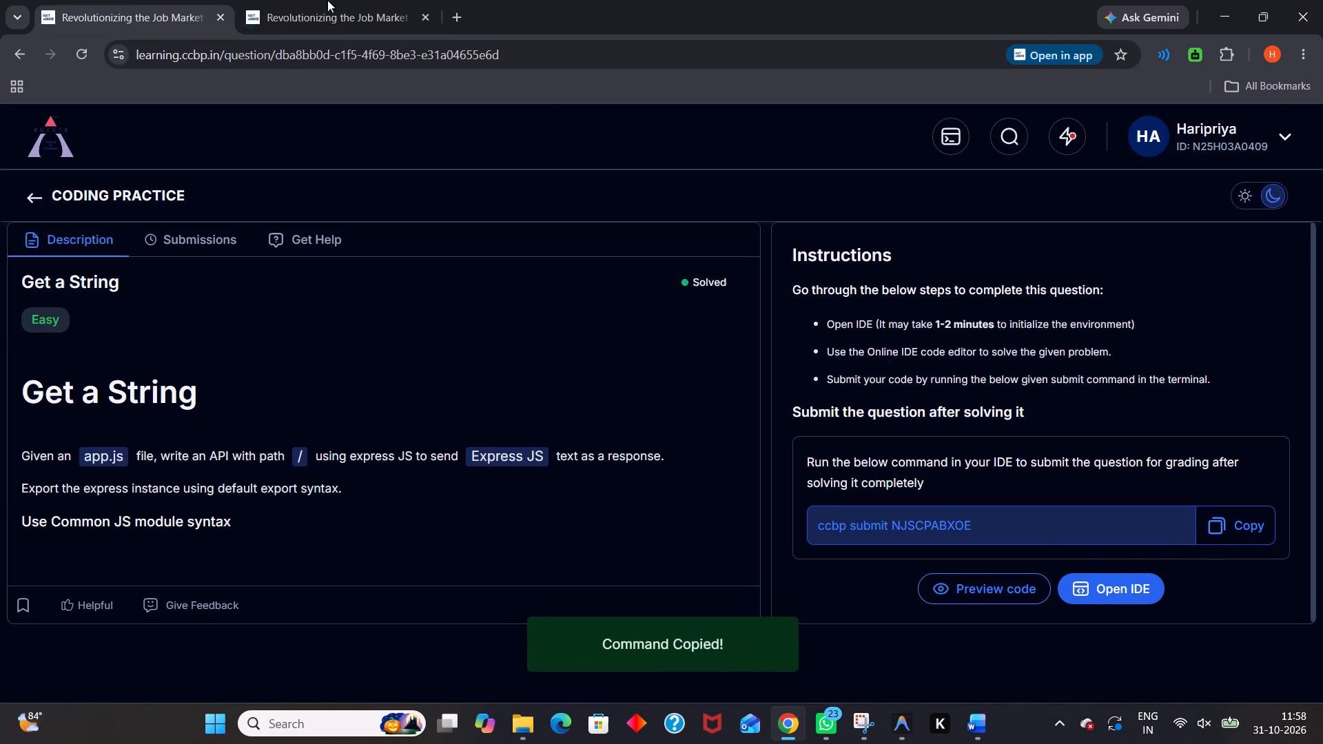
click(283, 0)
click(712, 562)
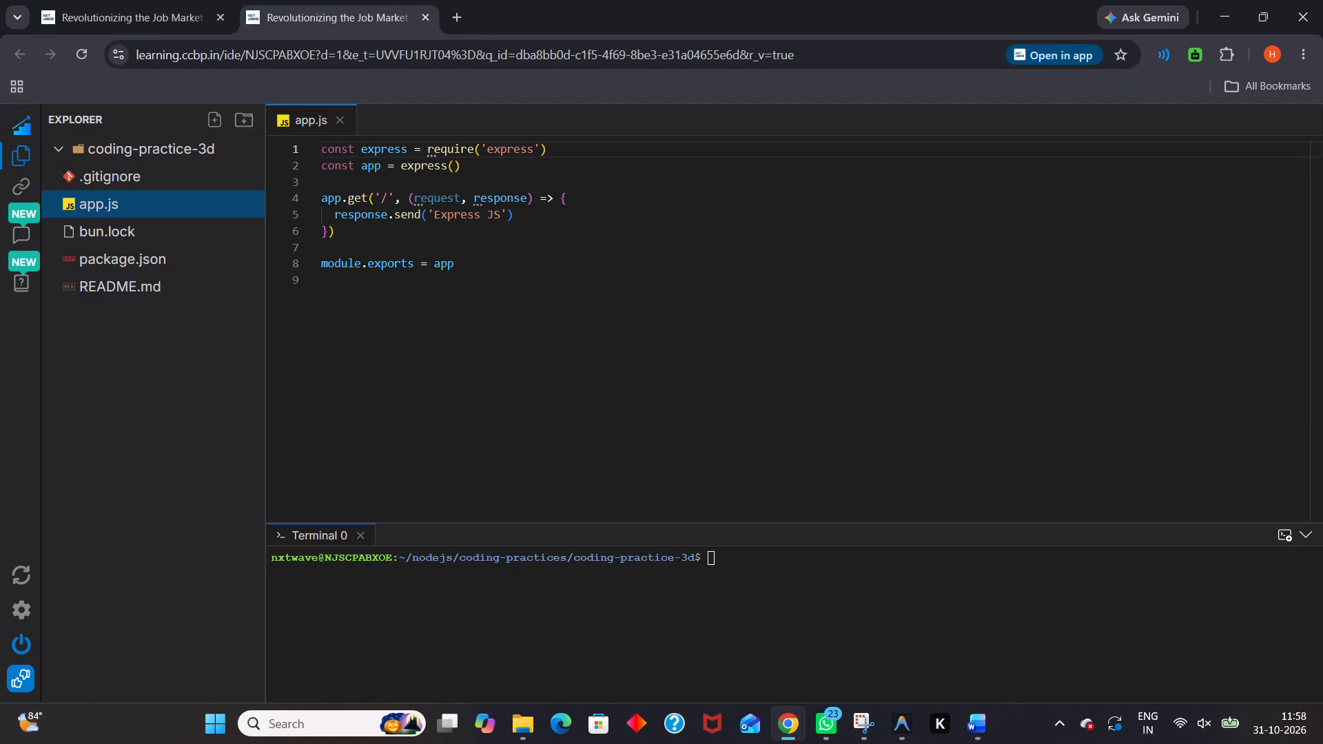
key(ctrl+shift+v)
key(Return)
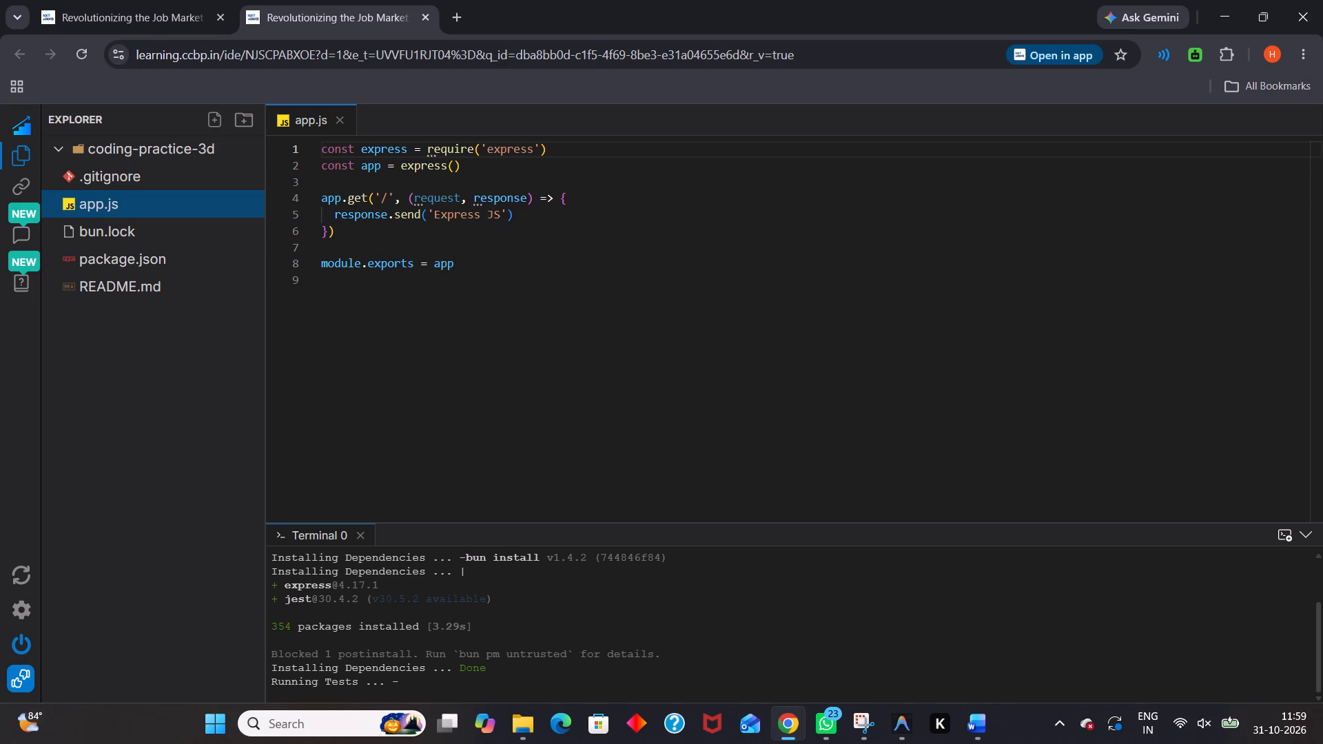
Capture the IDE with the app.js code and submit command visible, and paste the screenshot below "Question 5:" in the Word report.
scroll(429, 637, up, 3)
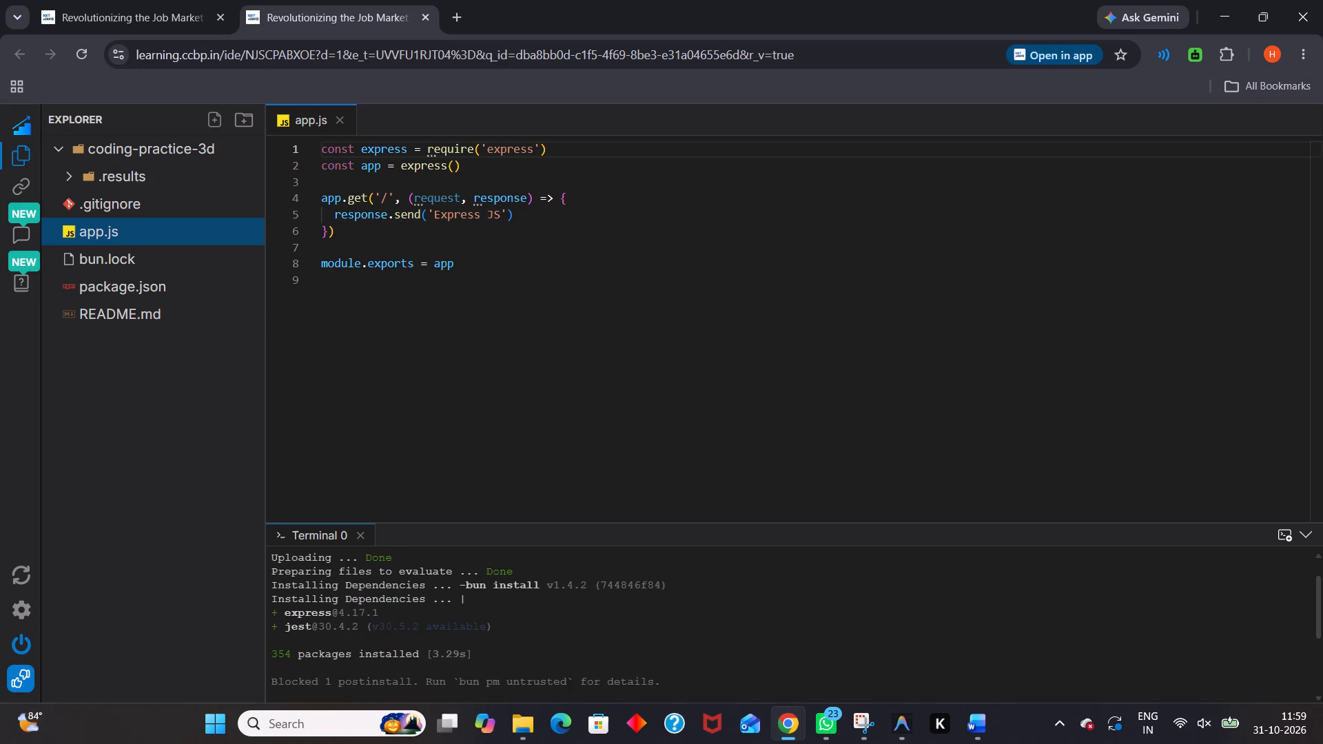
key(Print)
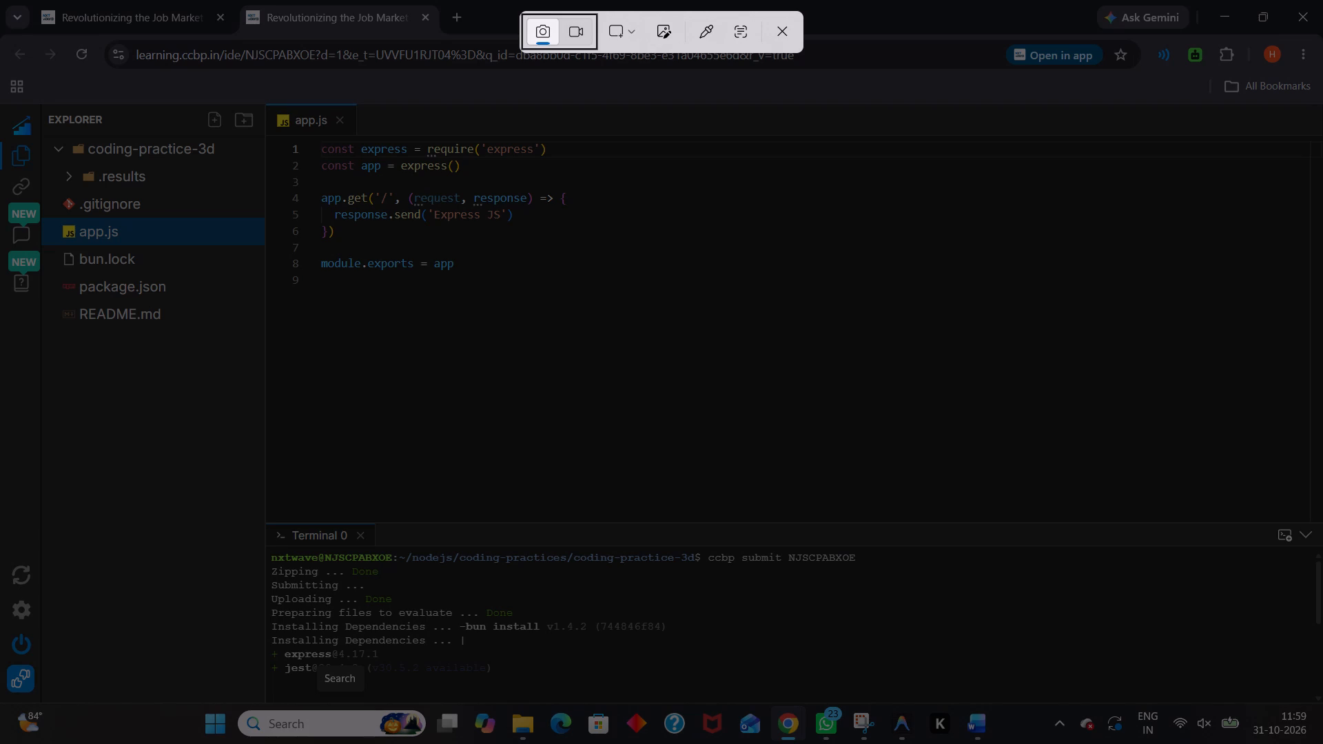
drag(1, 35, 1322, 743)
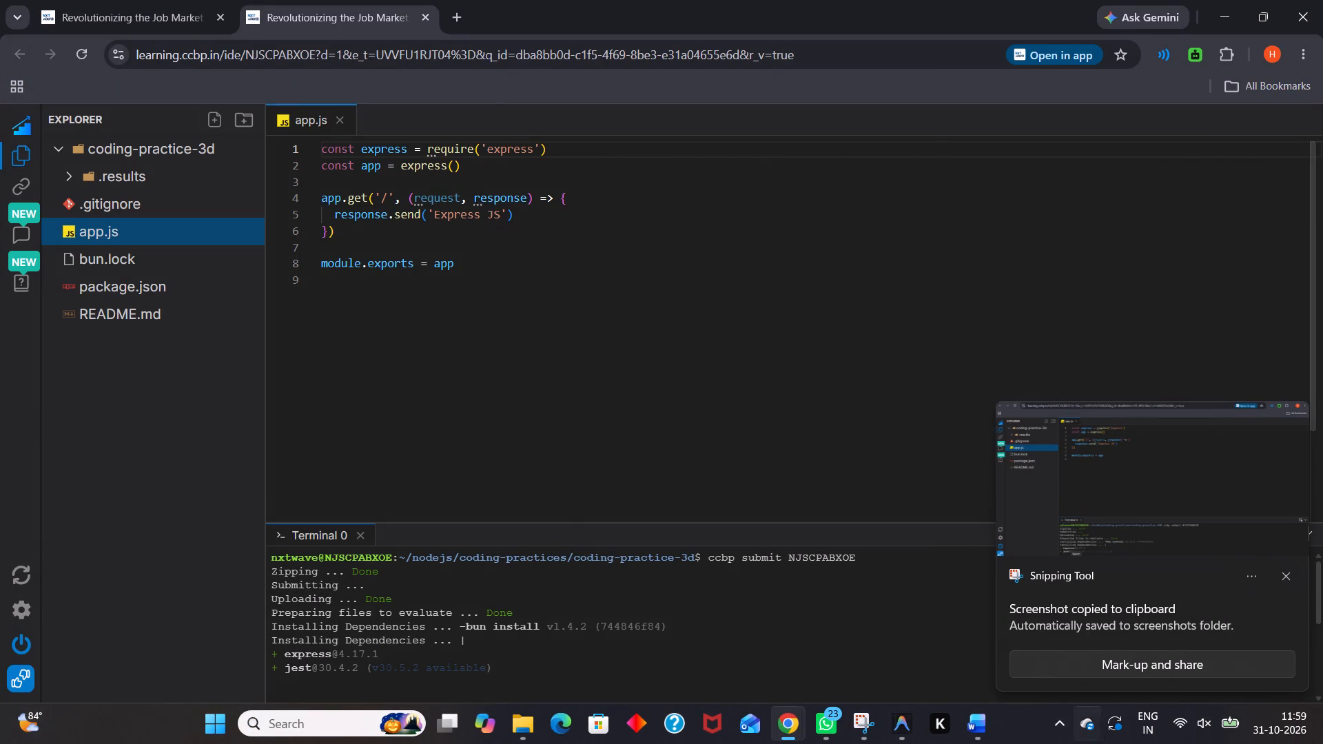
click(1143, 626)
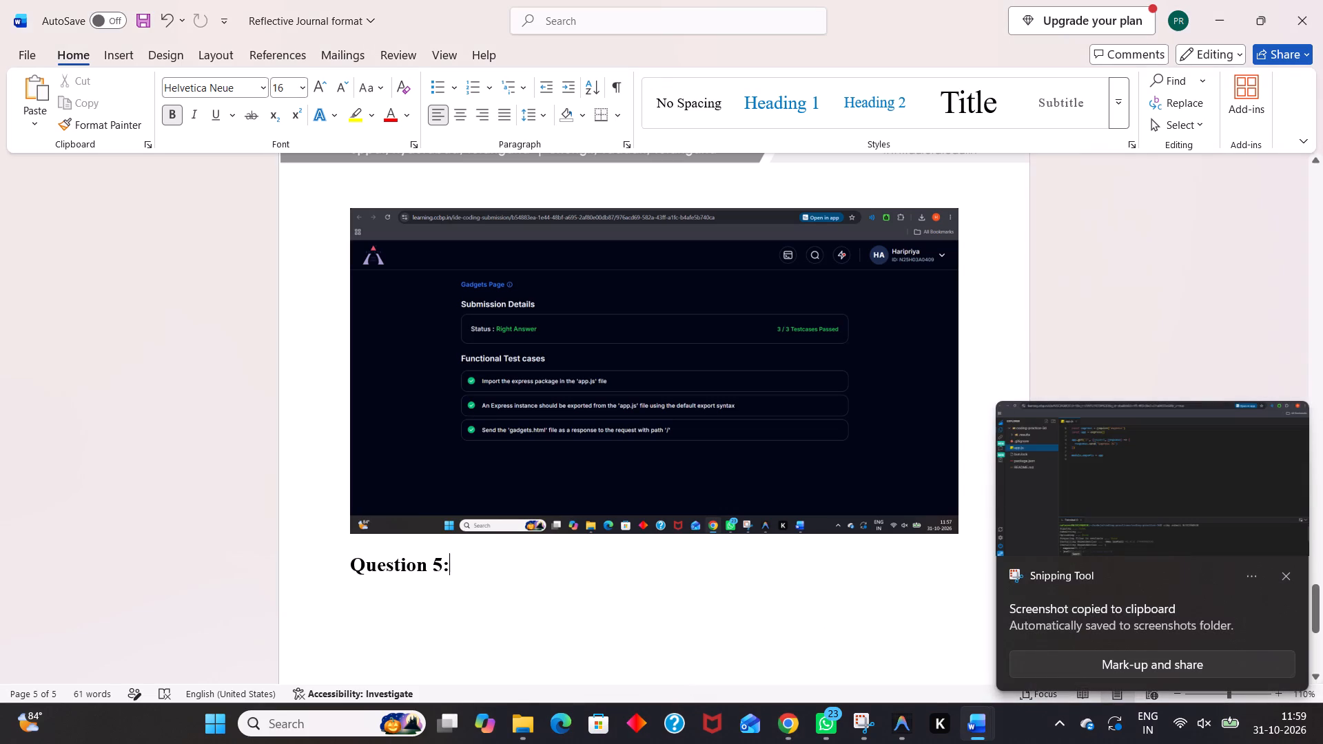
click(700, 605)
key(Return)
key(ctrl+v)
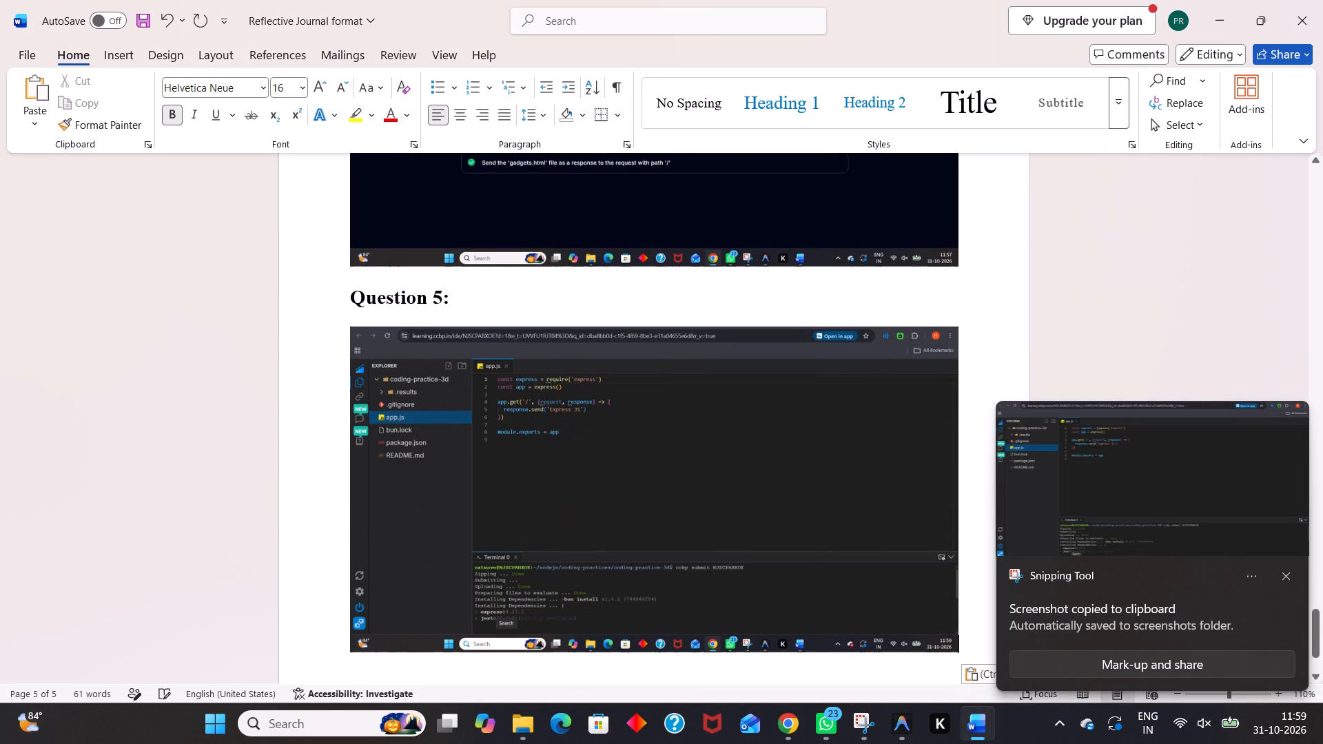
key(Return)
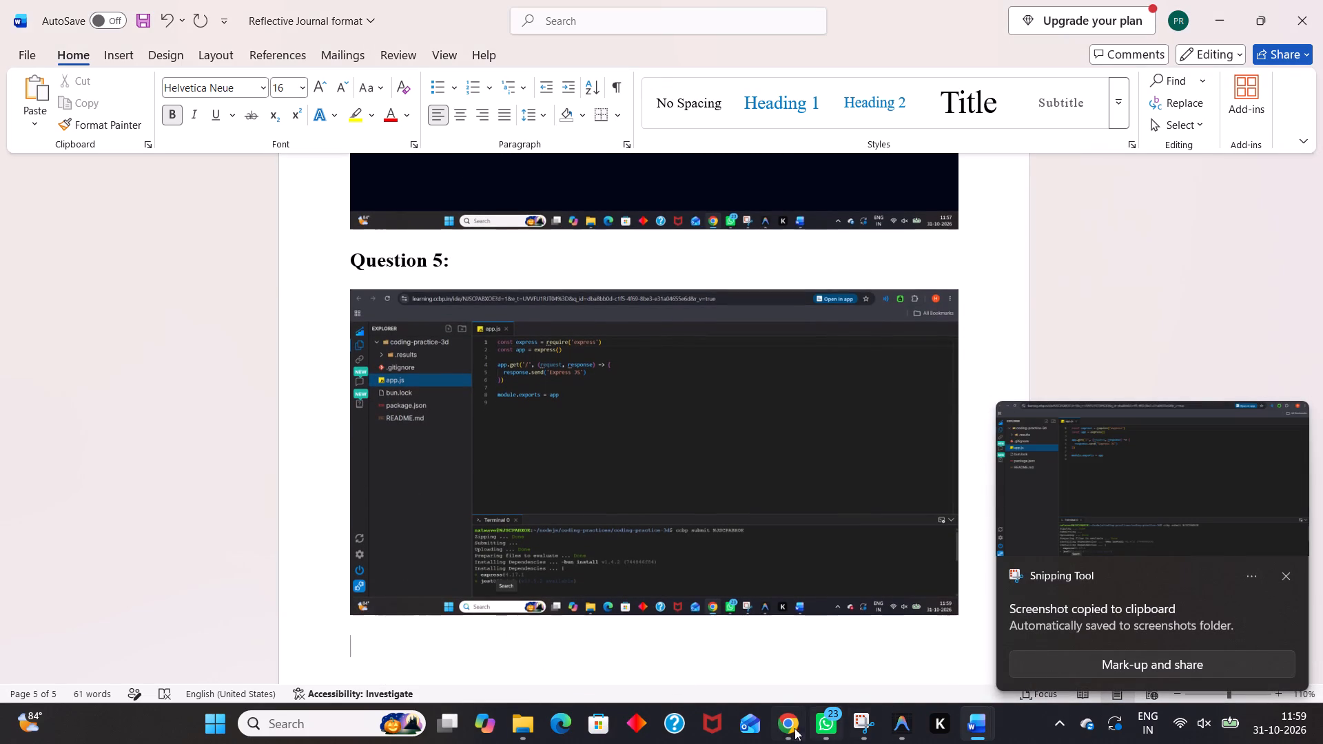
Open the Get a String submission URL from the Chrome IDE terminal, capture its details page, and paste it below the code screenshot in Word.
click(836, 639)
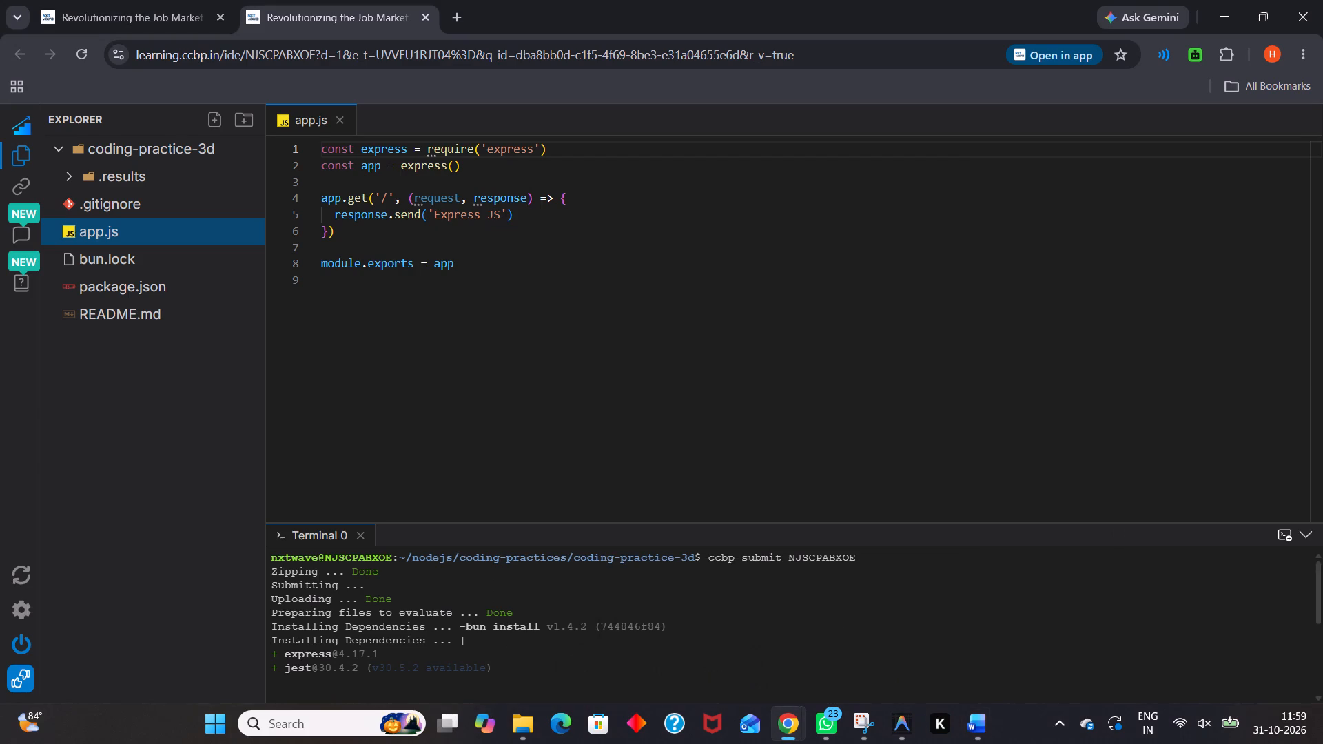
scroll(671, 647, down, 2)
click(659, 653)
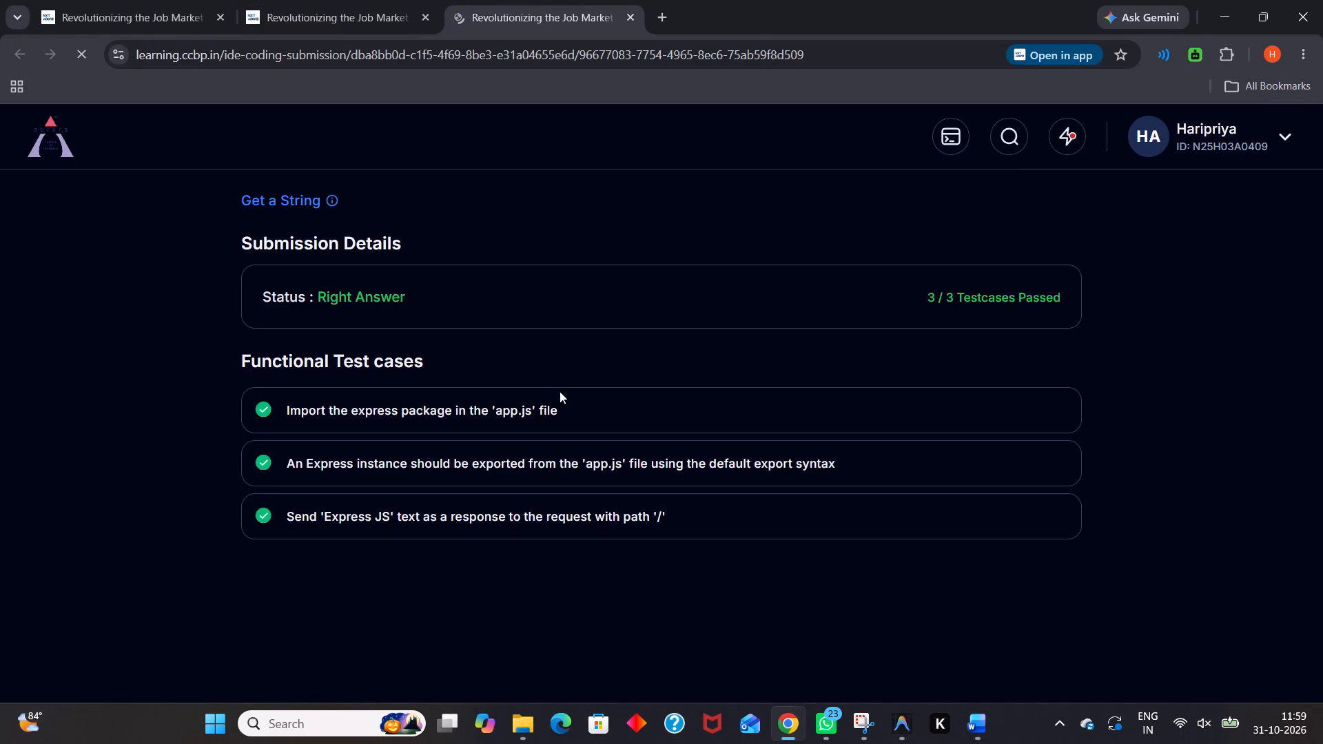
key(Print)
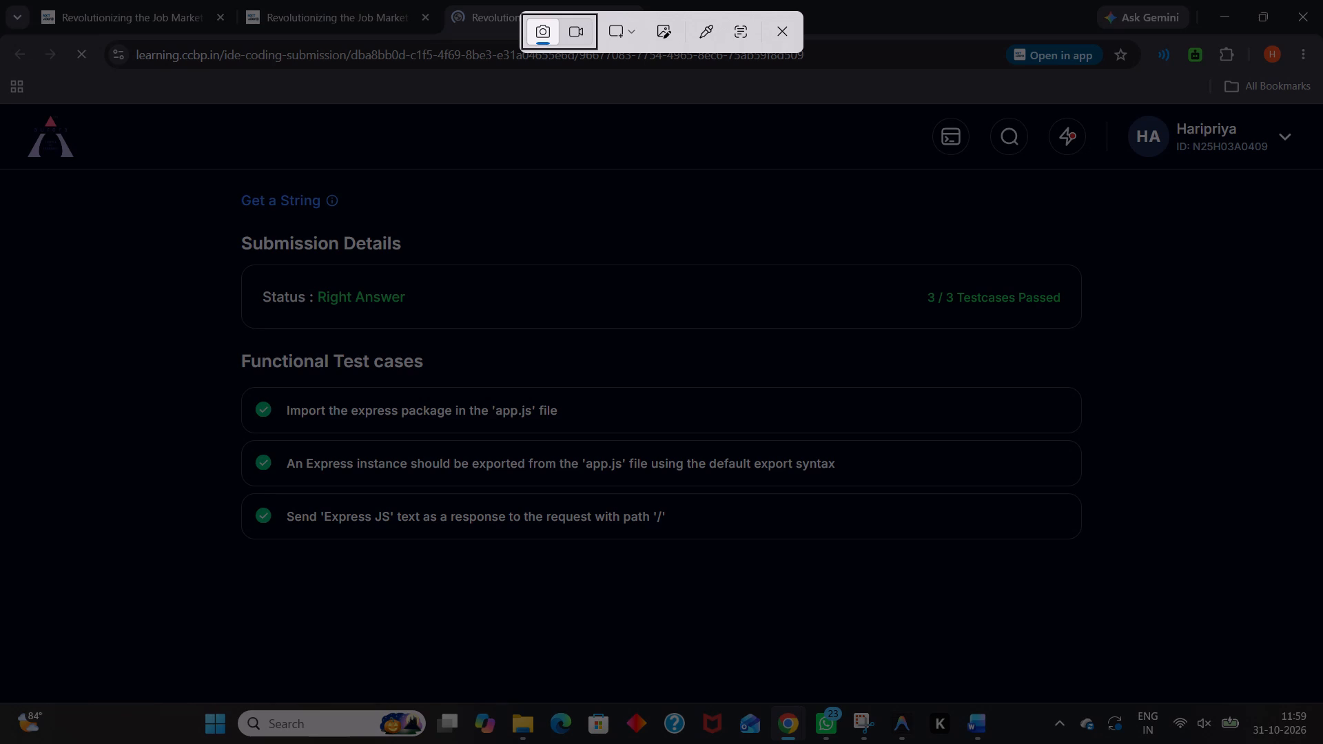
drag(0, 40, 1249, 733)
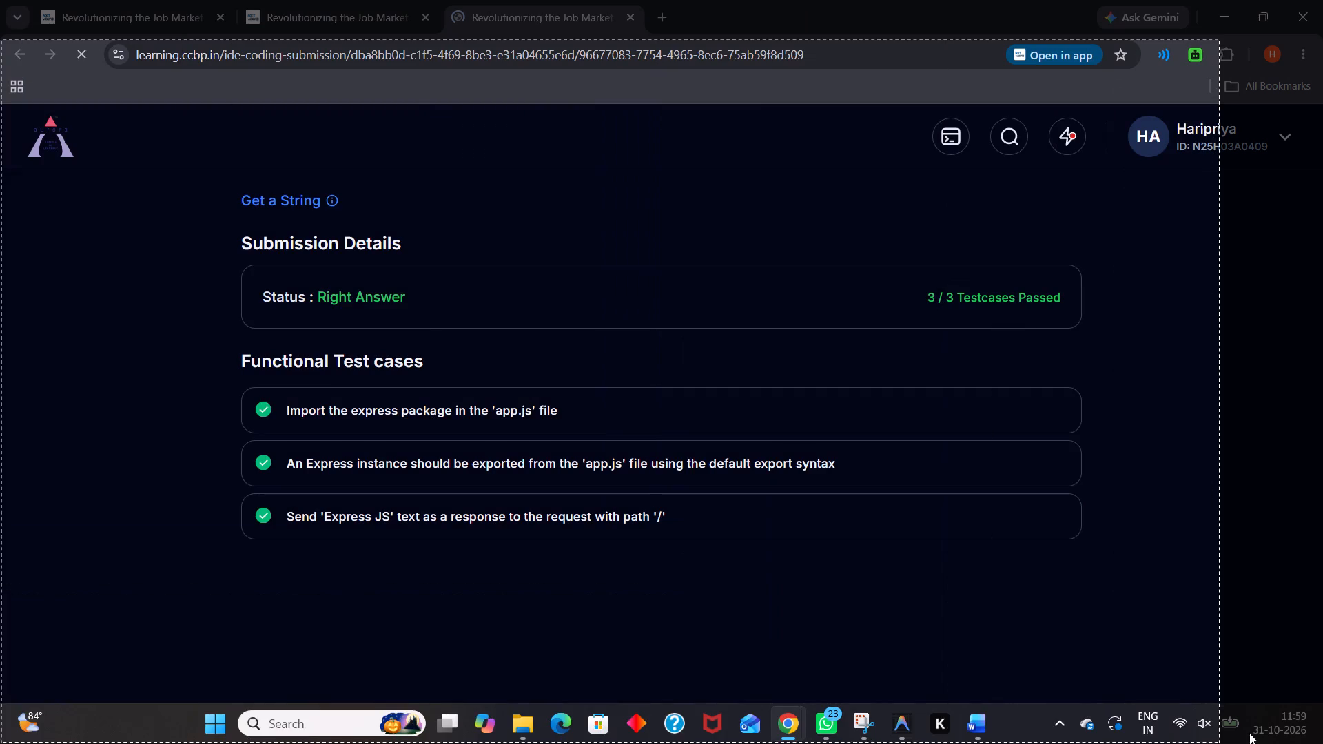
drag(1249, 733, 1322, 743)
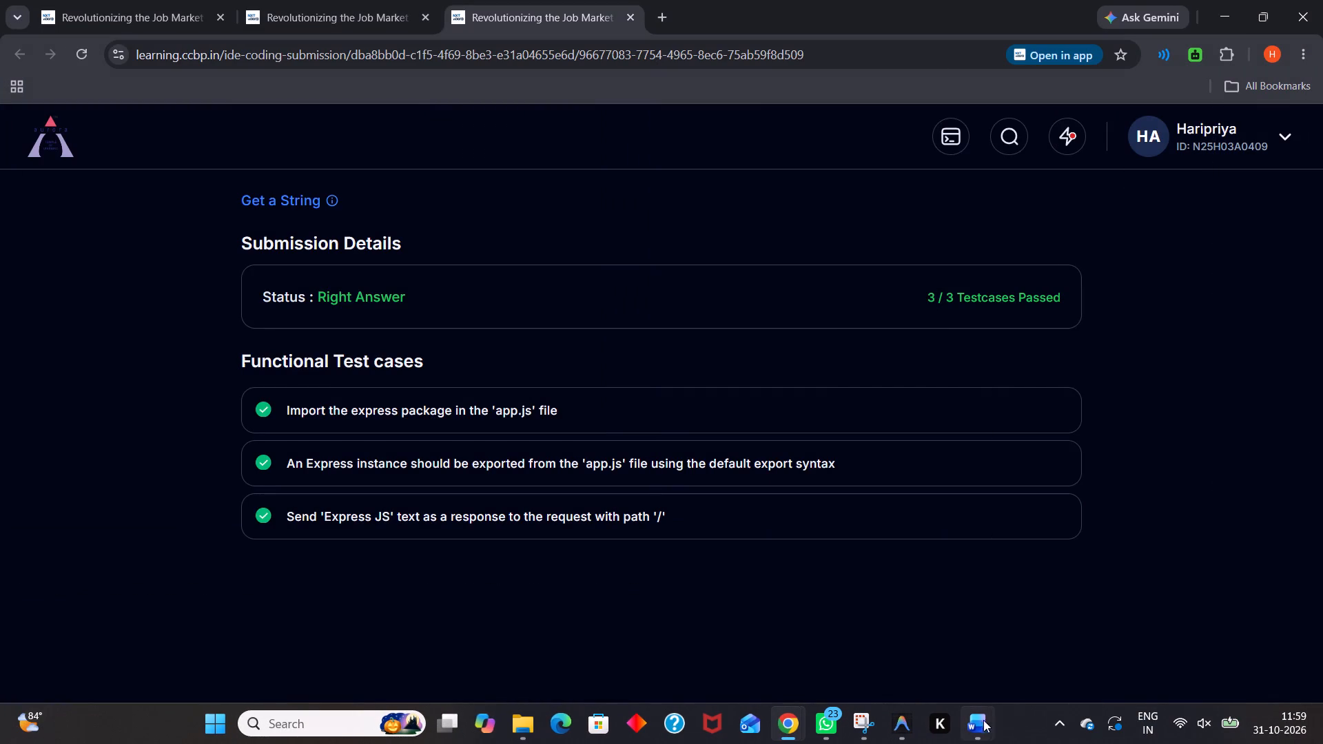
click(1191, 630)
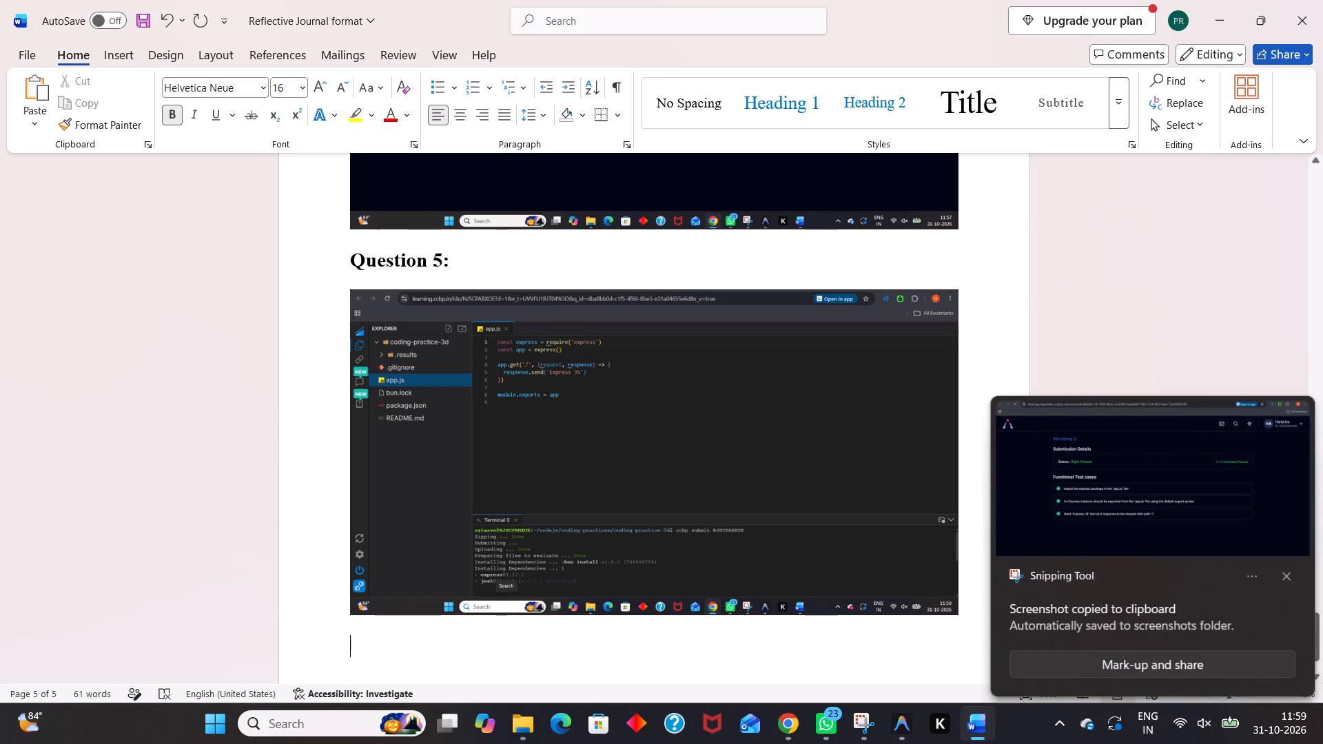
key(ctrl+v)
Review the Question 1 heading in the report for how the question title is written after the number.
scroll(780, 484, up, 2)
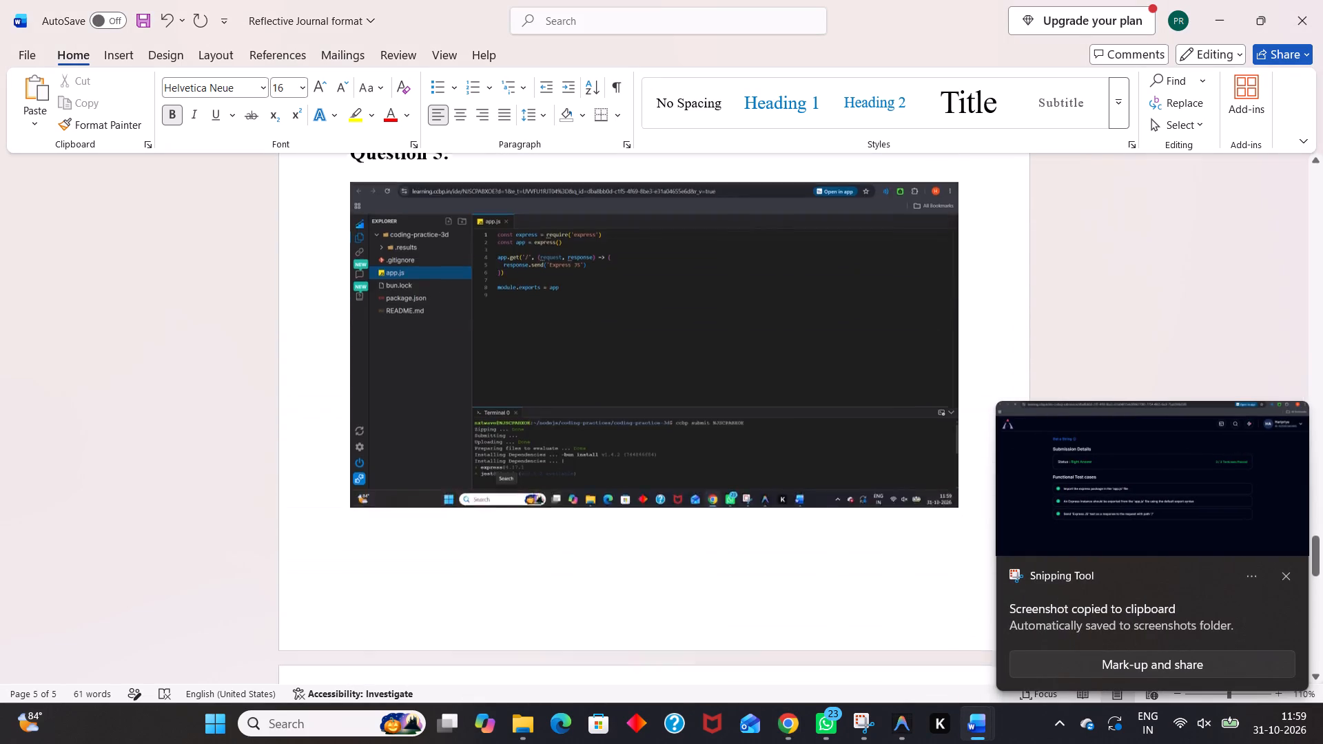
scroll(780, 484, up, 17)
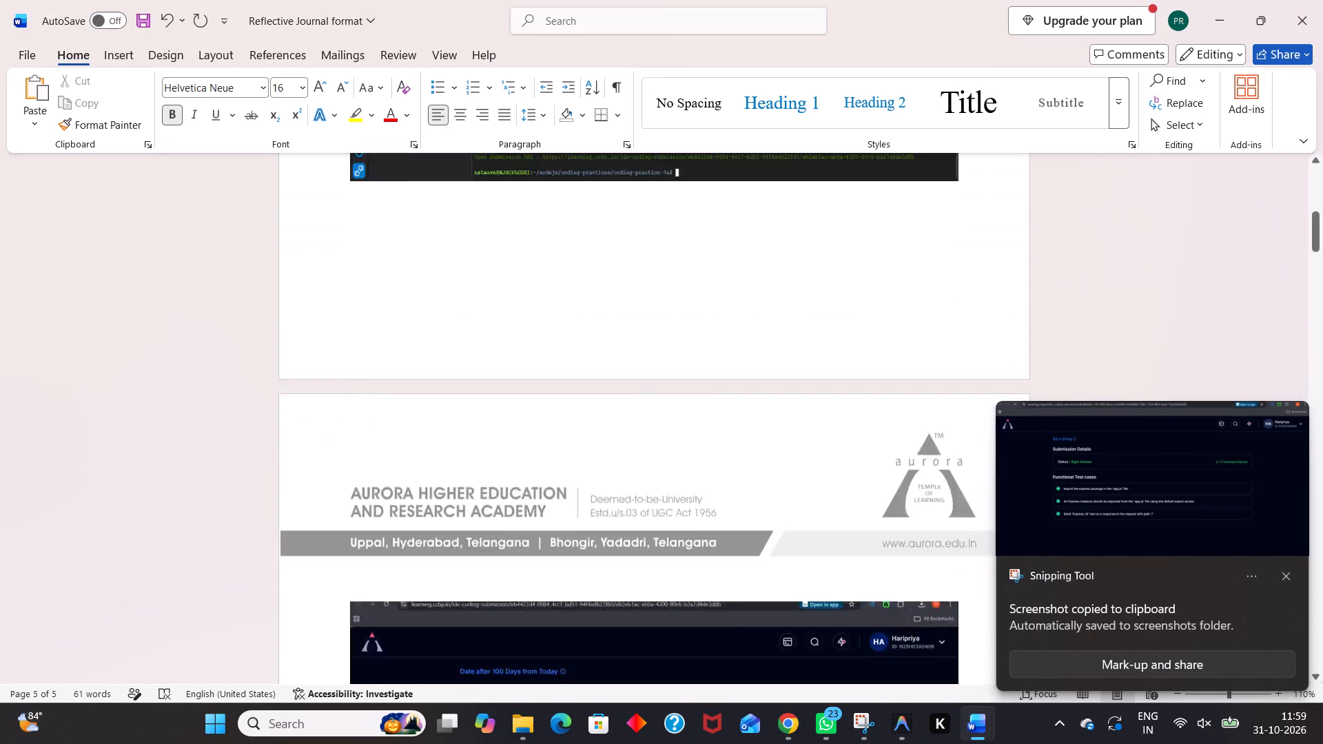
click(1236, 325)
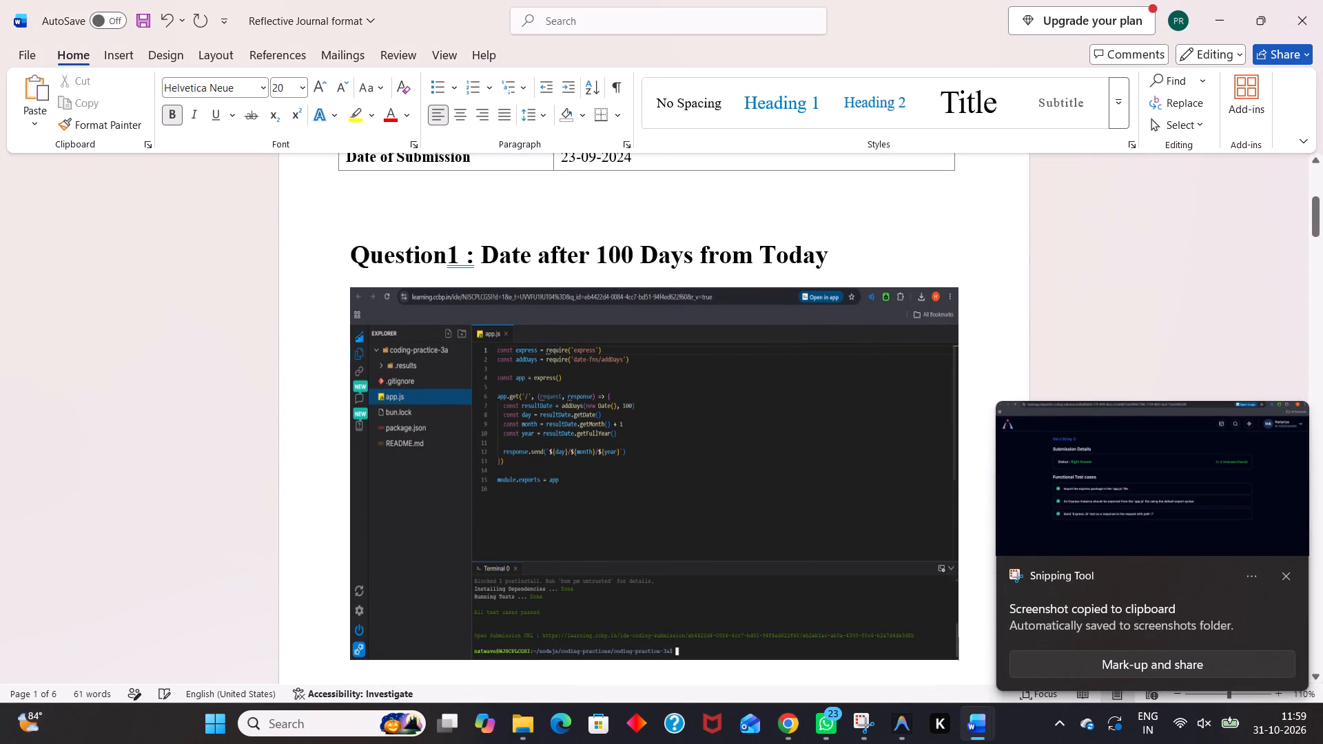
click(869, 262)
scroll(869, 262, down, 9)
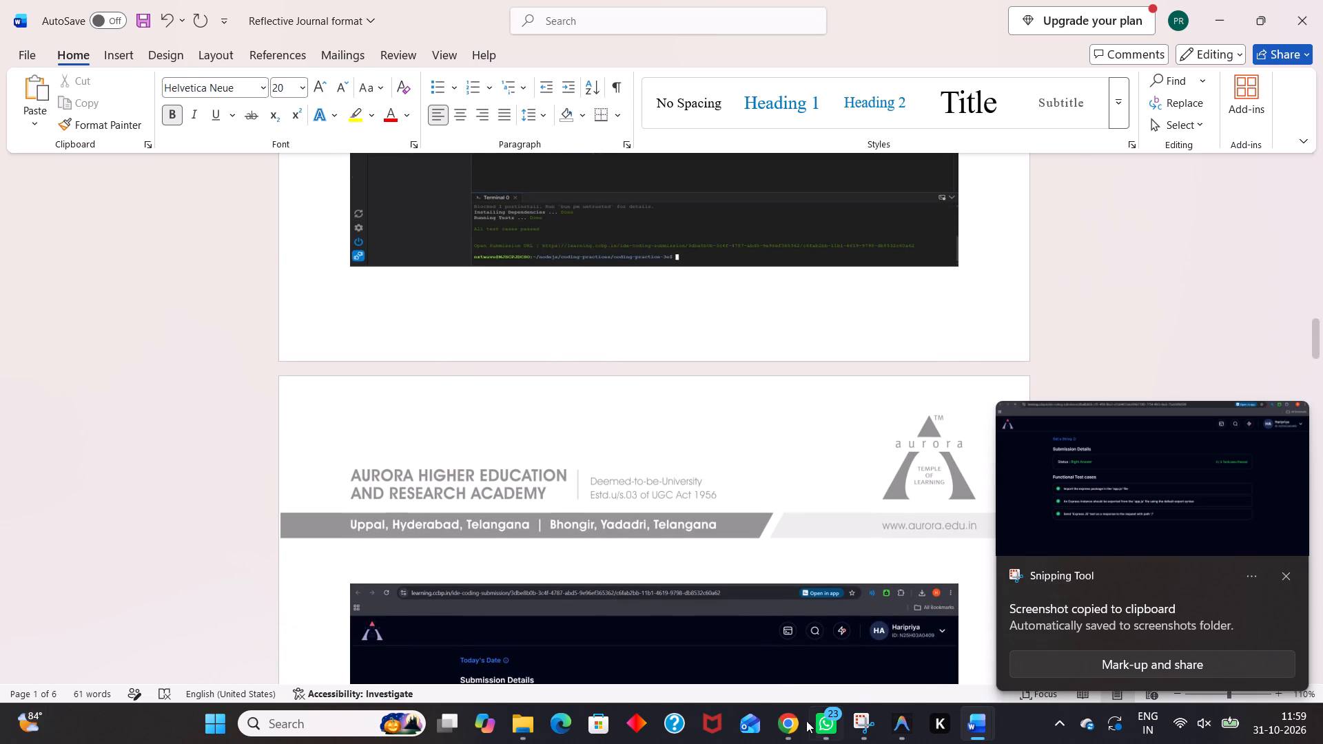
Switch to Chrome and return to the Get a String question page showing the question's title.
click(854, 633)
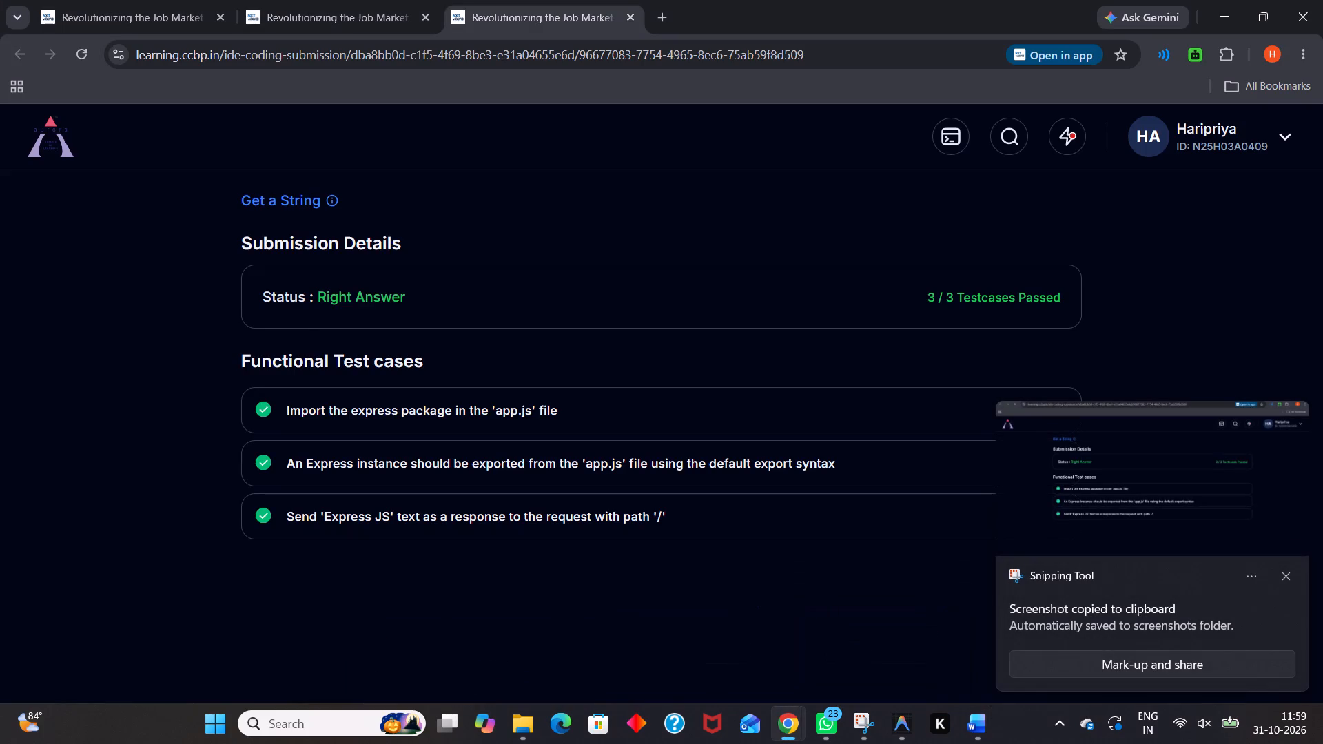
click(322, 9)
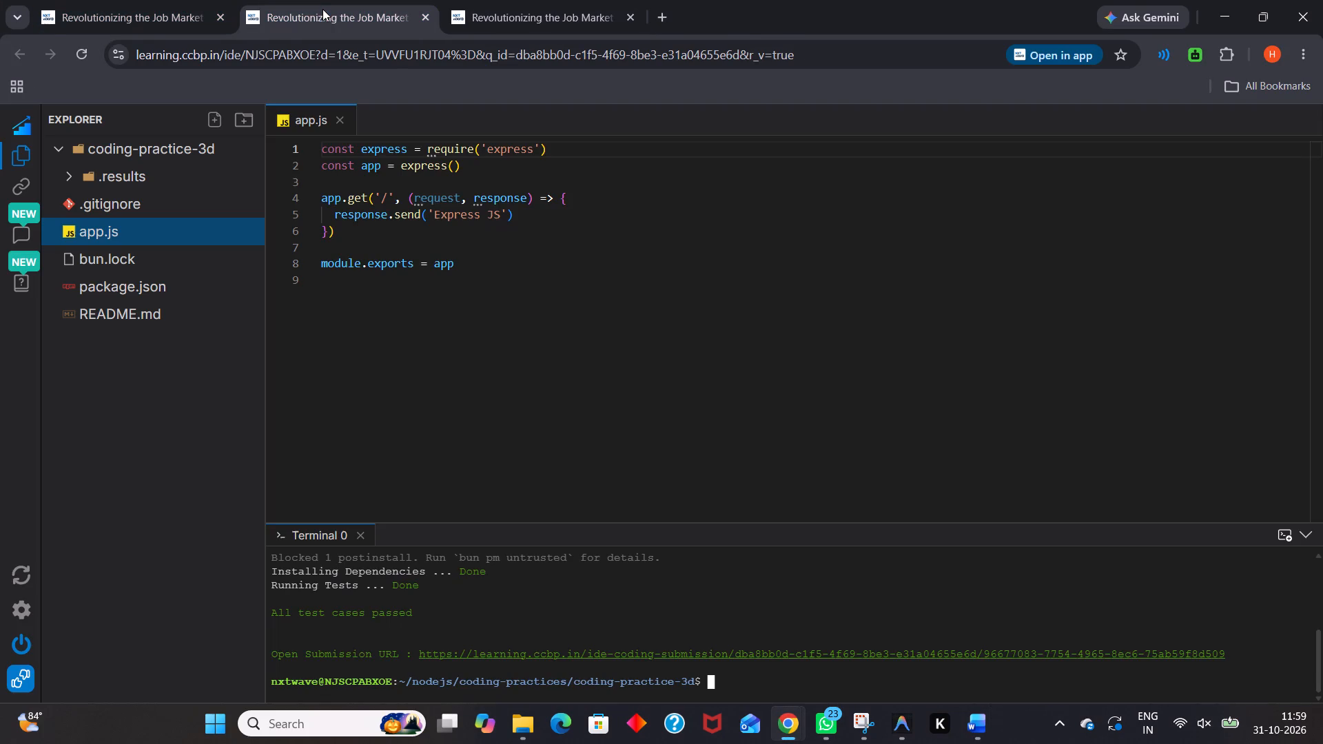
click(209, 0)
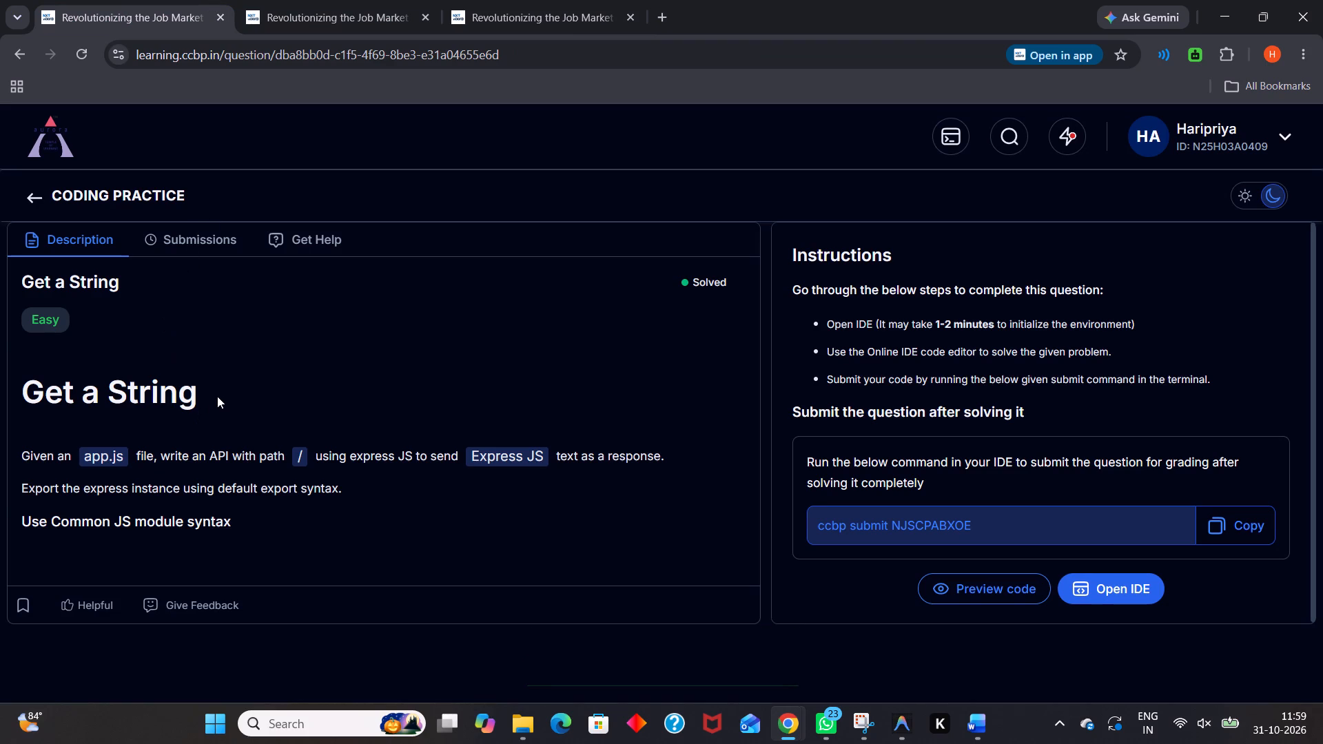
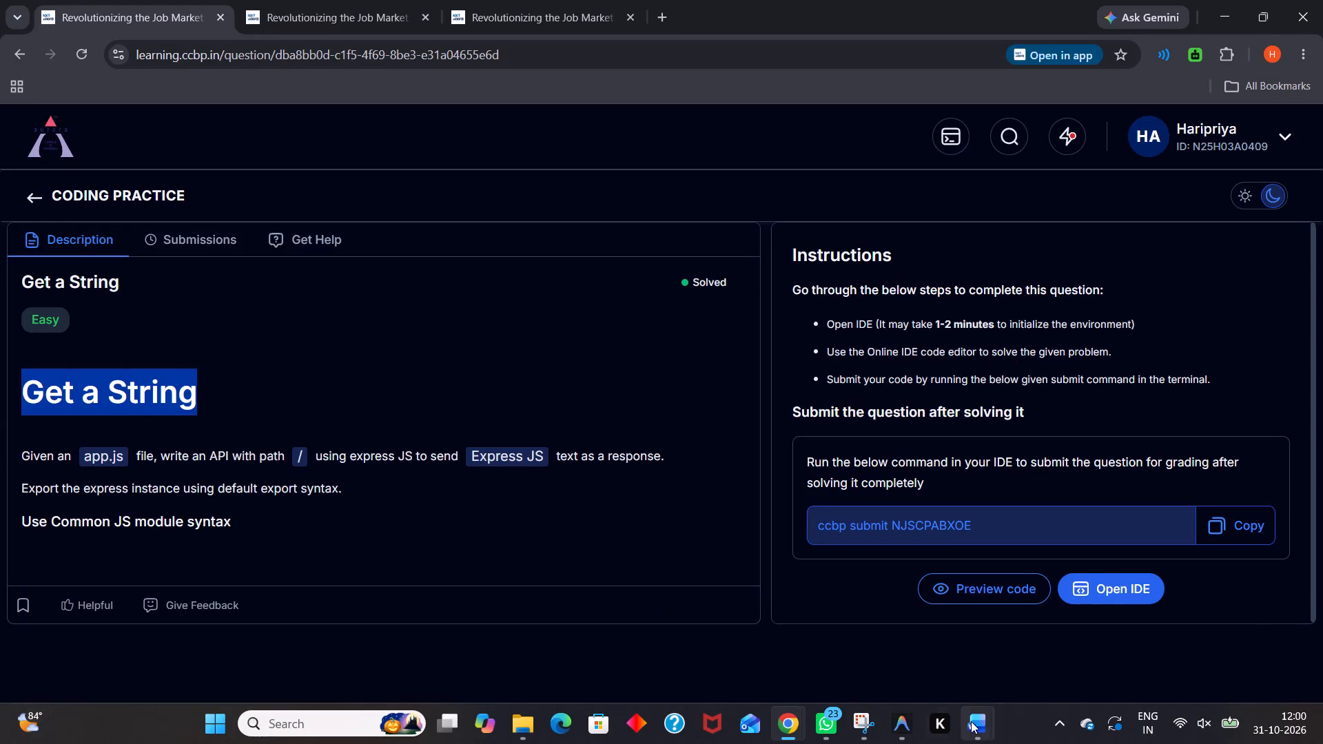
Switch to the Reflective Journal report in Word and paste the title "Get a String" after "Question 5:".
click(1159, 639)
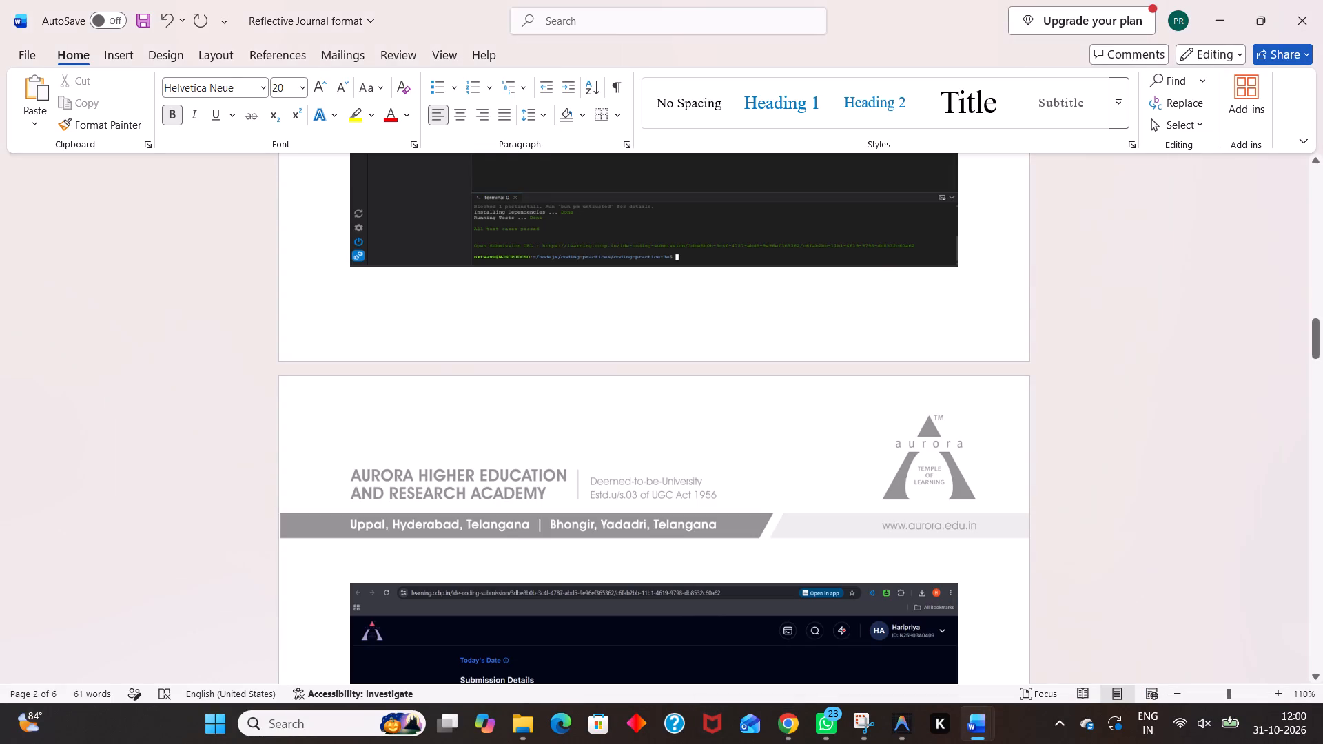
scroll(737, 592, up, 2)
scroll(663, 539, down, 12)
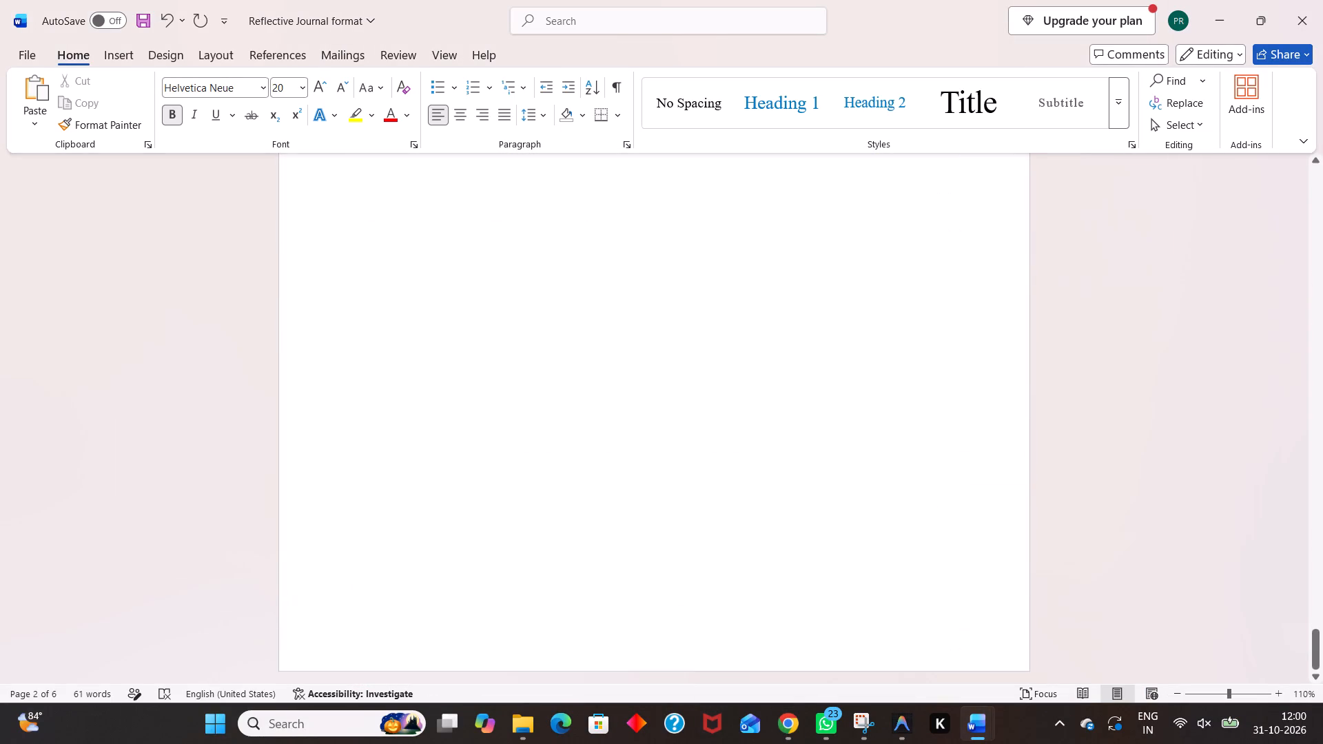
scroll(663, 539, up, 4)
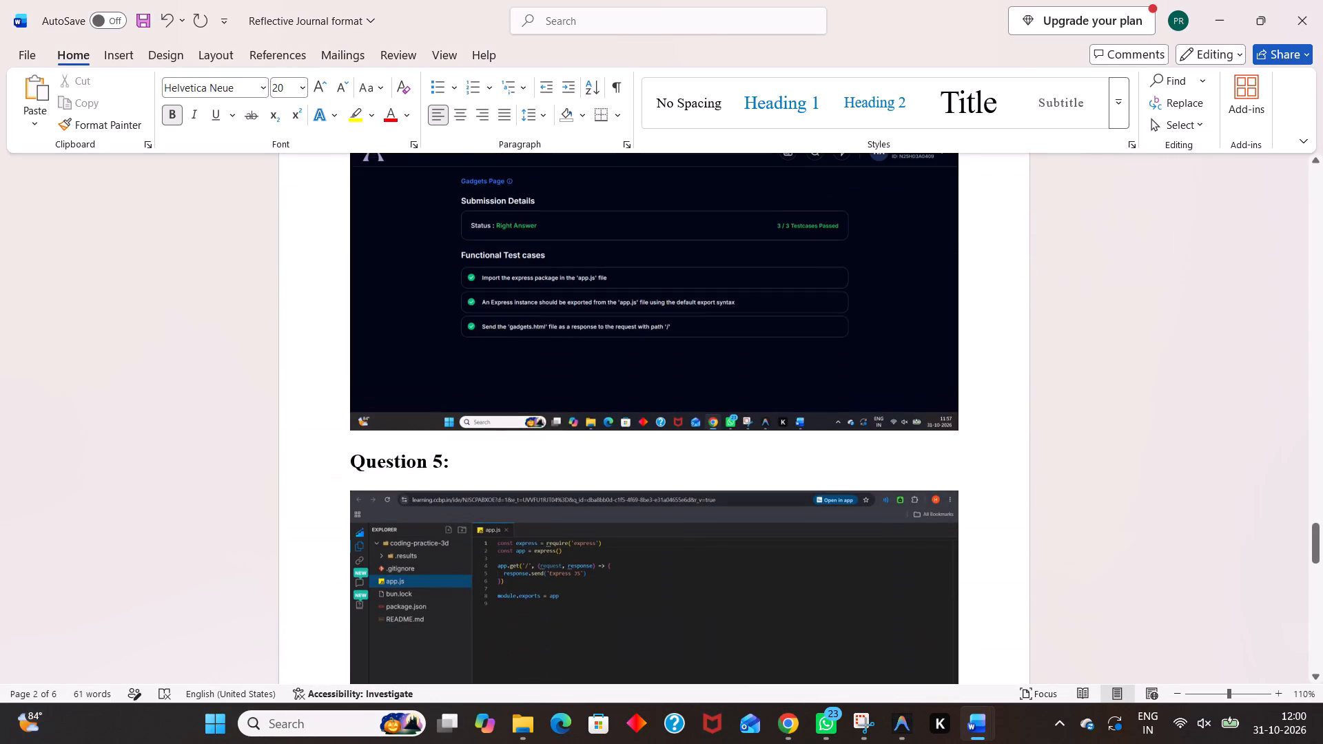
click(517, 470)
key(ctrl+v)
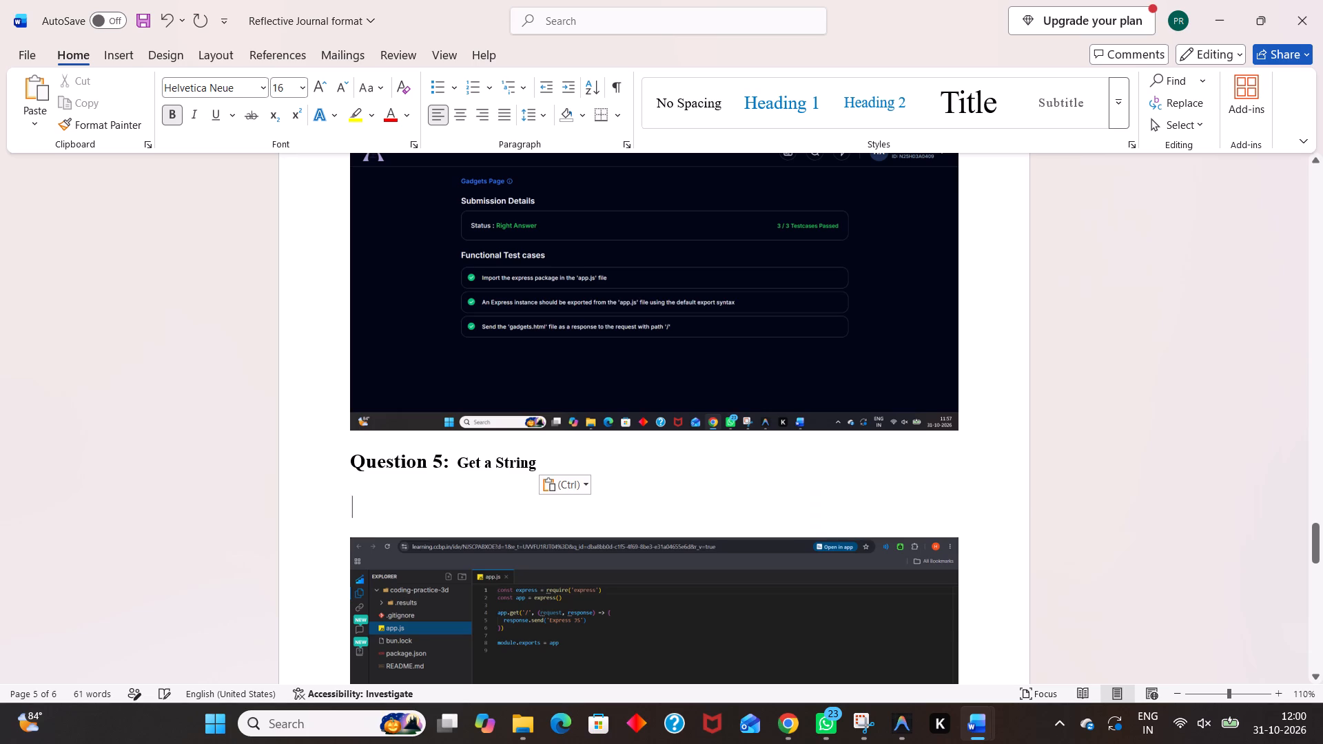
Set the font size of the "Get a String" title in the Question 5 heading to 16.
drag(535, 462, 462, 459)
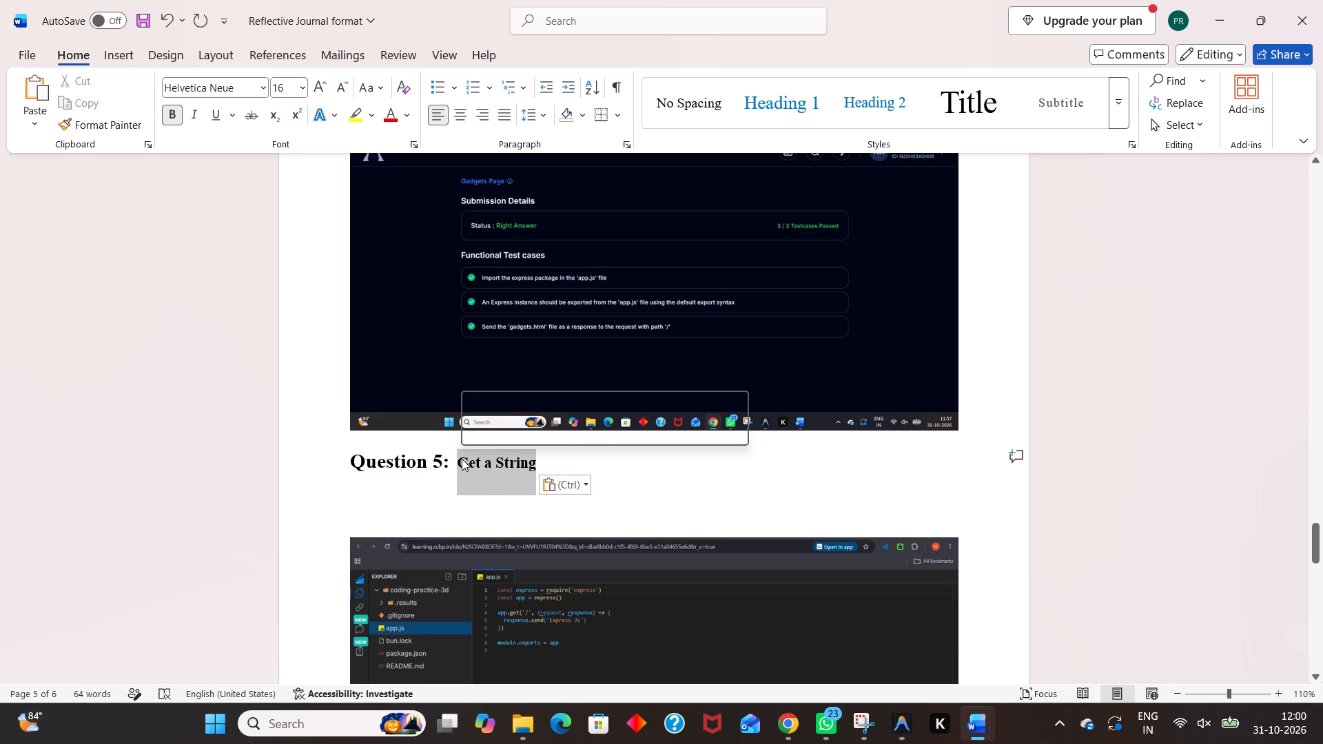
drag(597, 400, 572, 187)
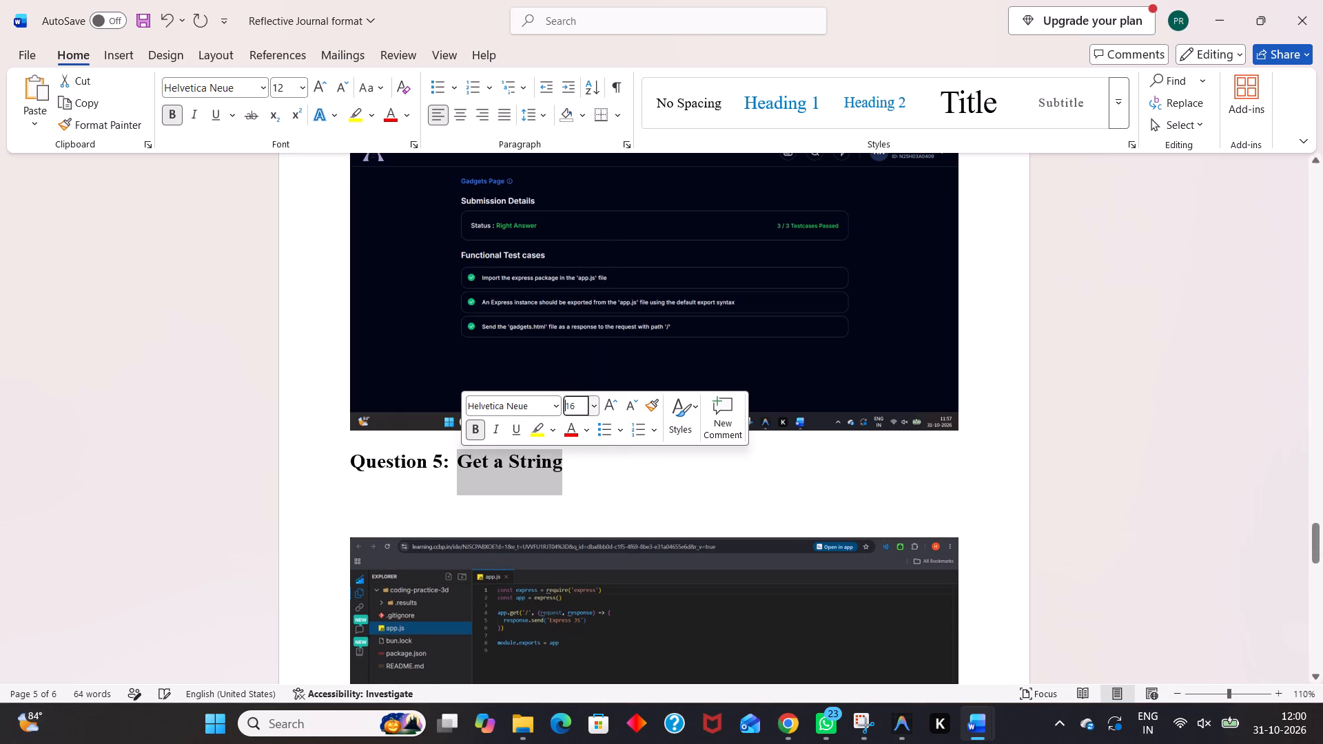
click(577, 202)
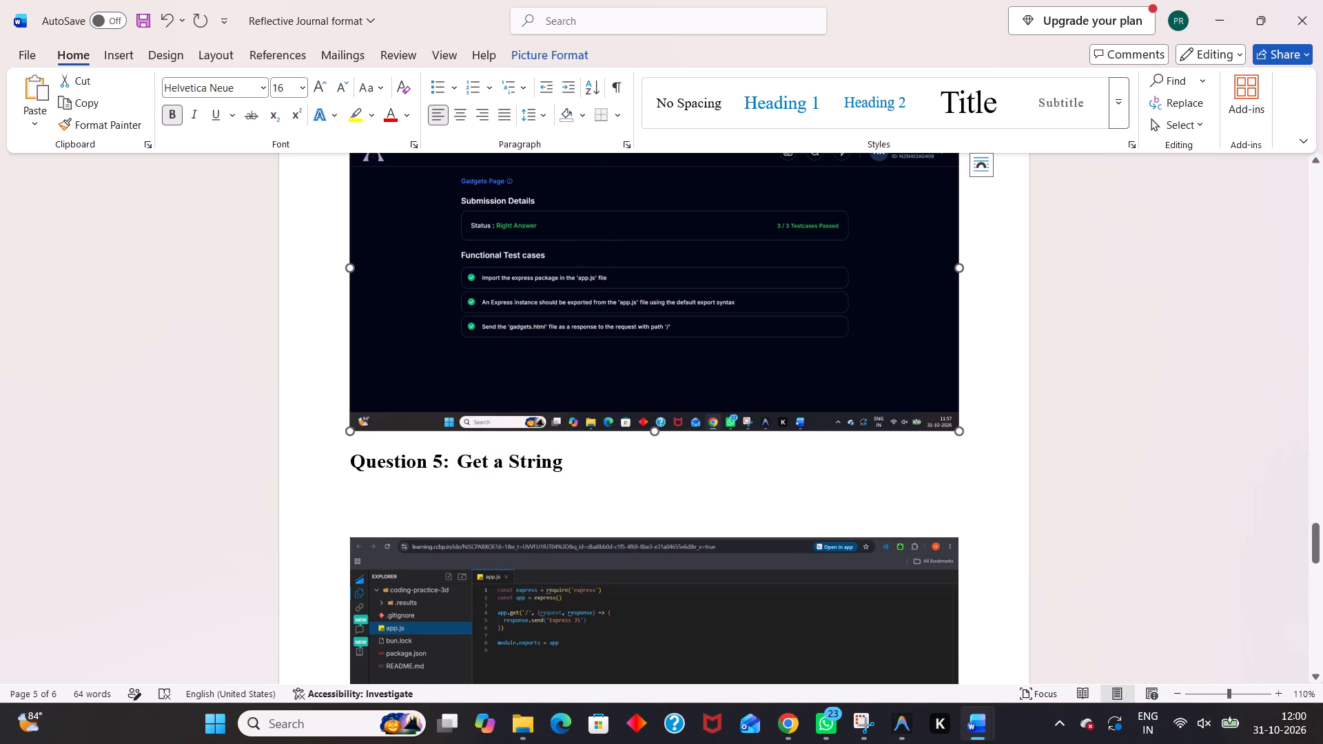
Insert an empty line between the Question 1 heading "Date after 100 Days from Today" and its code screenshot.
scroll(599, 461, up, 16)
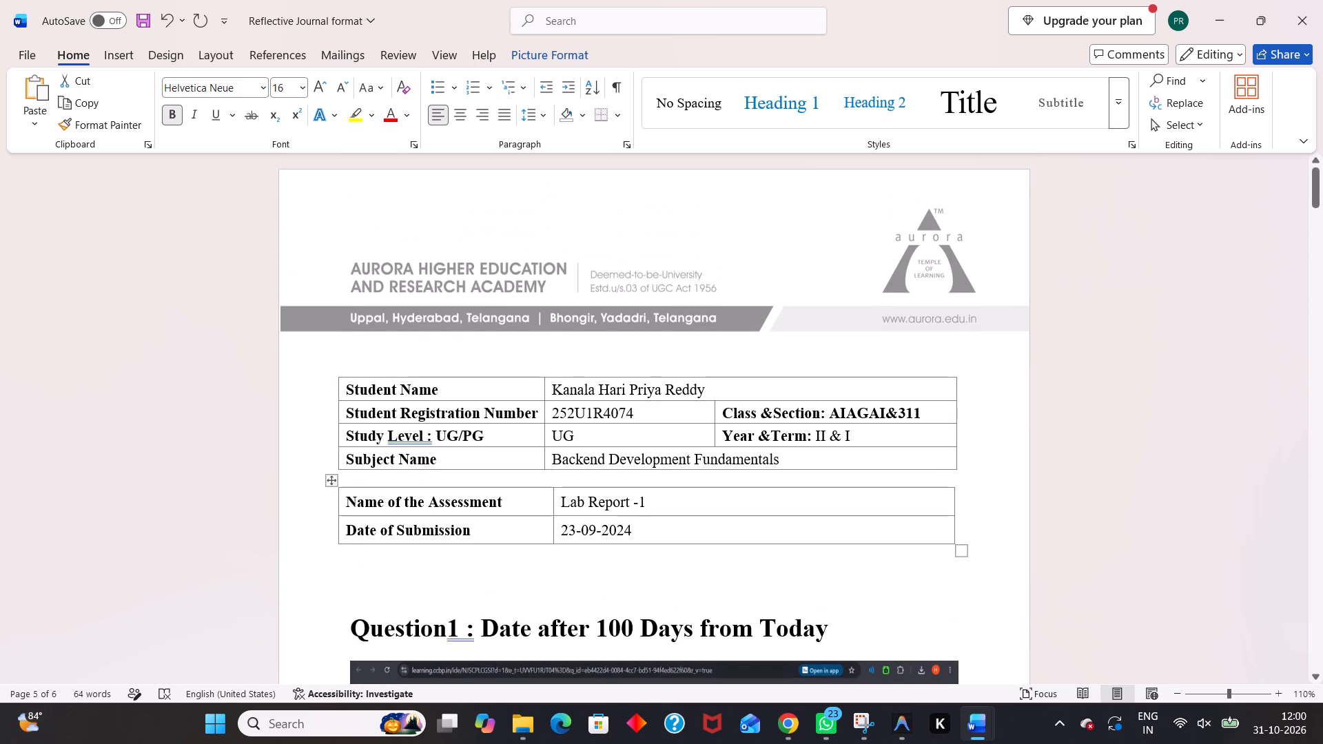
scroll(852, 557, down, 1)
click(854, 362)
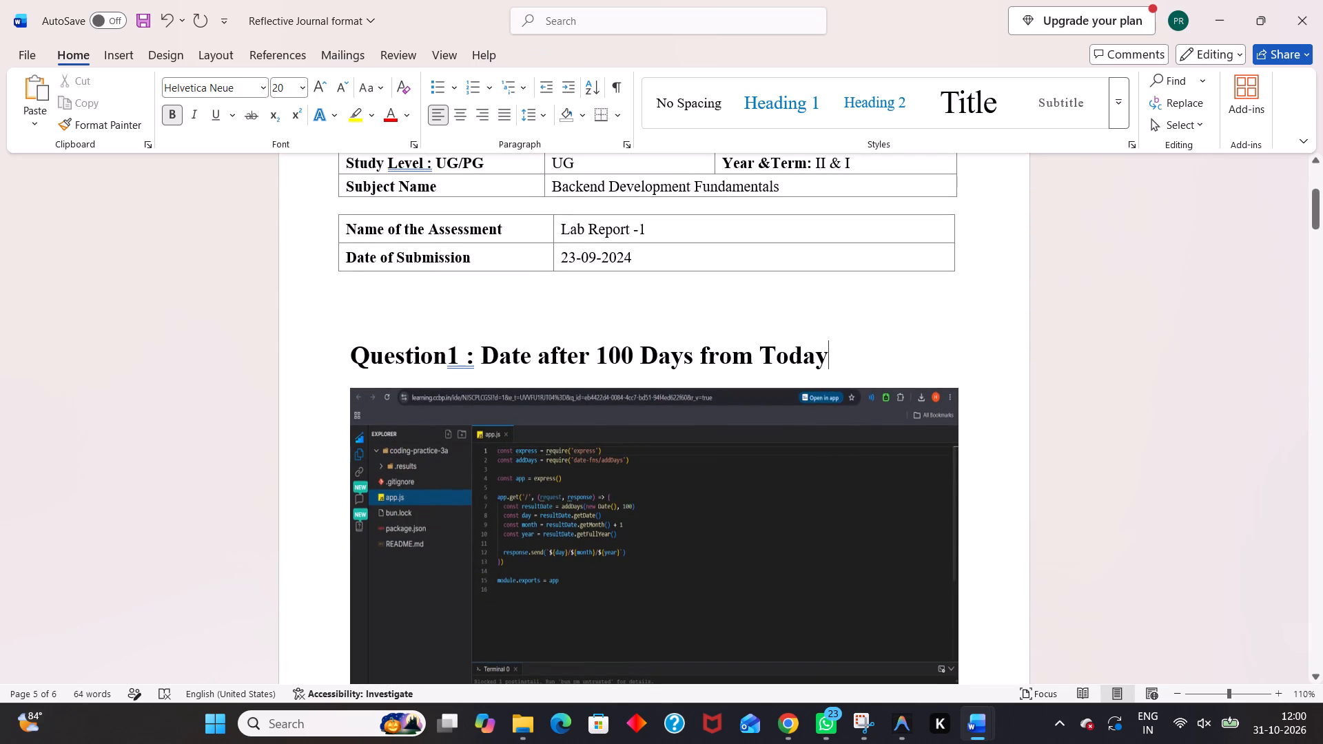
key(Return)
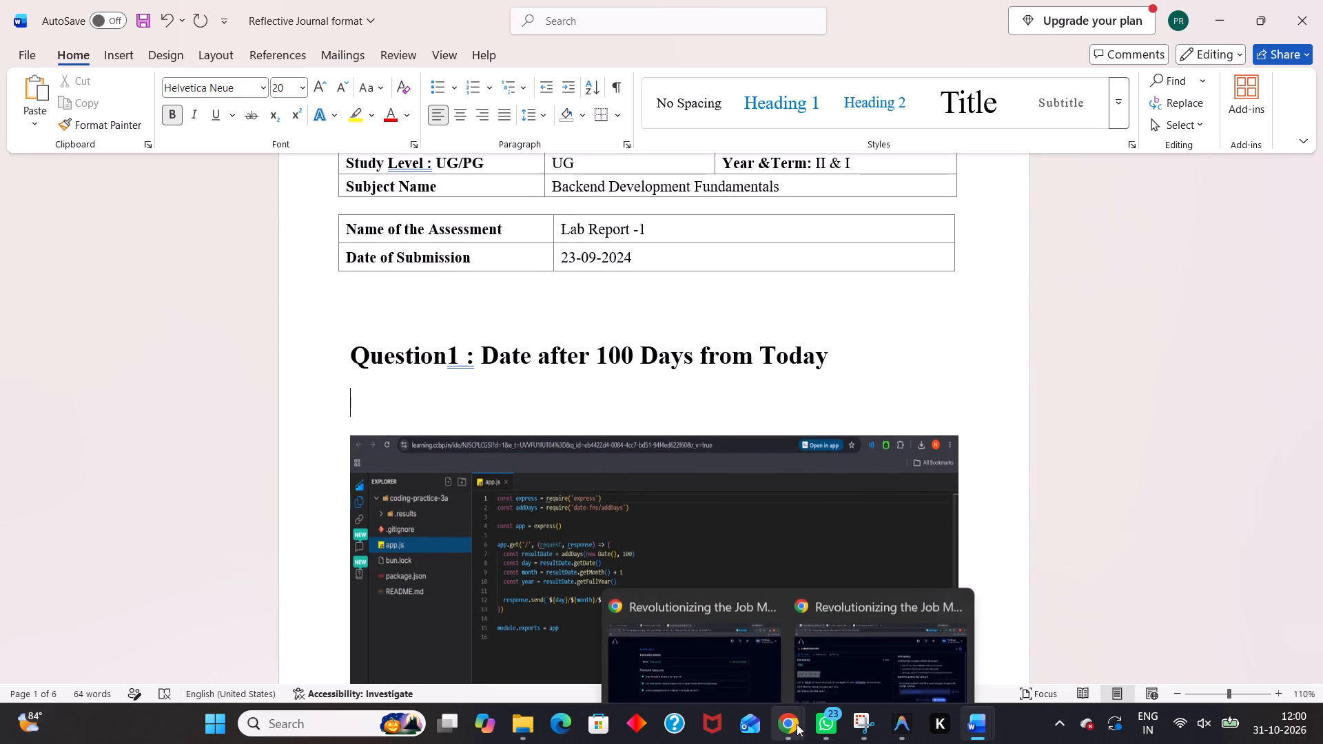
Switch to Chrome, open the Date after 100 Days from Today question, and zoom the page out until its whole description fits.
click(863, 635)
click(33, 198)
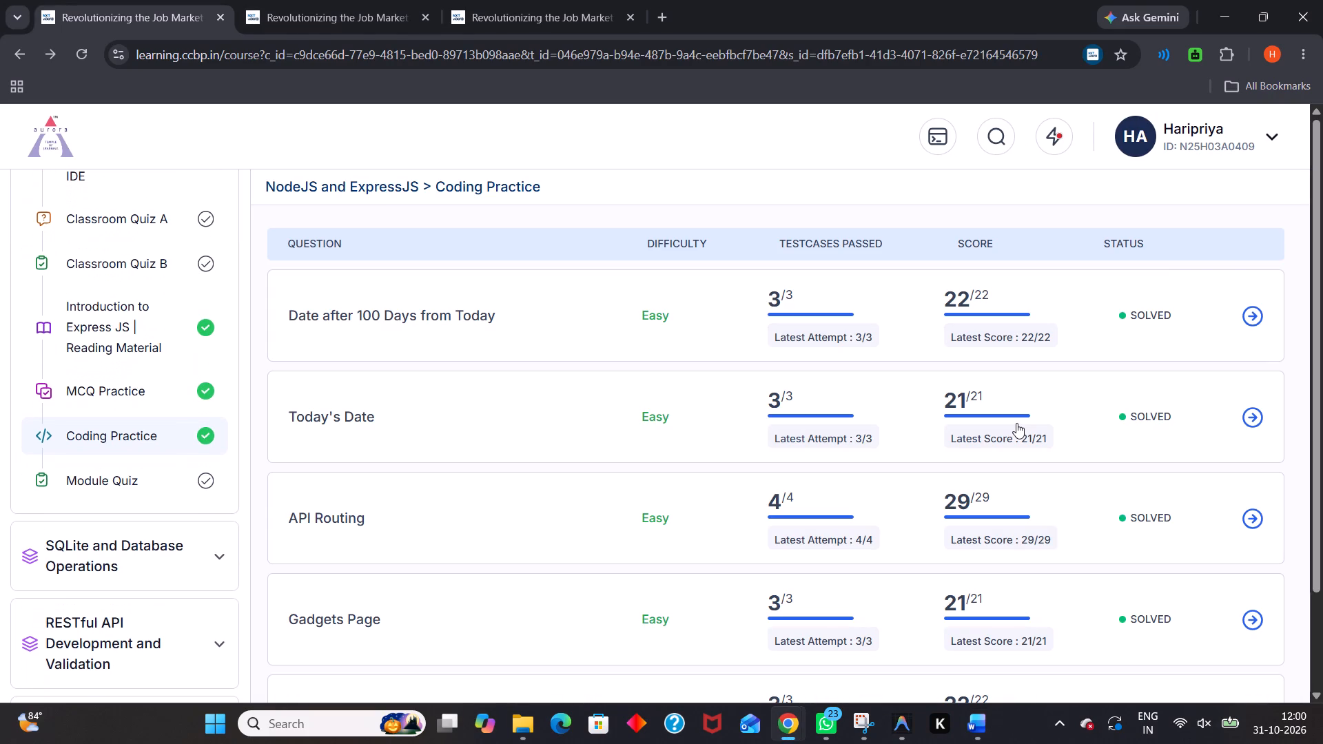
click(1184, 327)
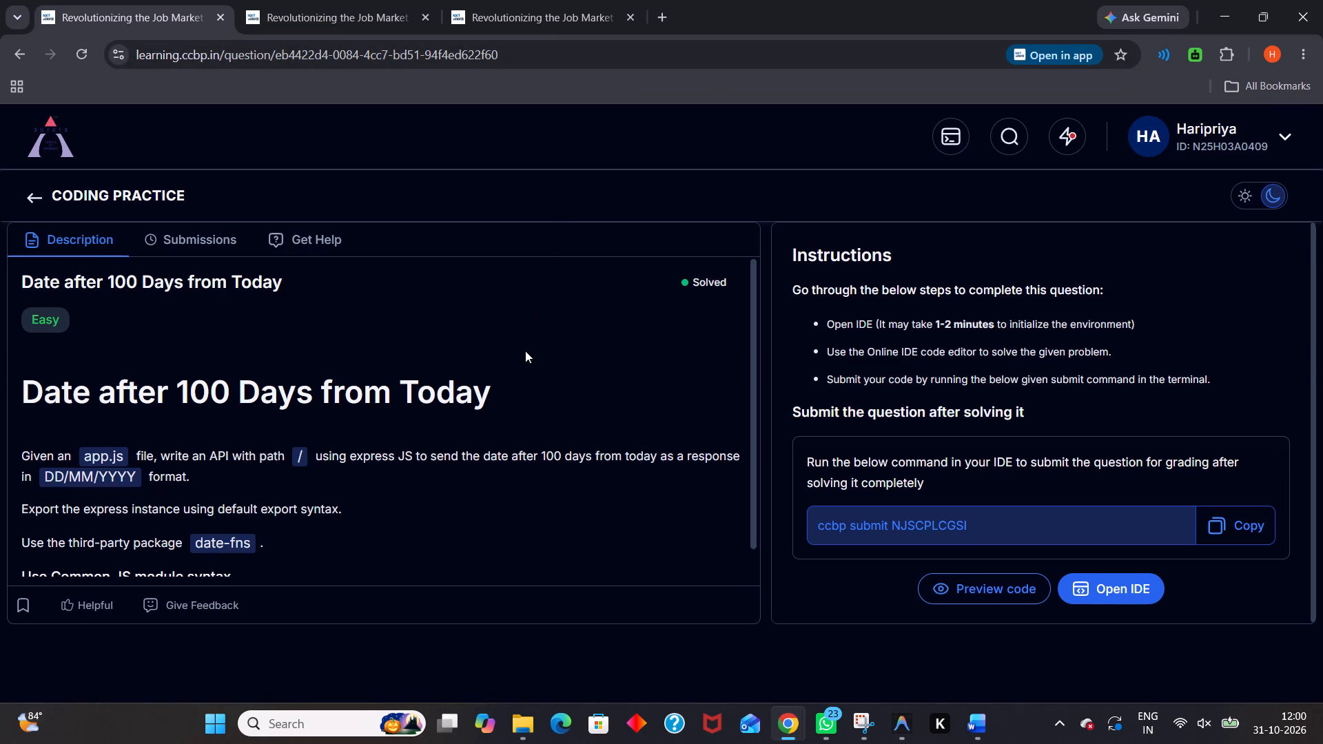
drag(1308, 55, 1177, 441)
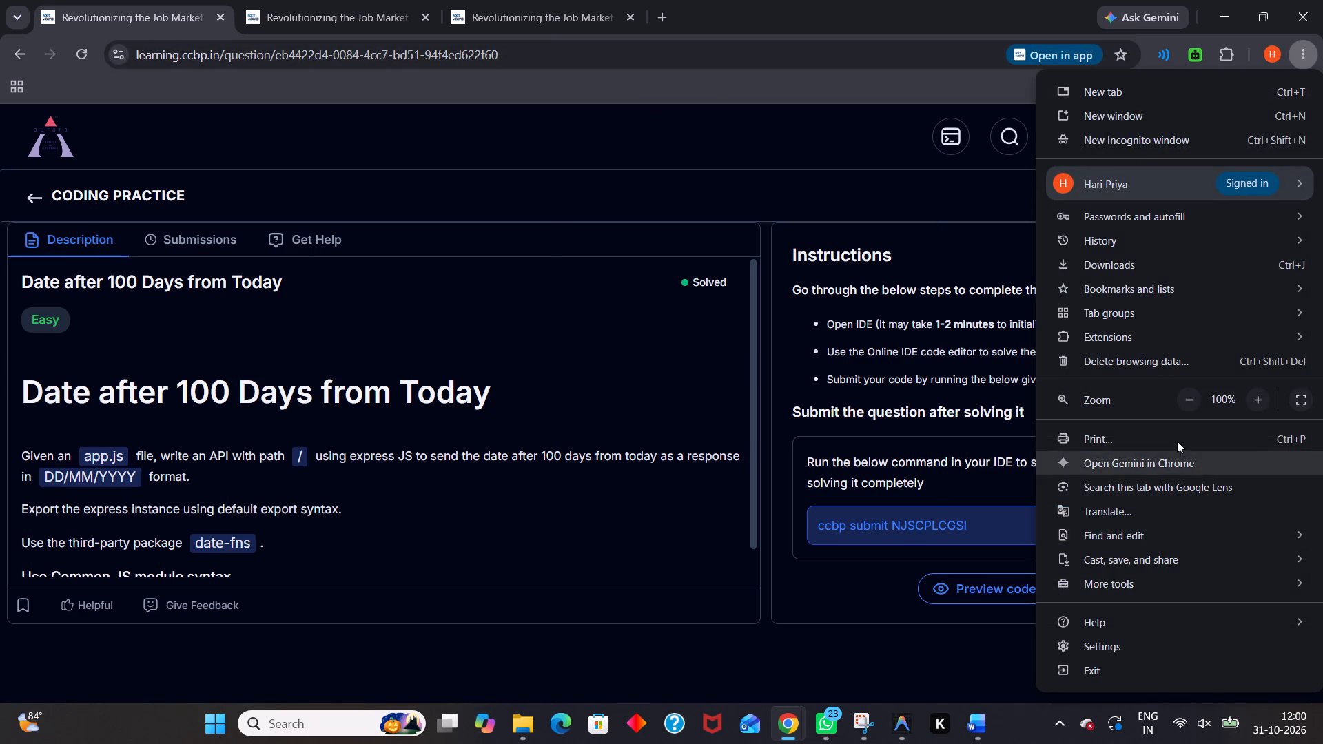
drag(1177, 441, 1198, 397)
double_click(1198, 397)
click(1198, 397)
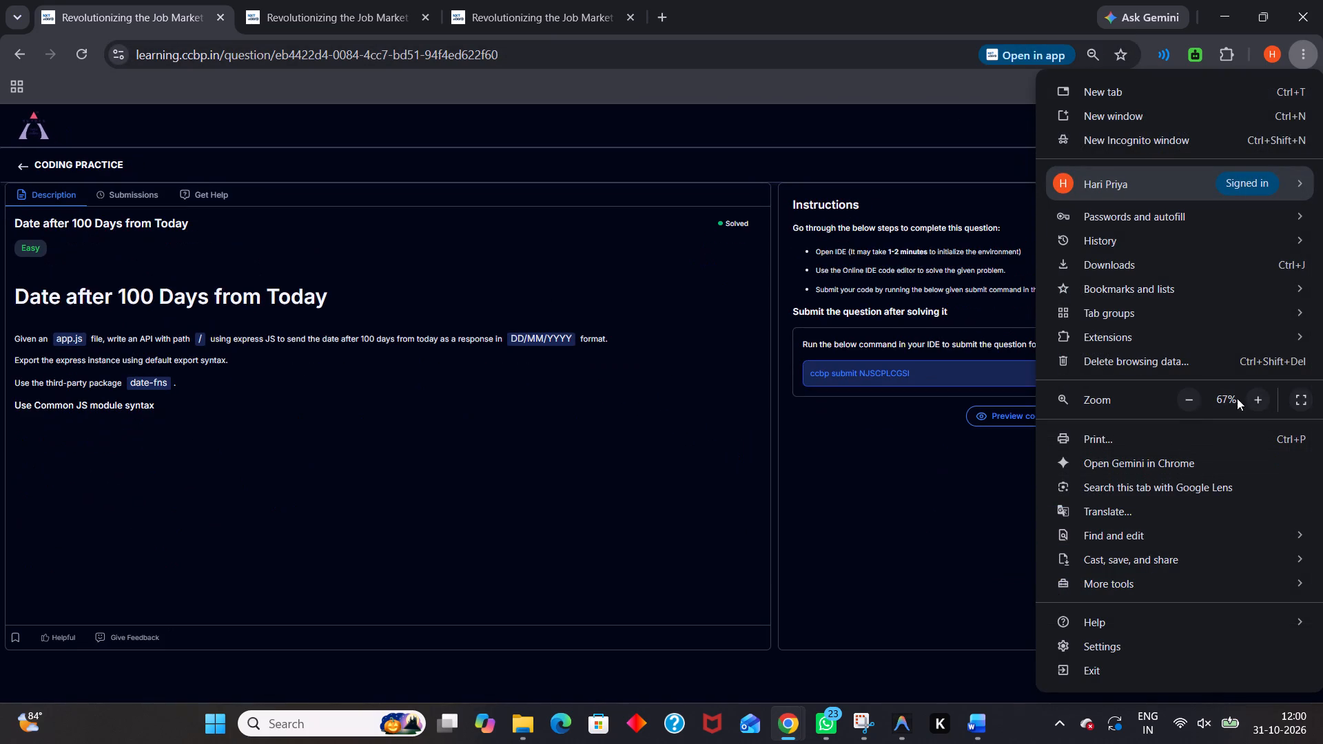
double_click(1260, 395)
click(518, 550)
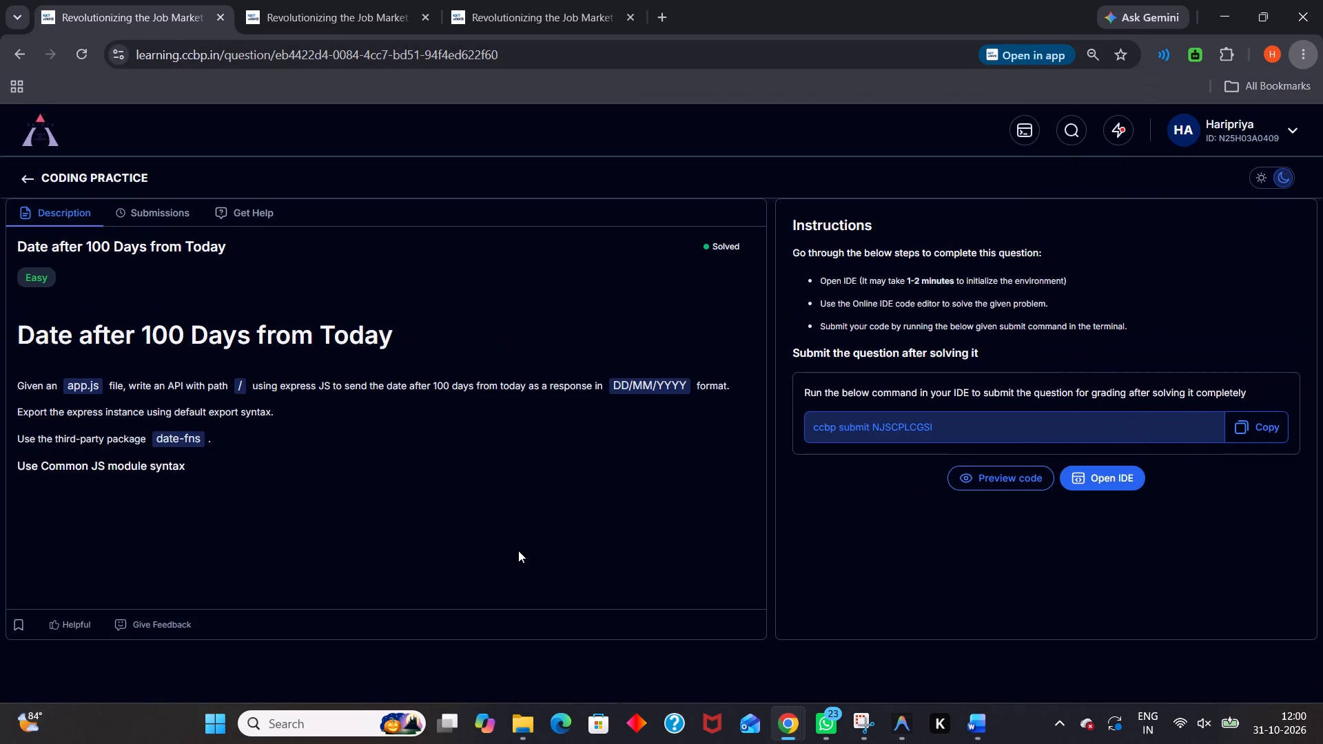
Capture the Date after 100 Days from Today question page and paste the screenshot below the Question 1 heading in Word.
key(Print)
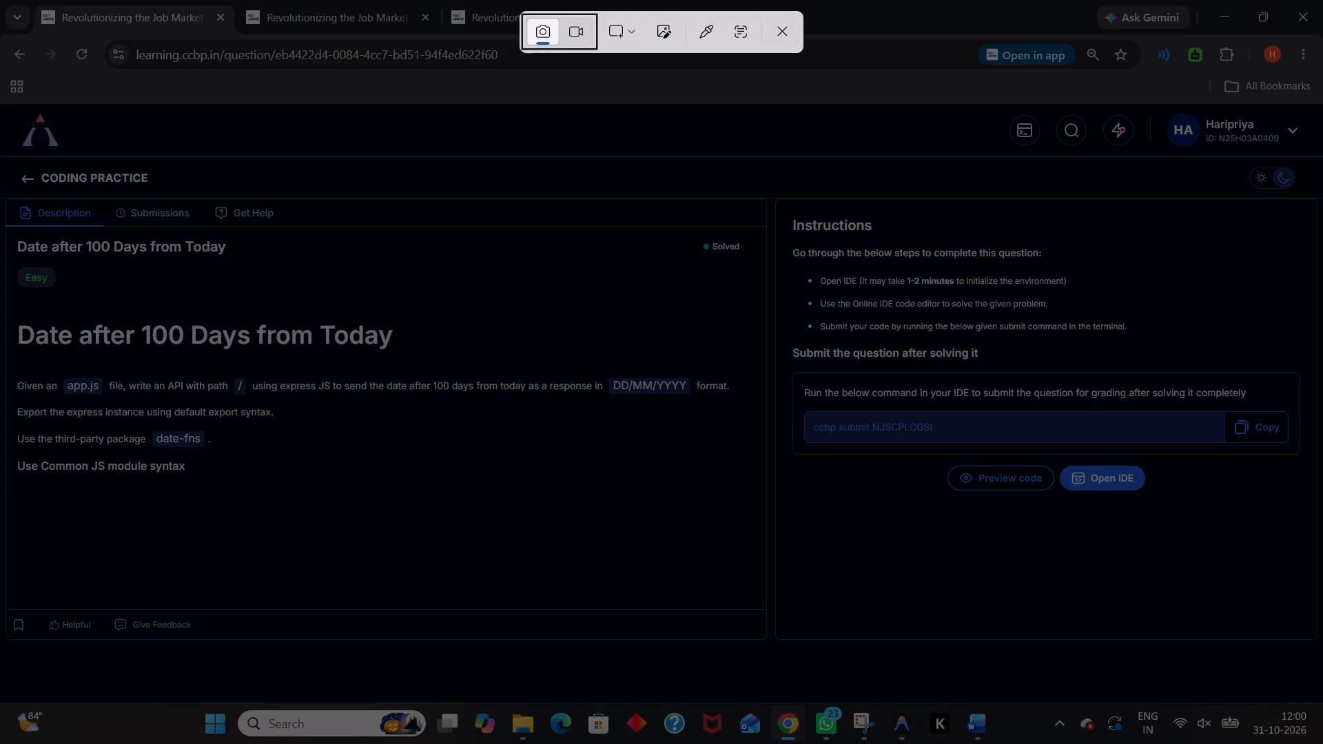
drag(0, 37, 178, 178)
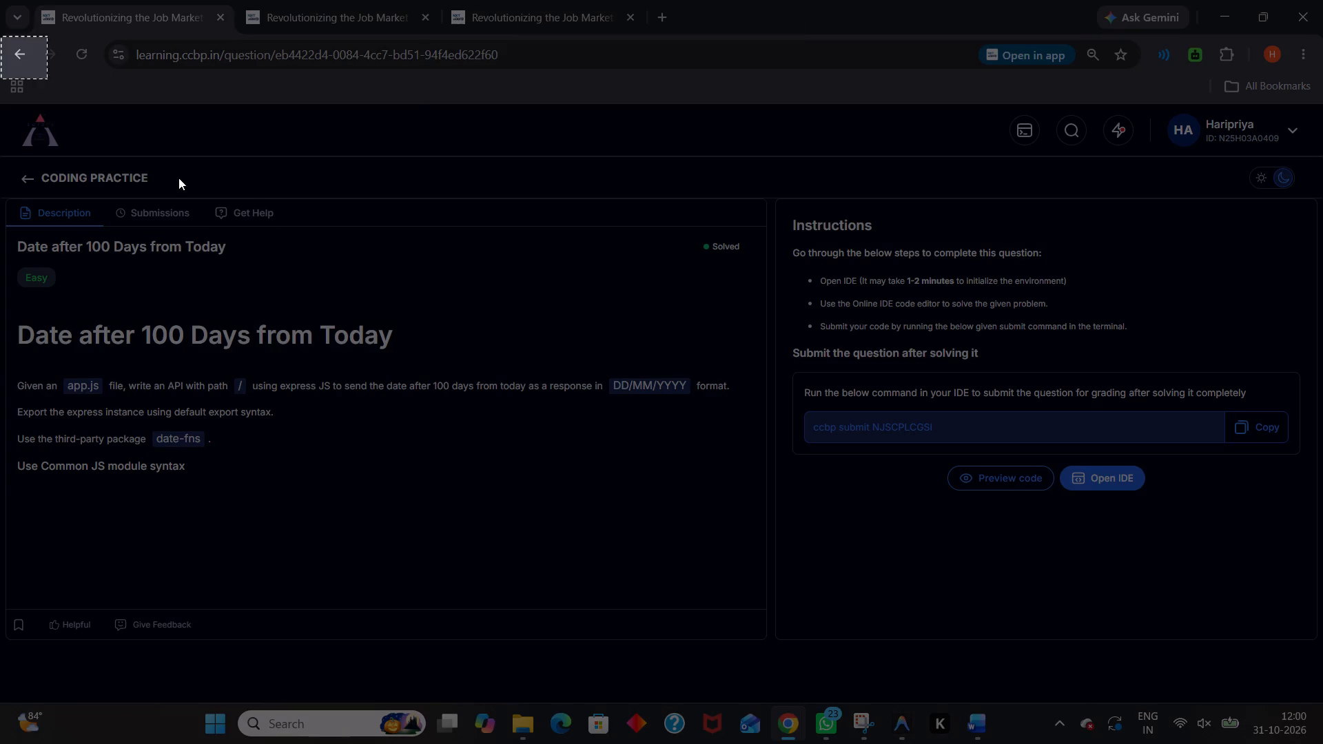
drag(178, 178, 1207, 722)
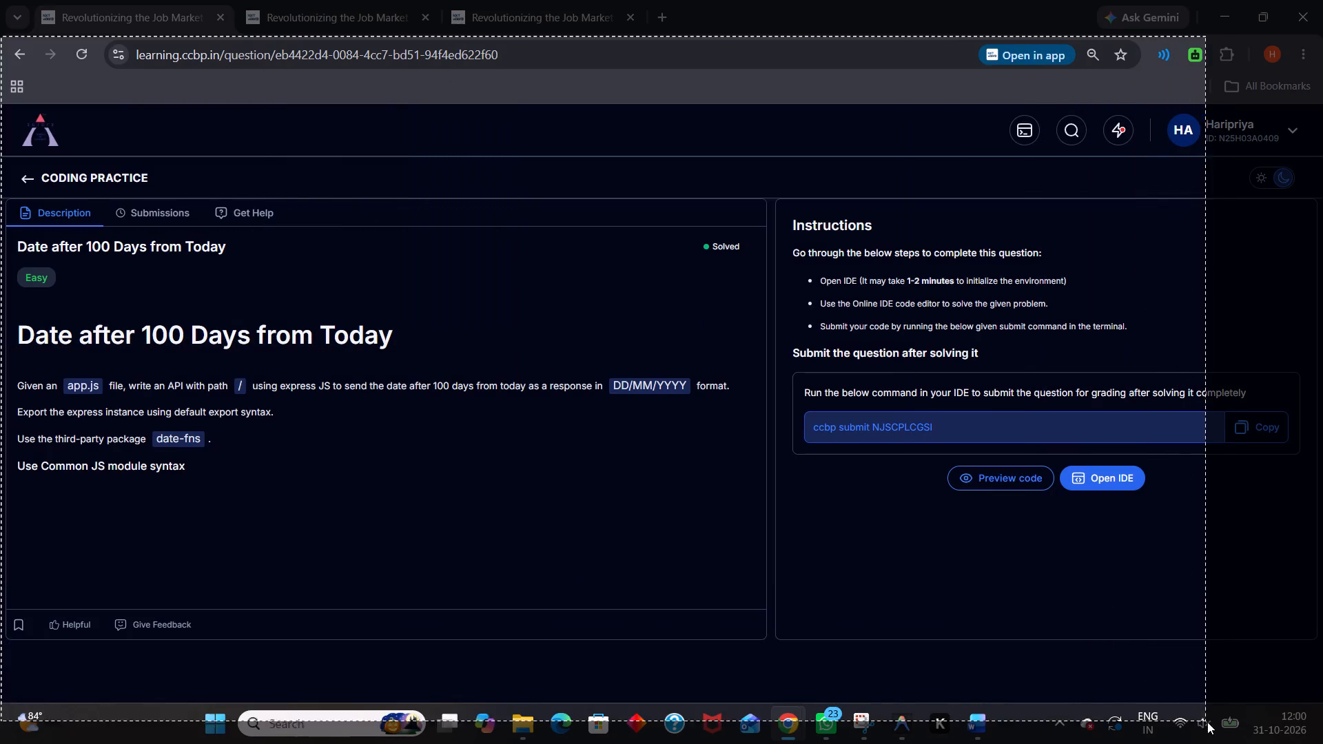
drag(1207, 722, 1322, 727)
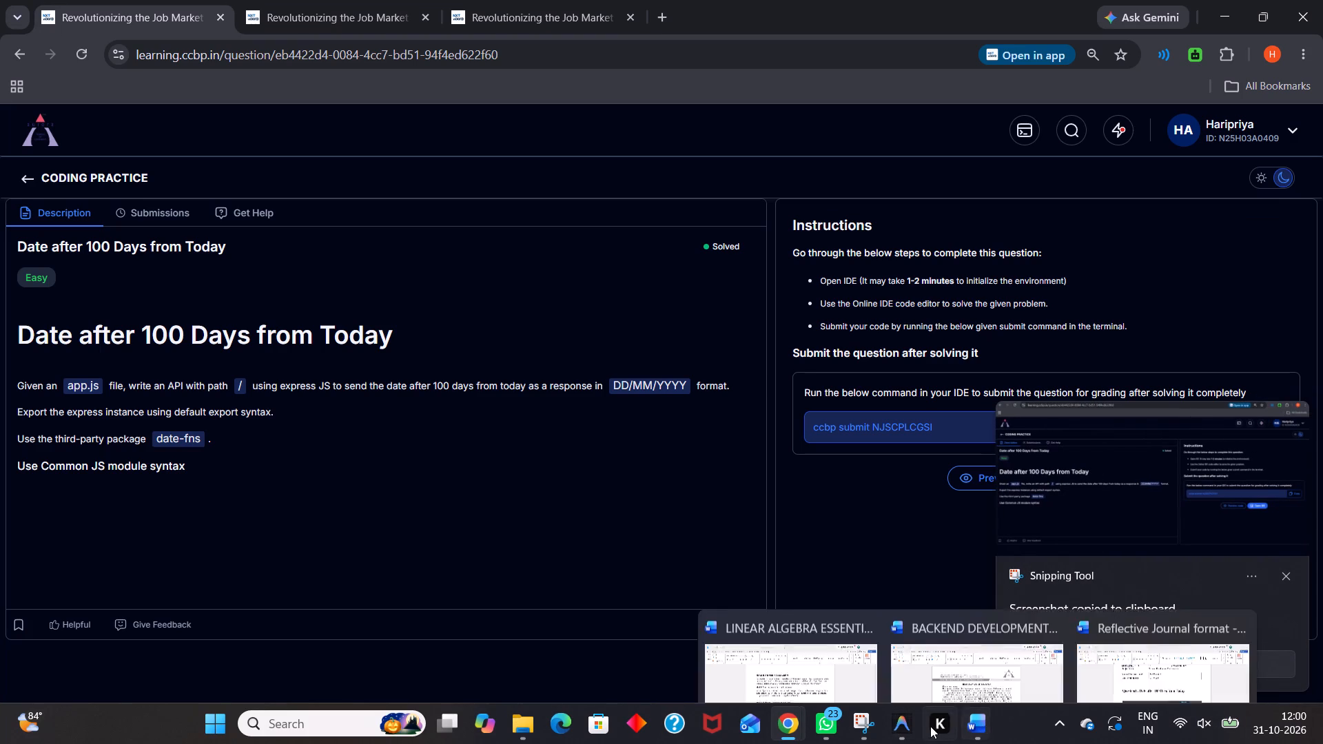
click(1125, 641)
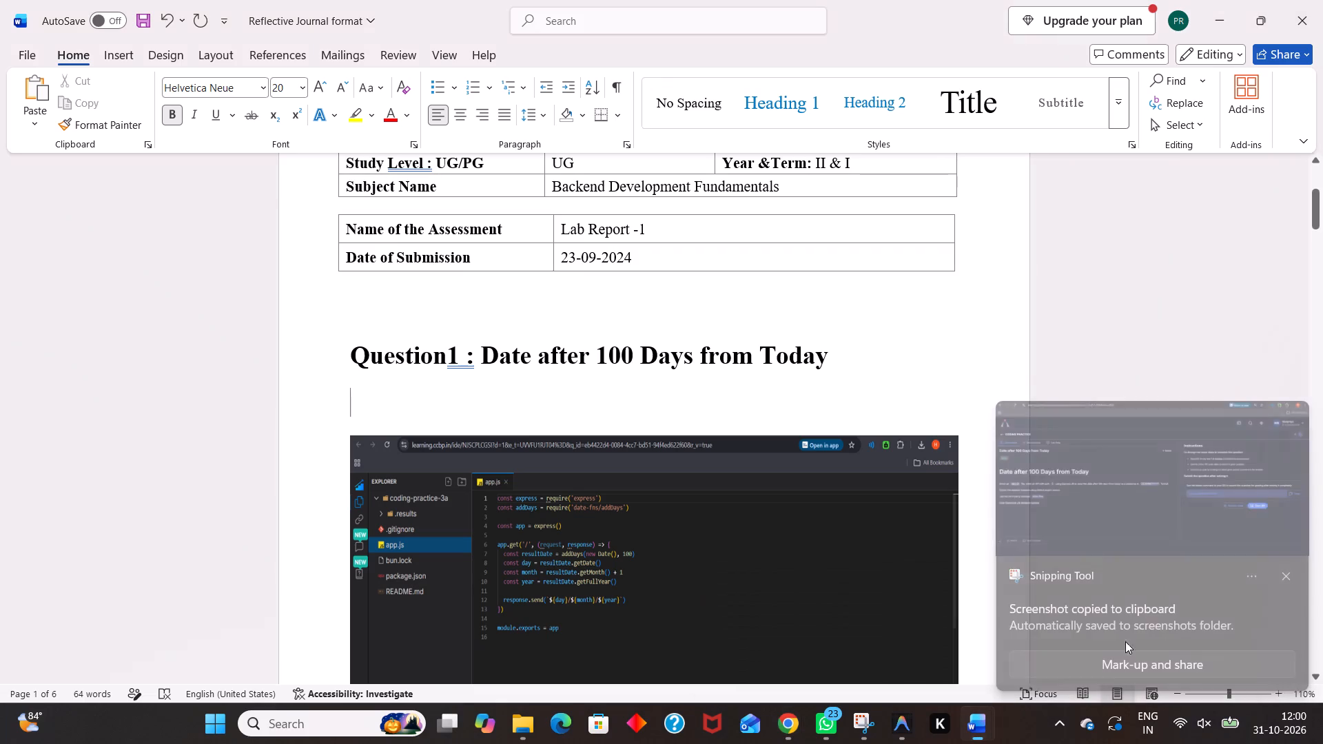
click(874, 369)
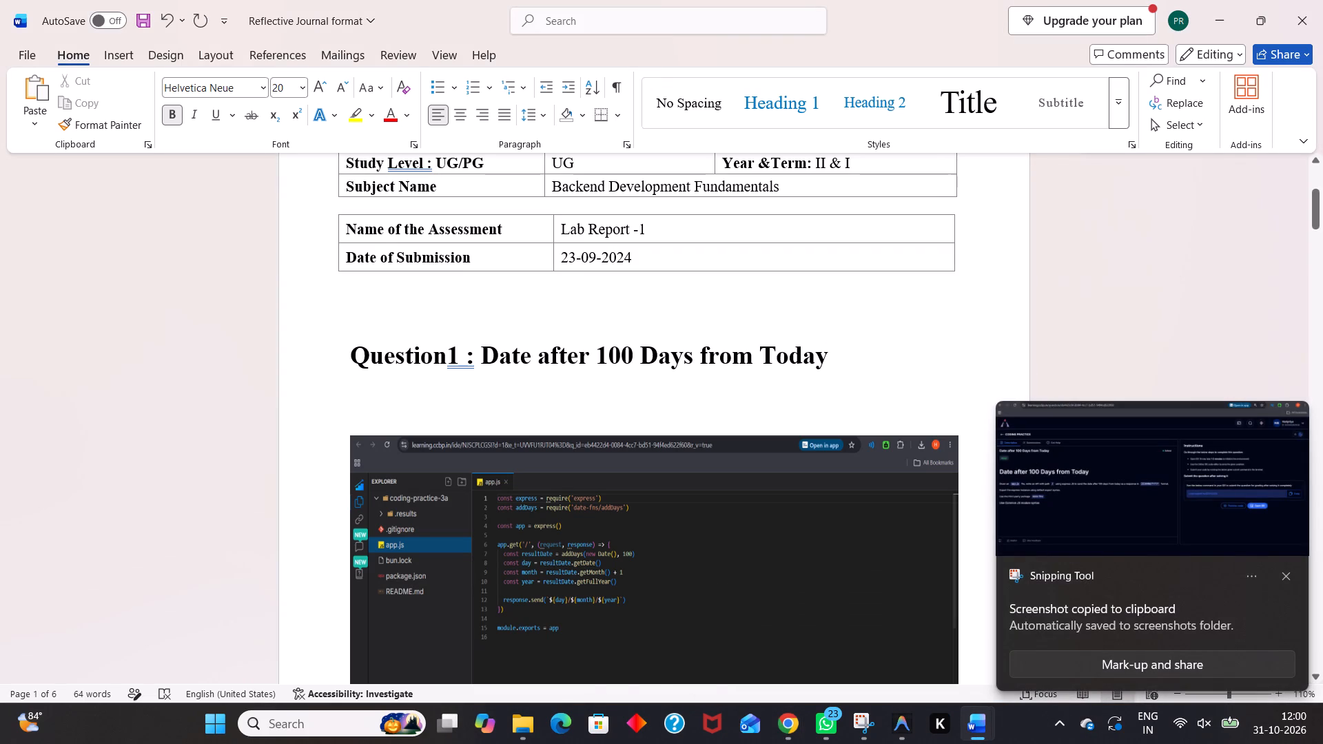
key(ctrl+v)
Review the layout of the Question 1 screenshots and the start of the Question 2 section in the report.
scroll(726, 465, down, 3)
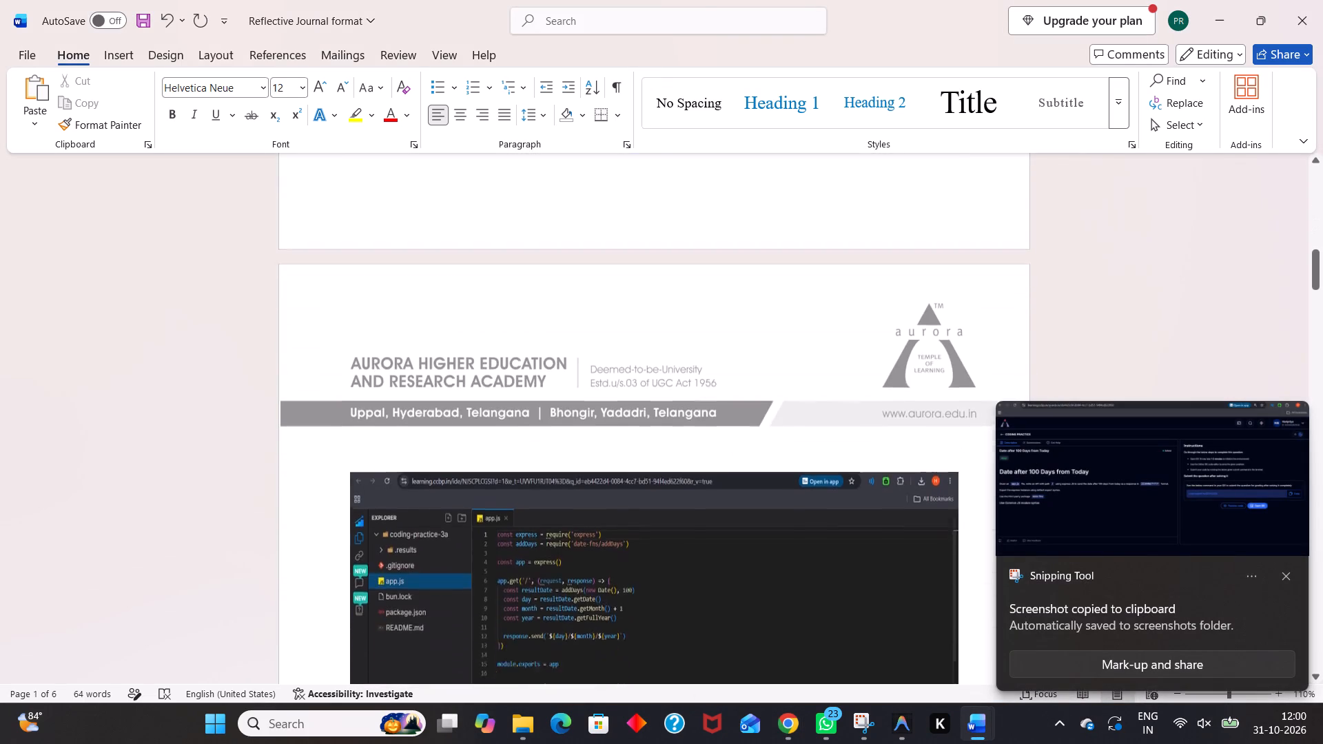
scroll(726, 465, down, 2)
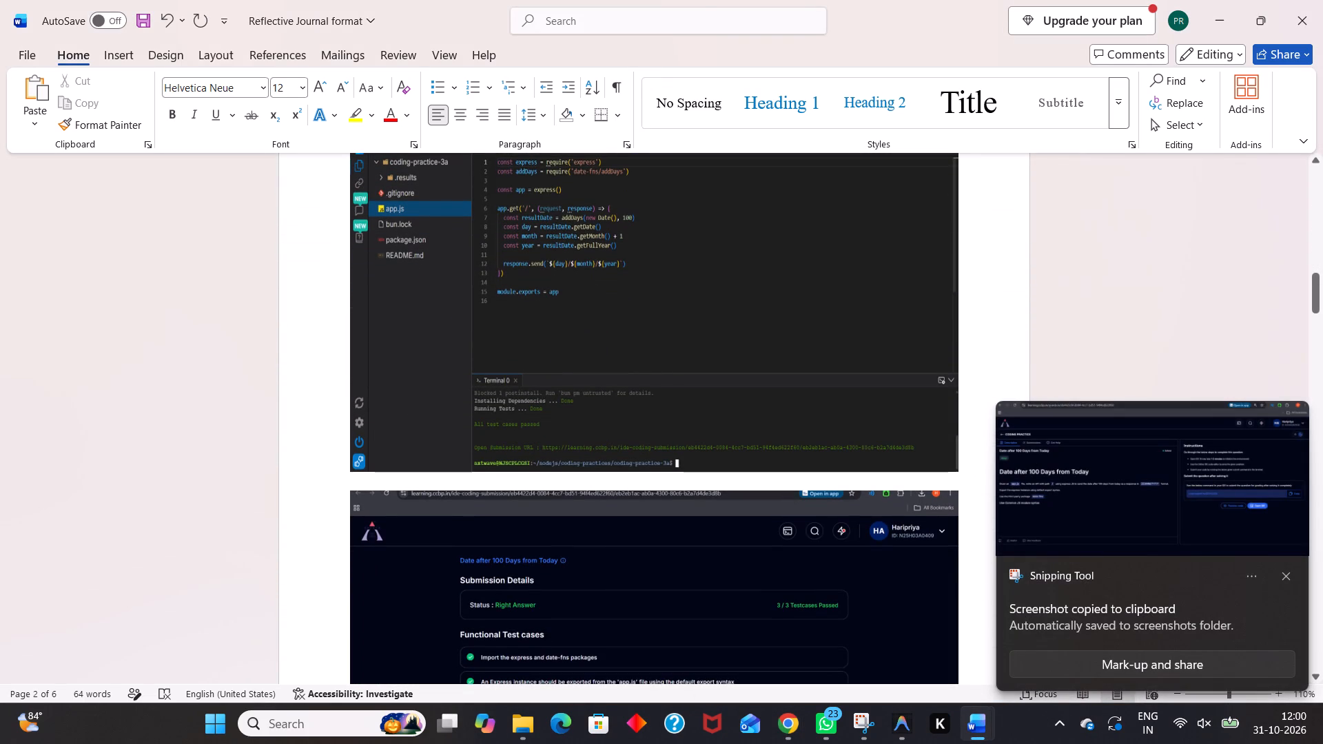
scroll(726, 465, up, 4)
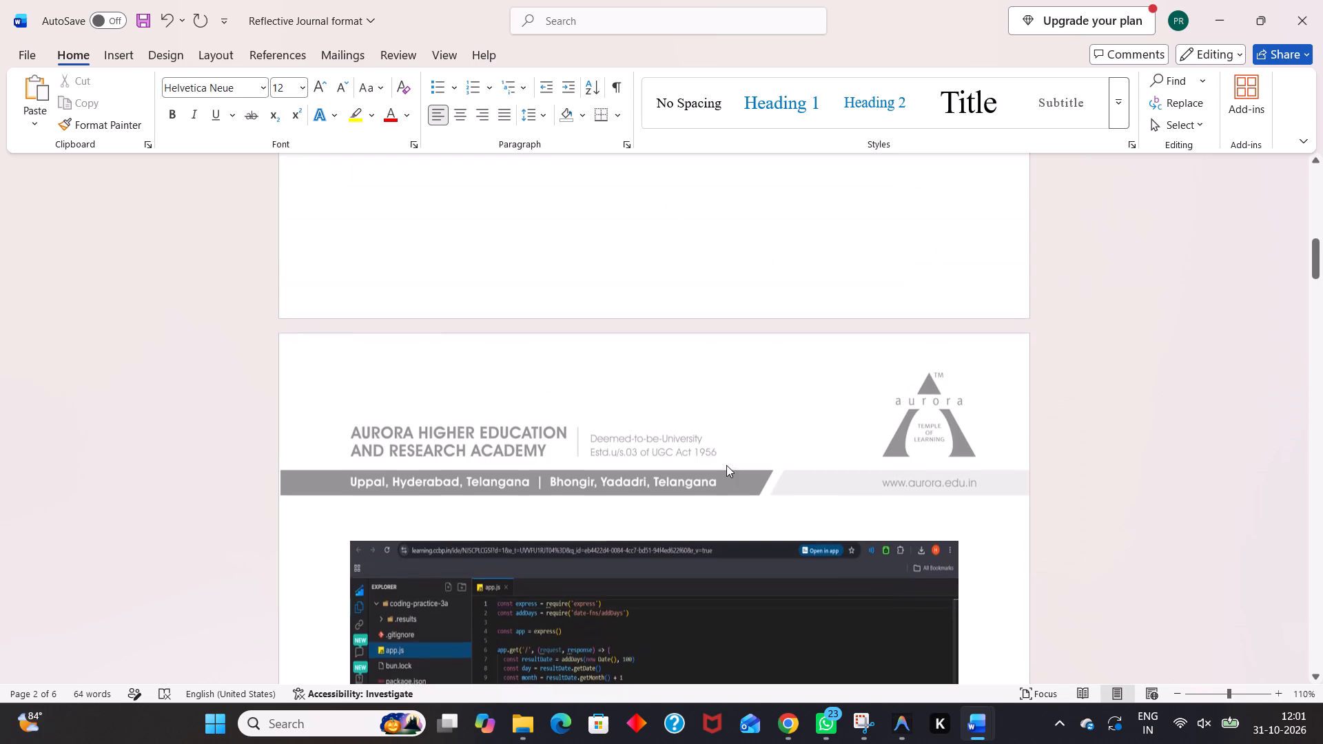
scroll(726, 465, up, 1)
scroll(726, 465, down, 4)
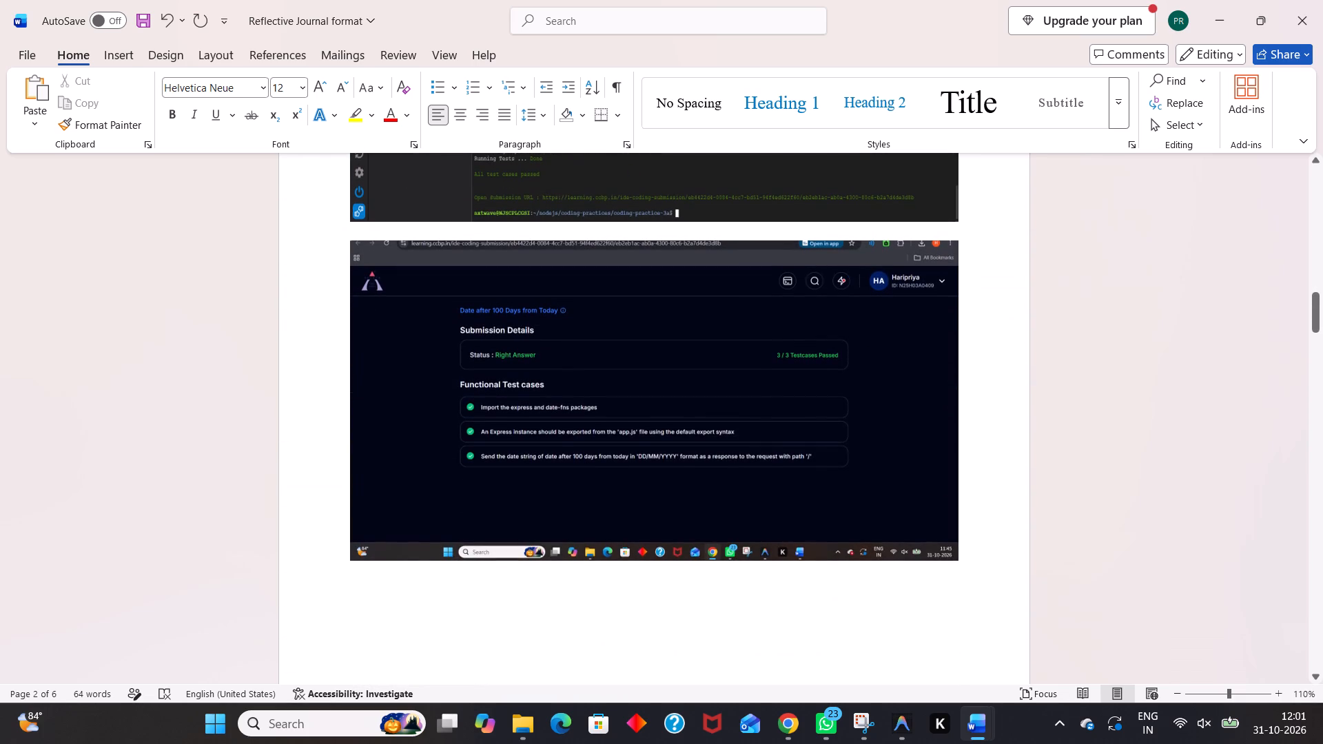
scroll(726, 465, up, 1)
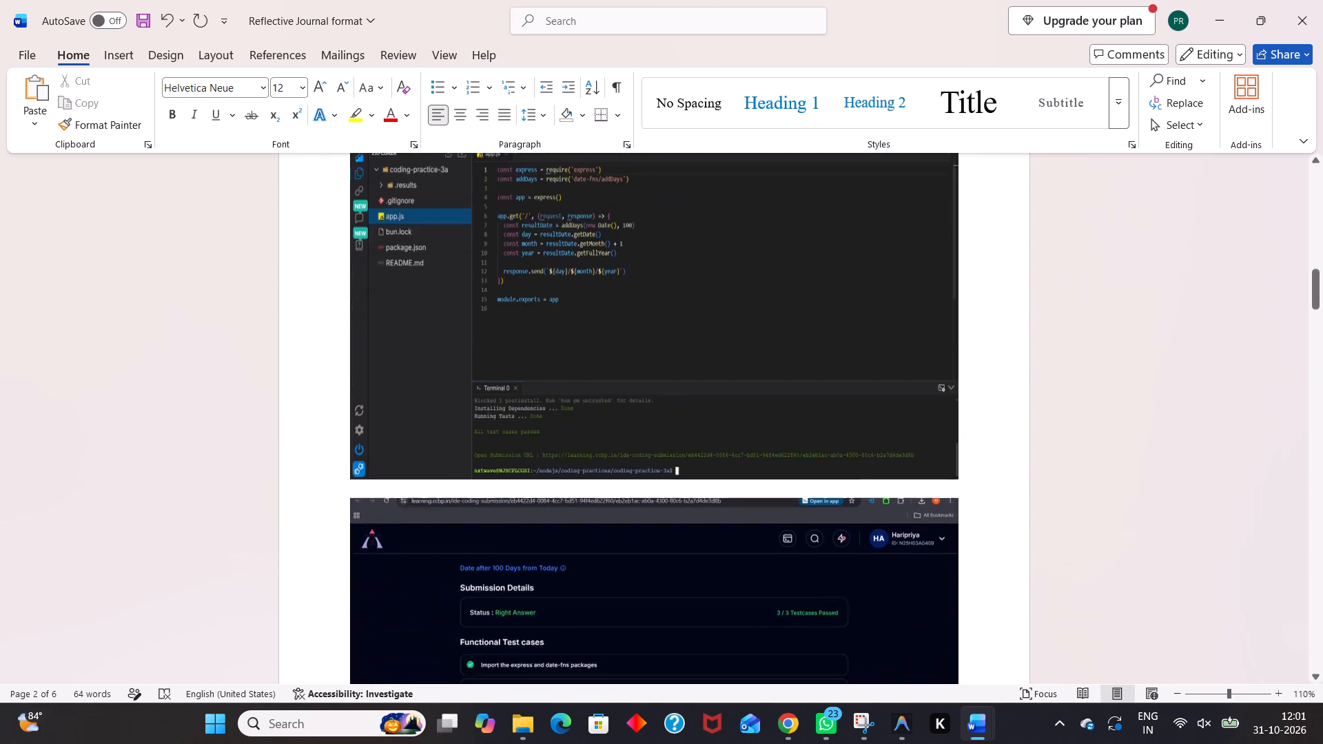
scroll(726, 465, up, 4)
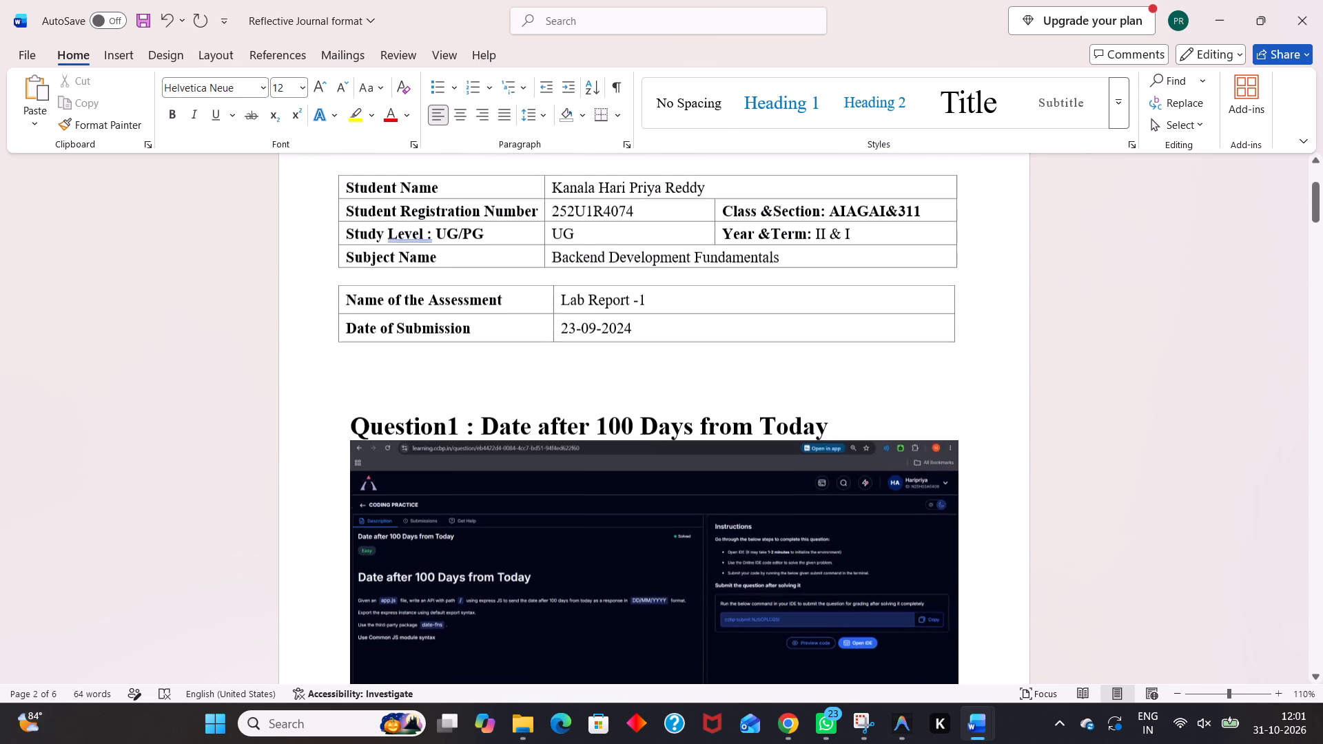
scroll(776, 466, down, 7)
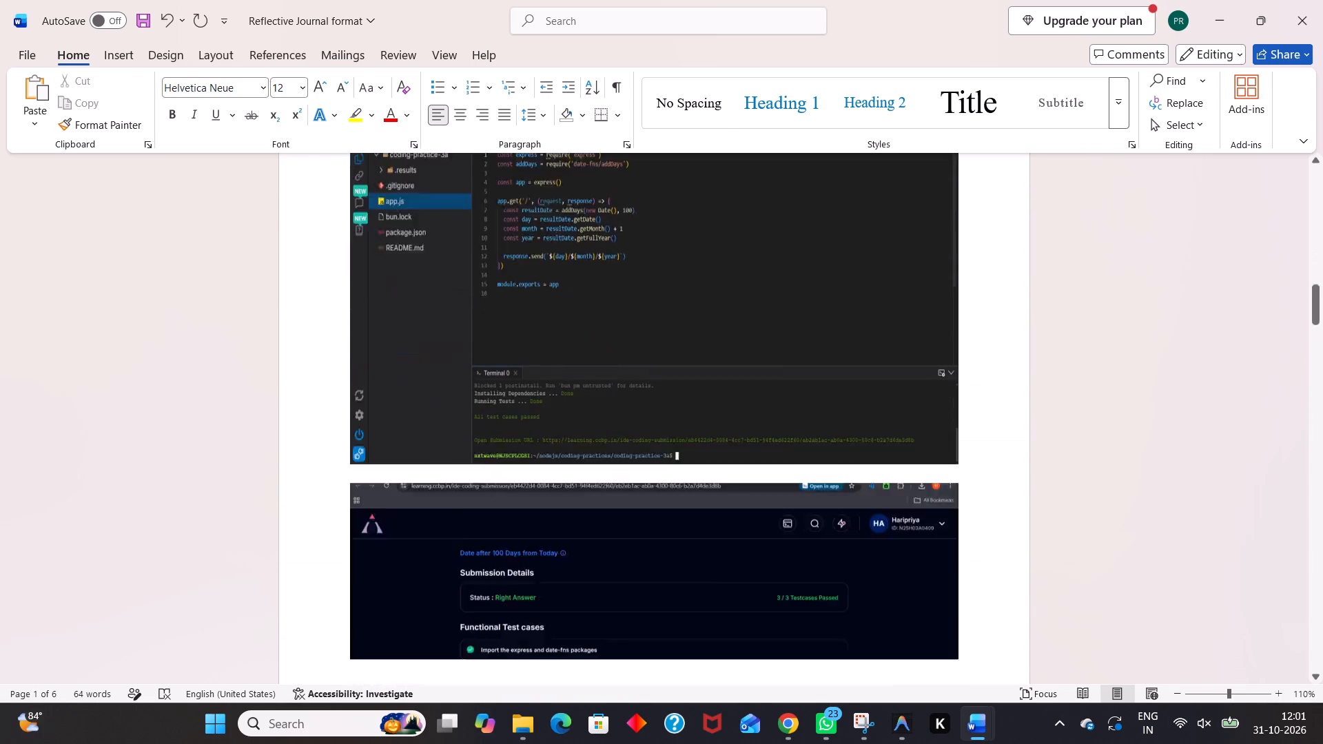
scroll(776, 466, down, 3)
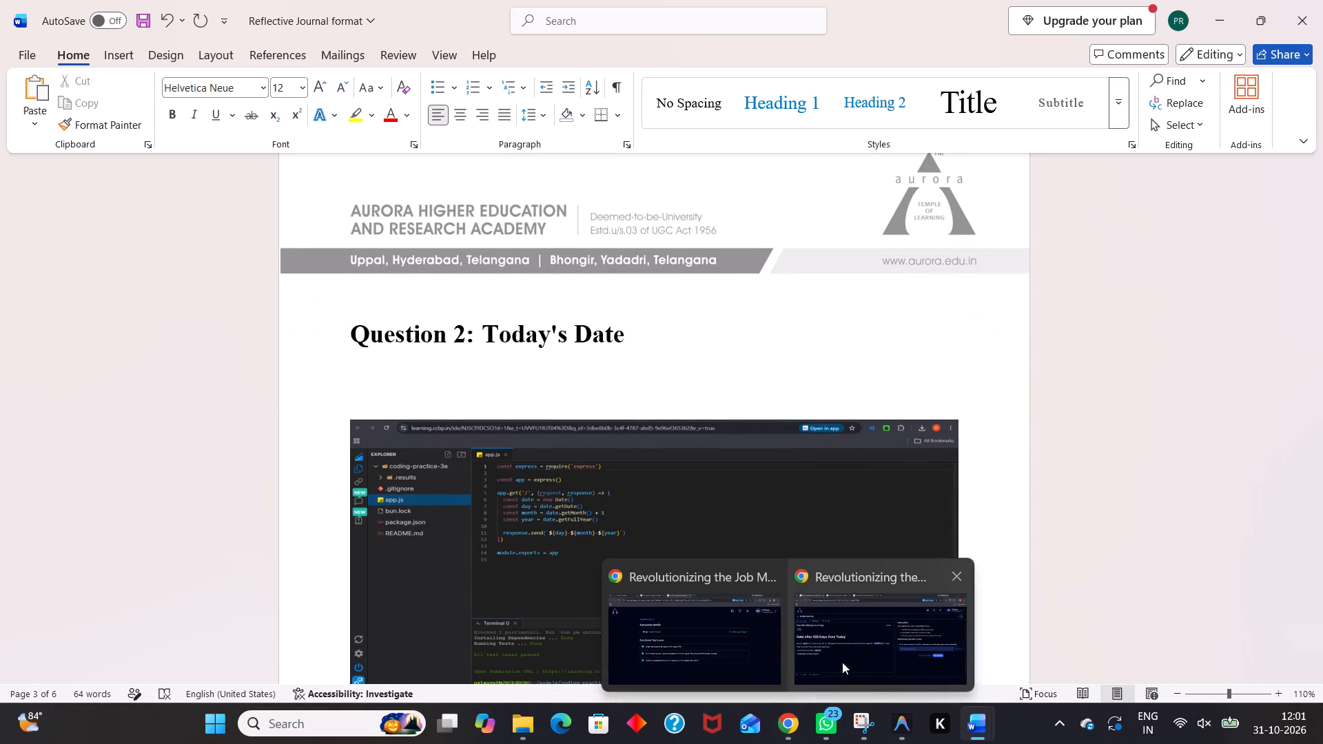
Switch to Chrome and close the Get a String IDE and submission tabs, keeping only the question page tab.
click(842, 662)
click(20, 178)
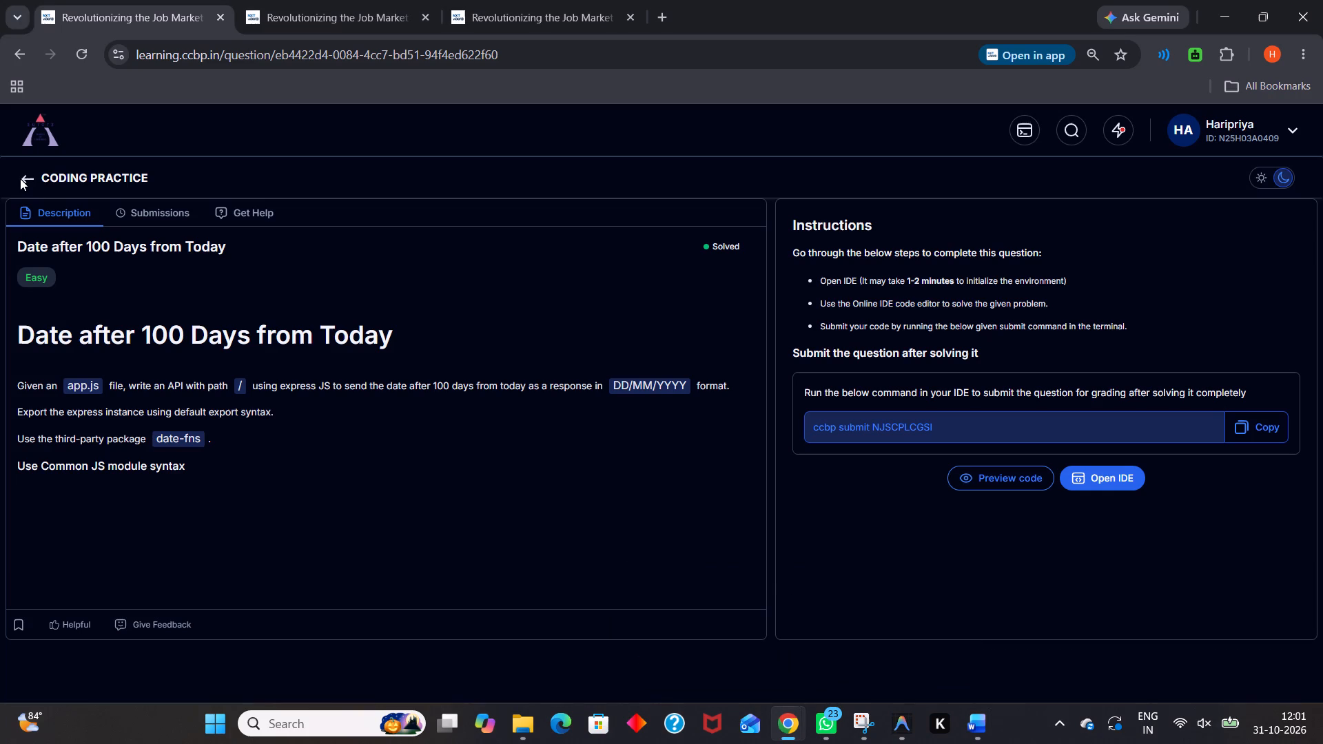
click(288, 3)
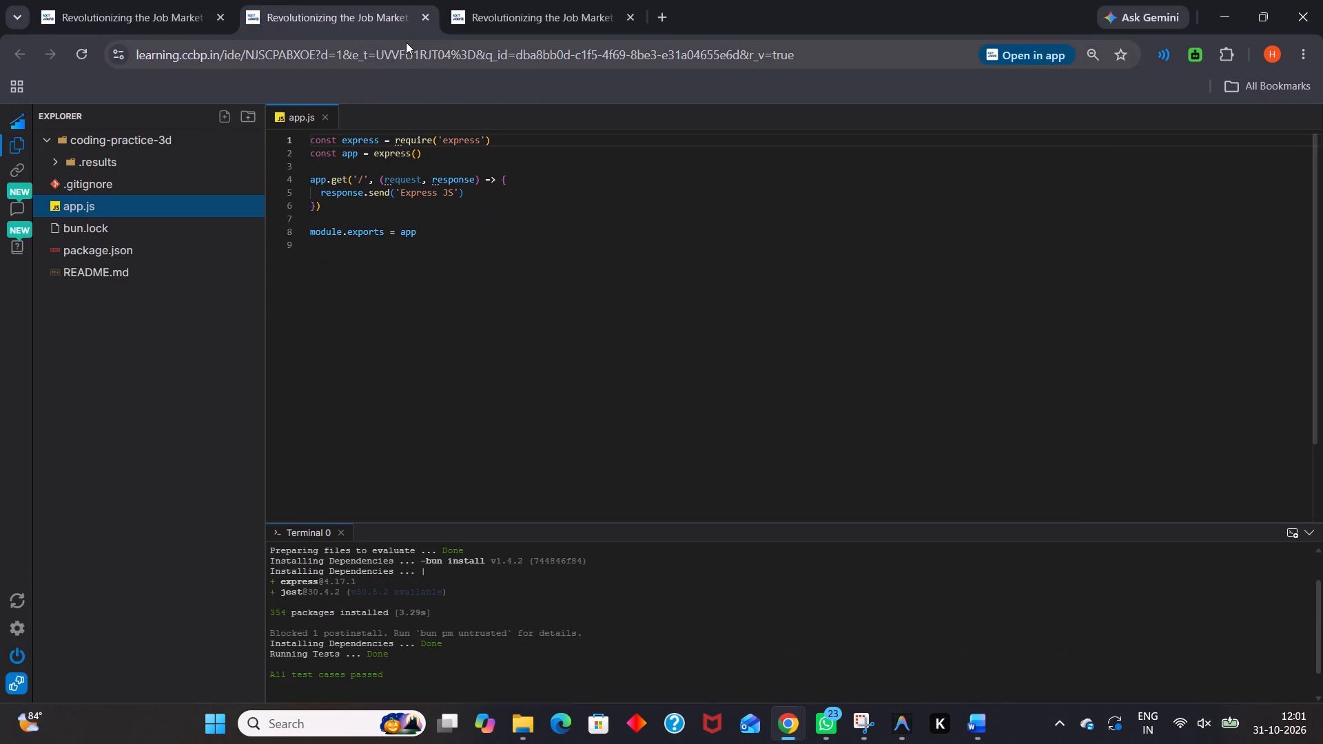
click(431, 13)
click(431, 13)
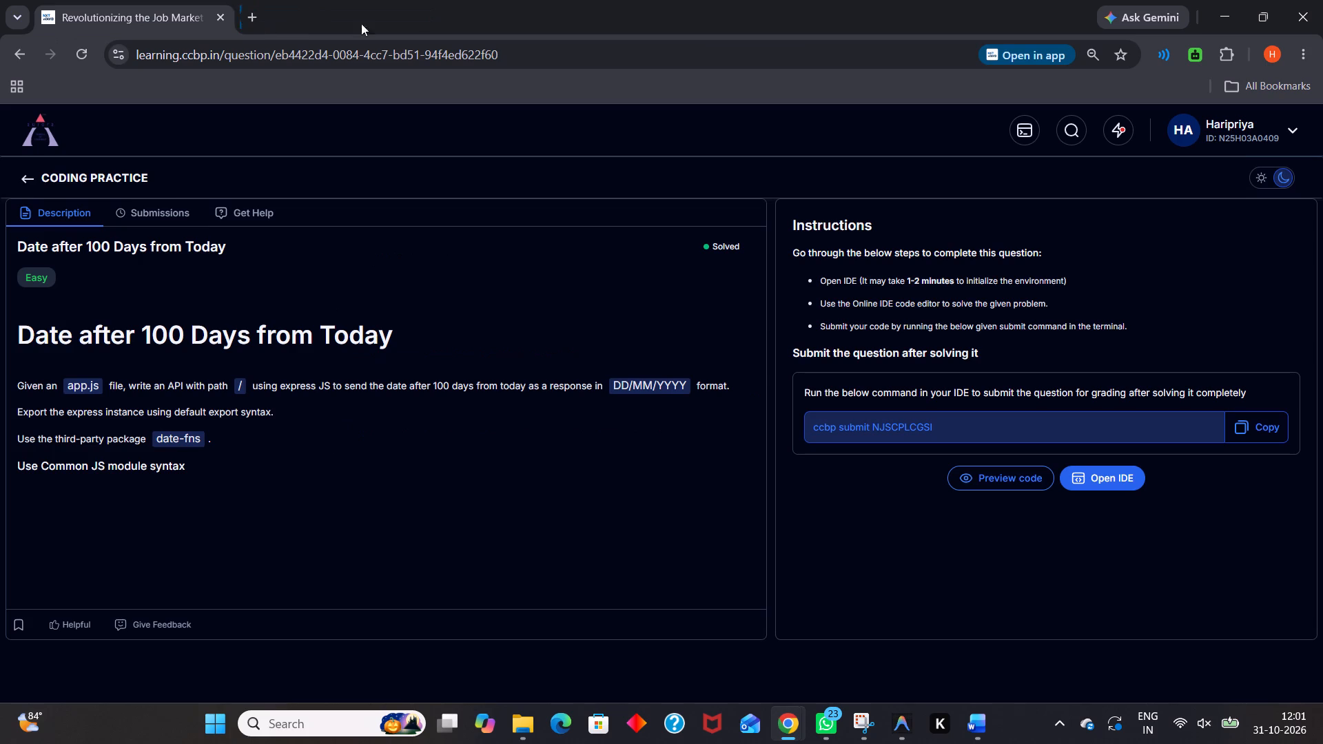
Open the Today's Date question from the coding practice list and capture a screenshot of its question page.
click(23, 174)
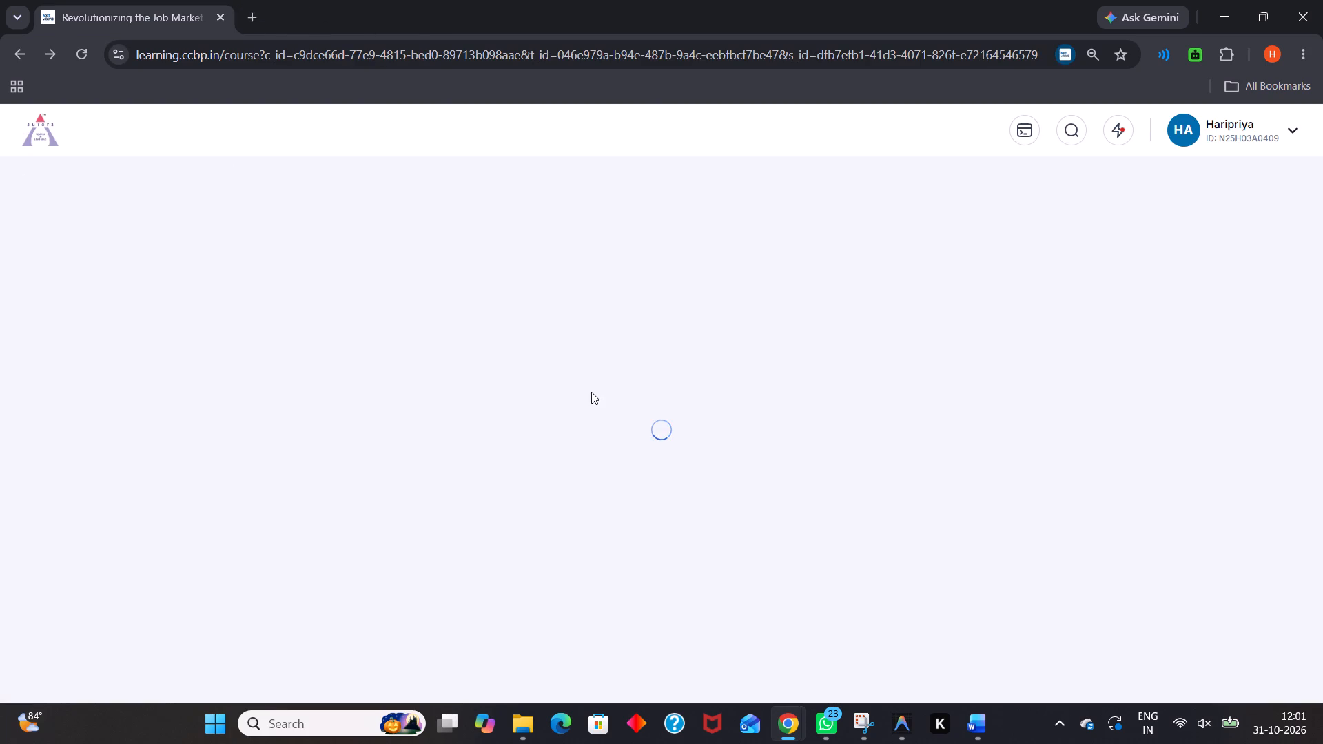
click(1211, 380)
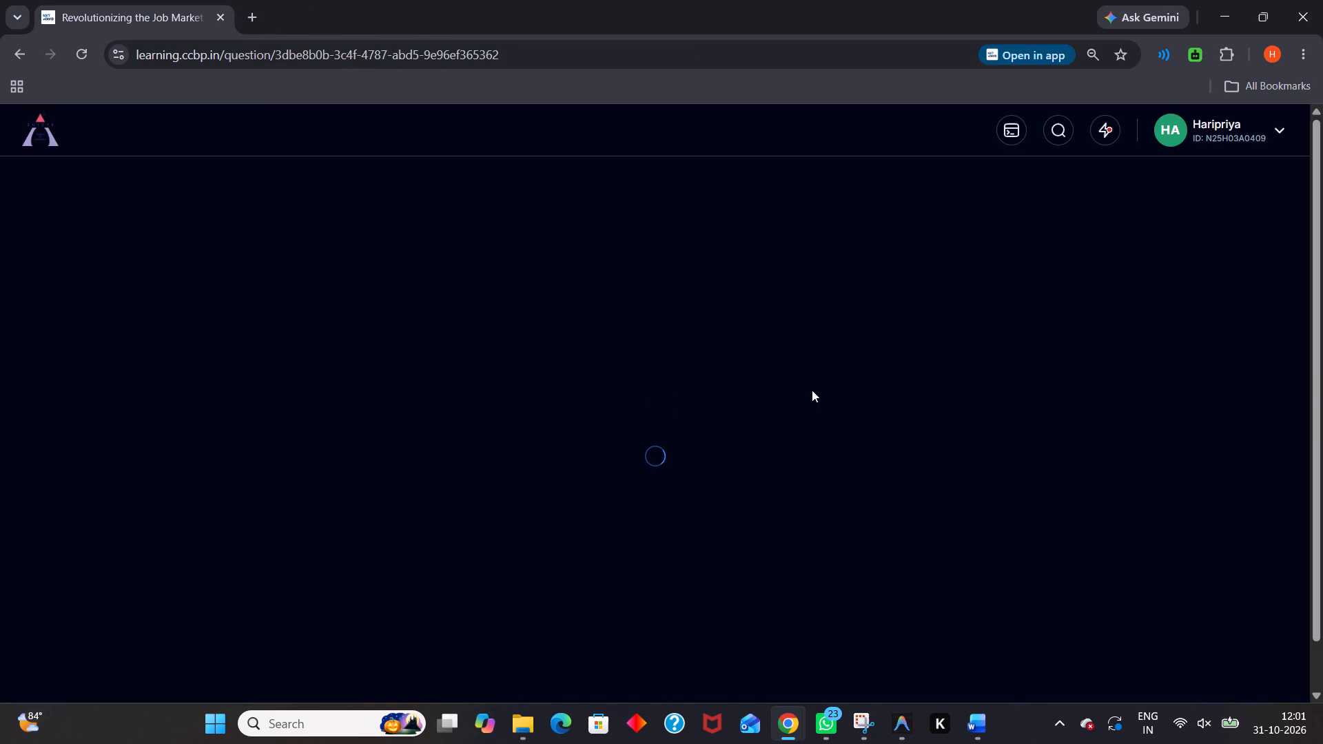
key(Print)
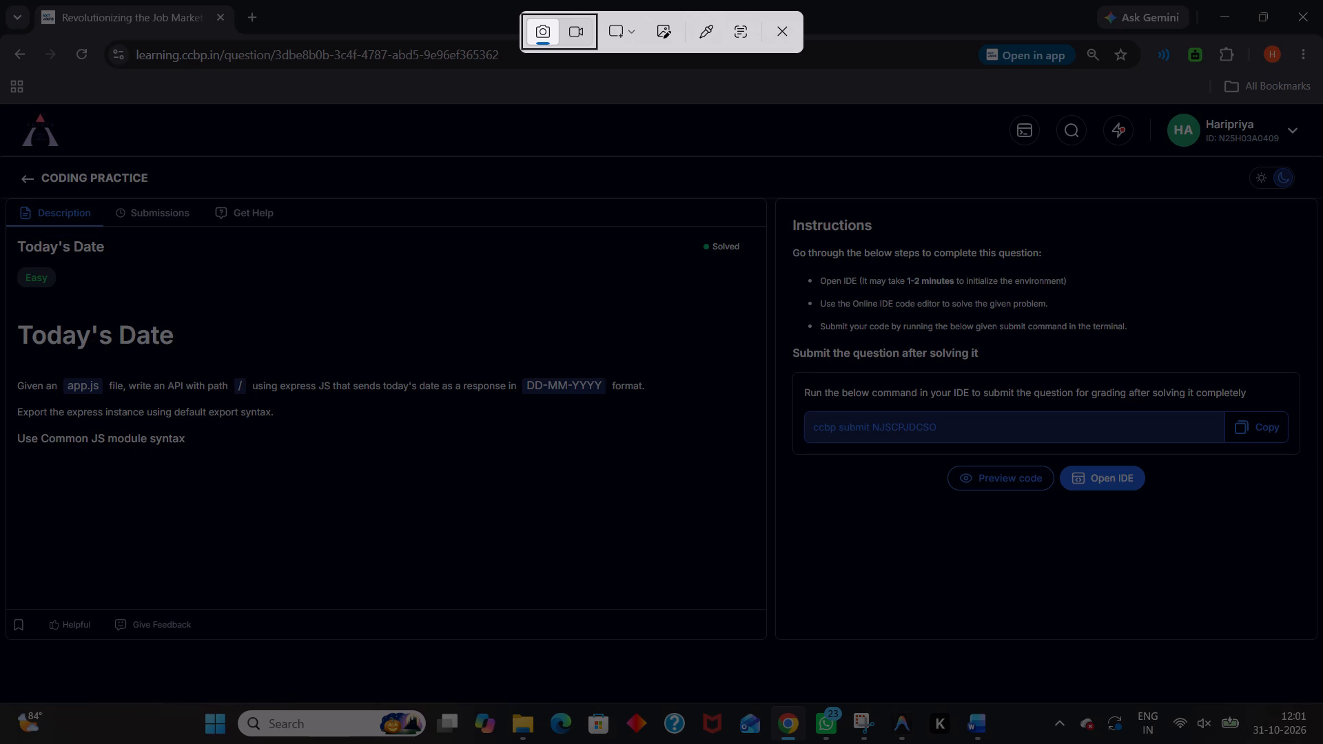
drag(0, 38, 1303, 743)
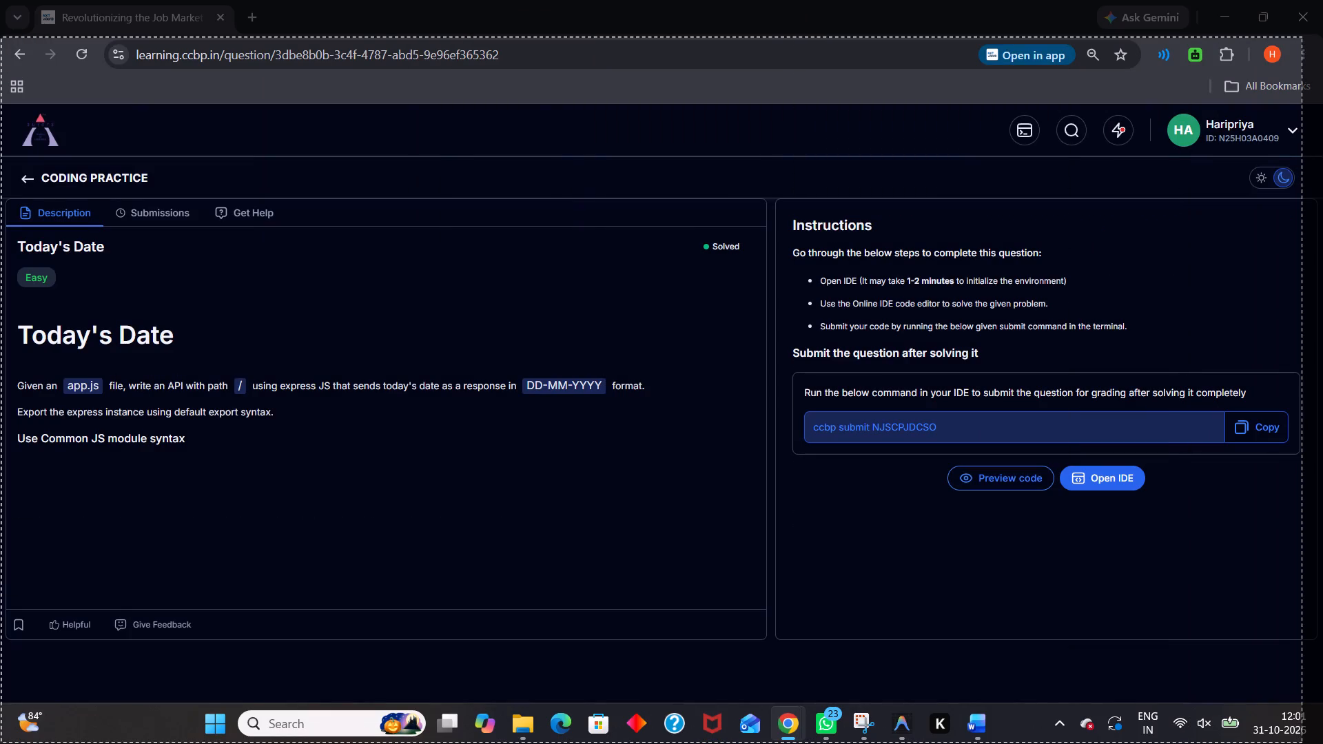
drag(1303, 743, 1322, 743)
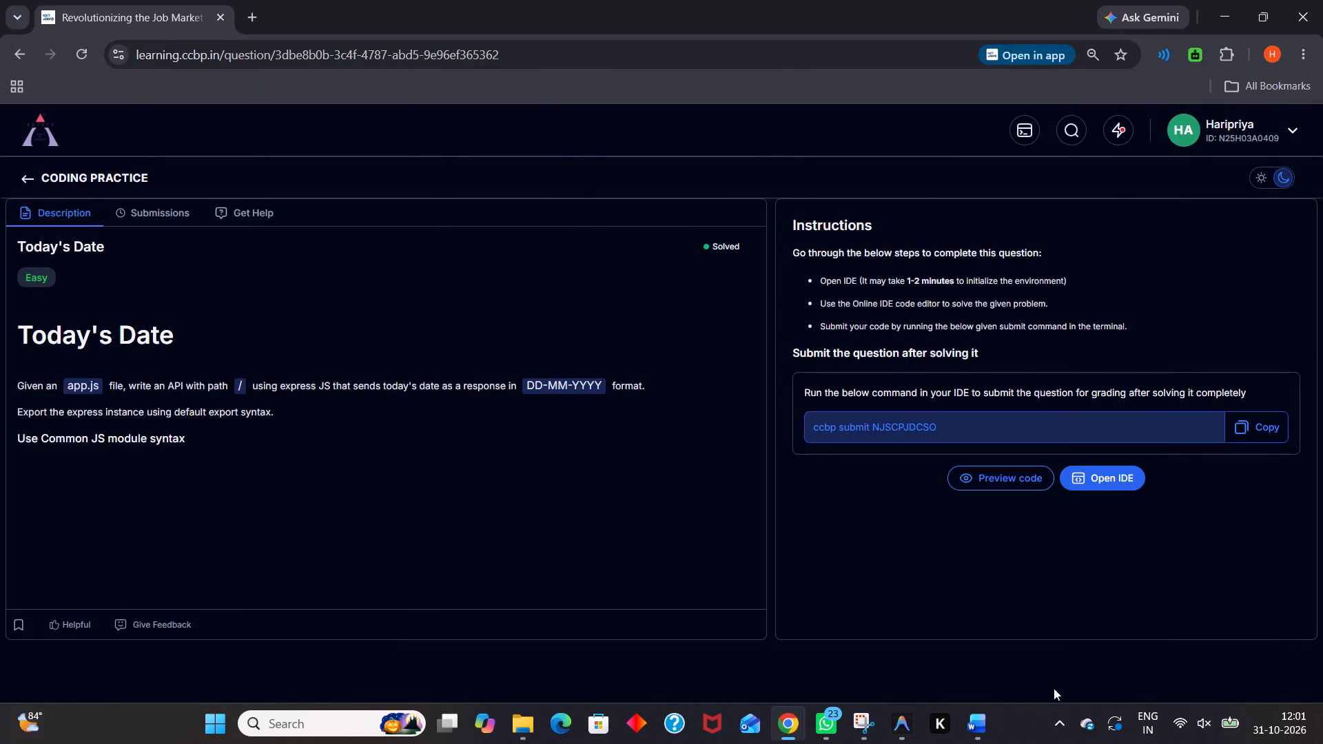
Switch to the Reflective Journal document in Word and paste the screenshot on a new line below the Question 2: Today's Date heading.
click(1138, 631)
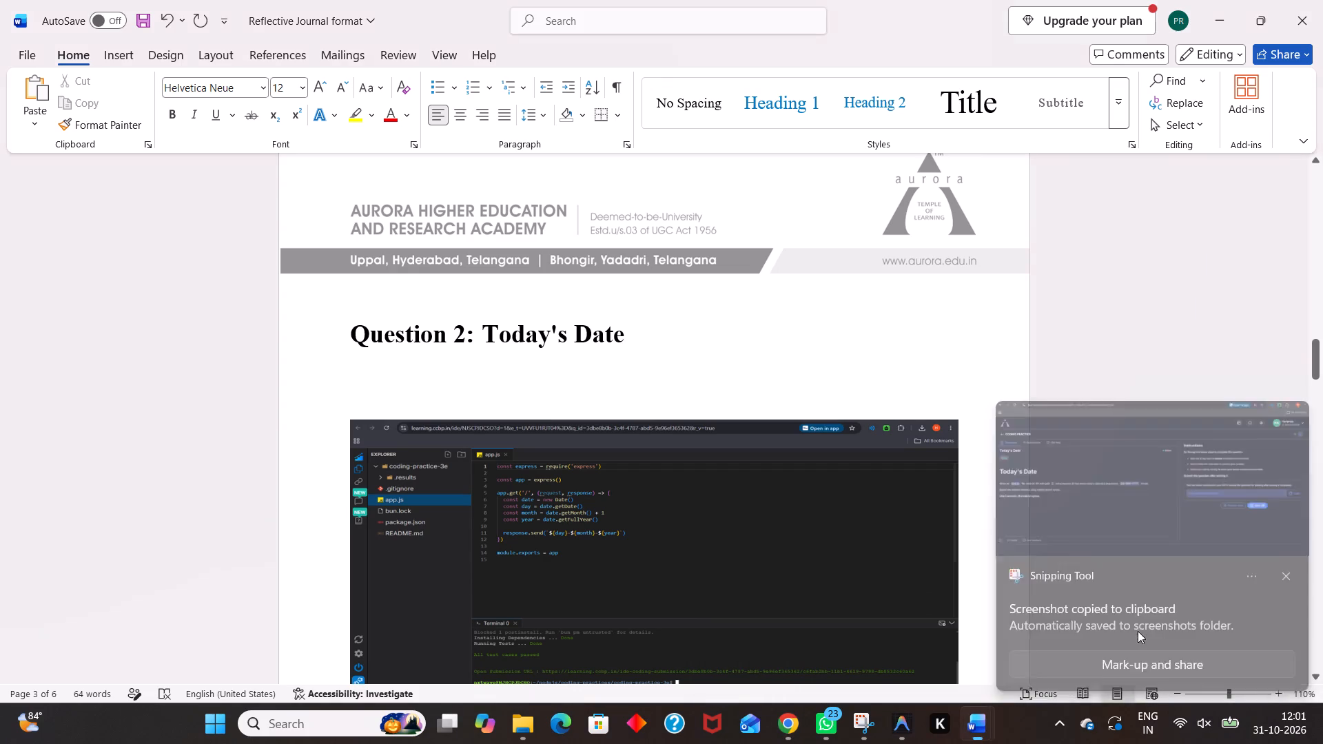
click(732, 345)
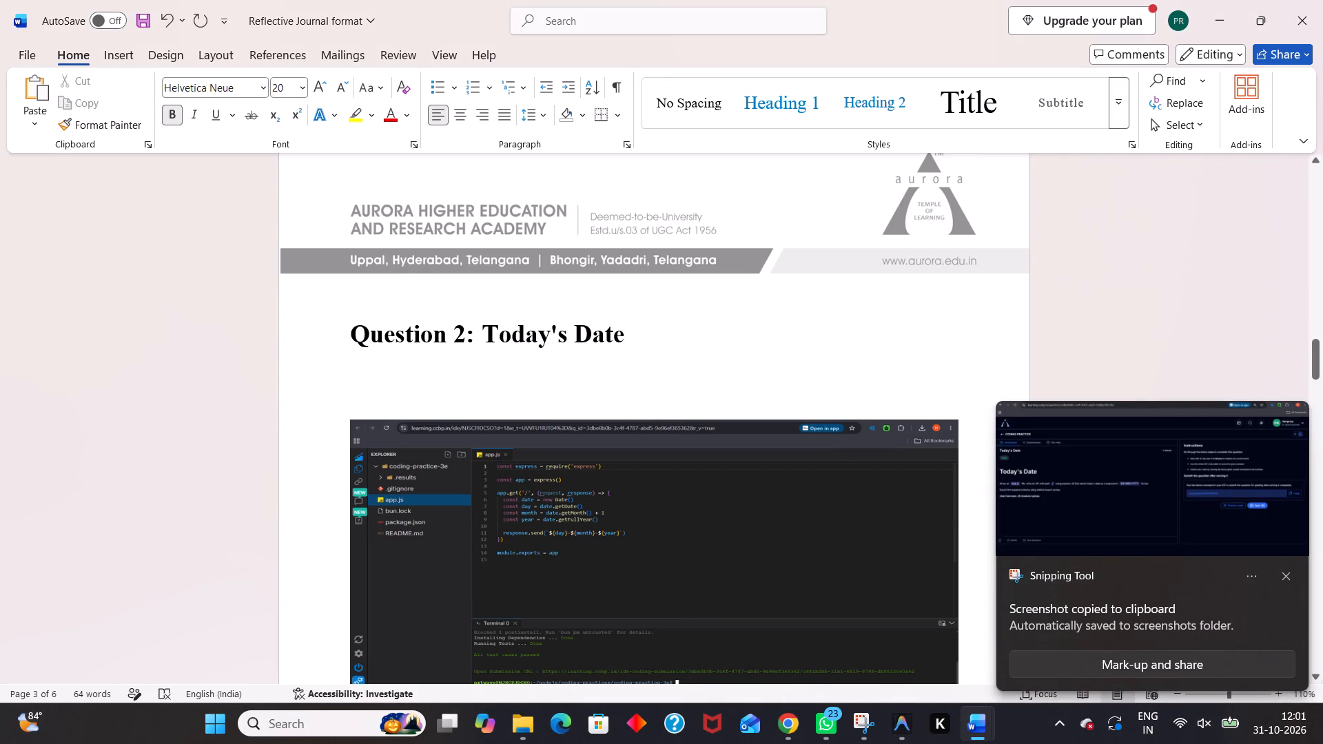
key(Return)
key(ctrl+v)
Switch to Chrome, open the API Routing question from the coding practice list, and capture a screenshot of its question page.
scroll(773, 477, down, 6)
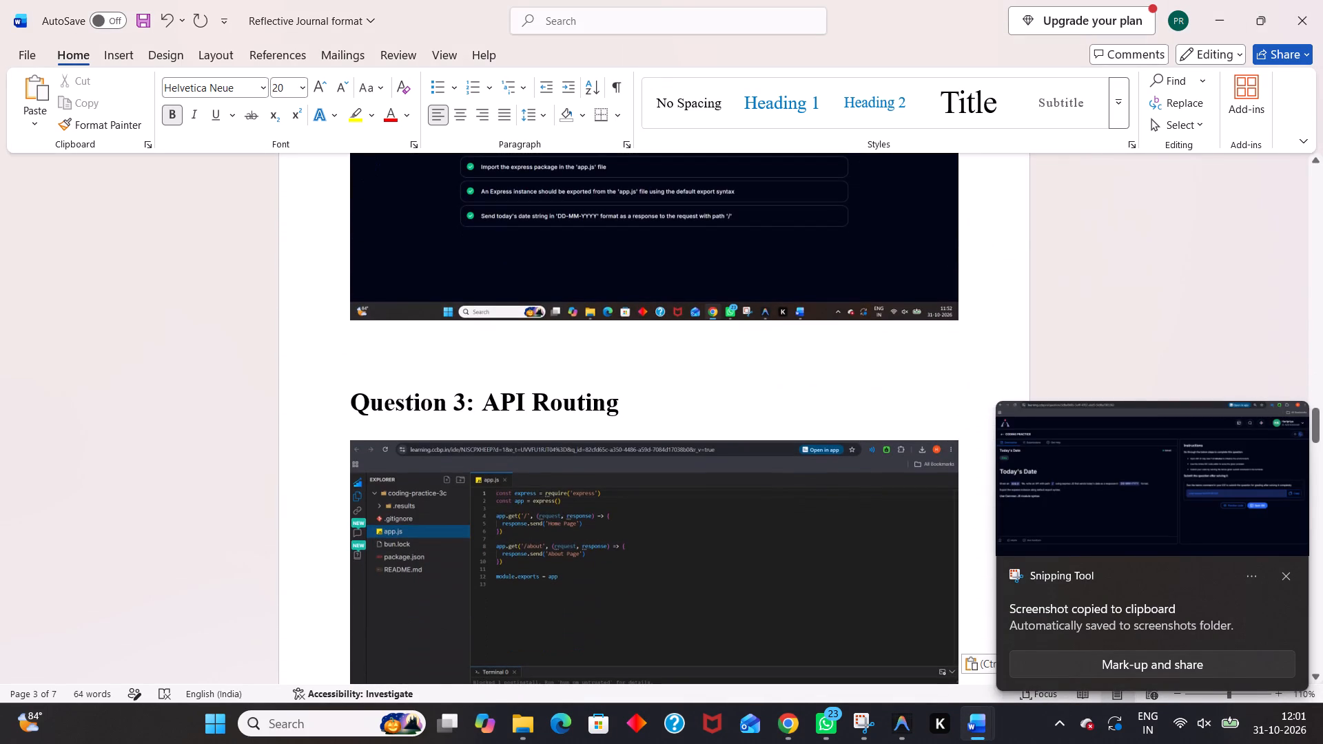
click(820, 643)
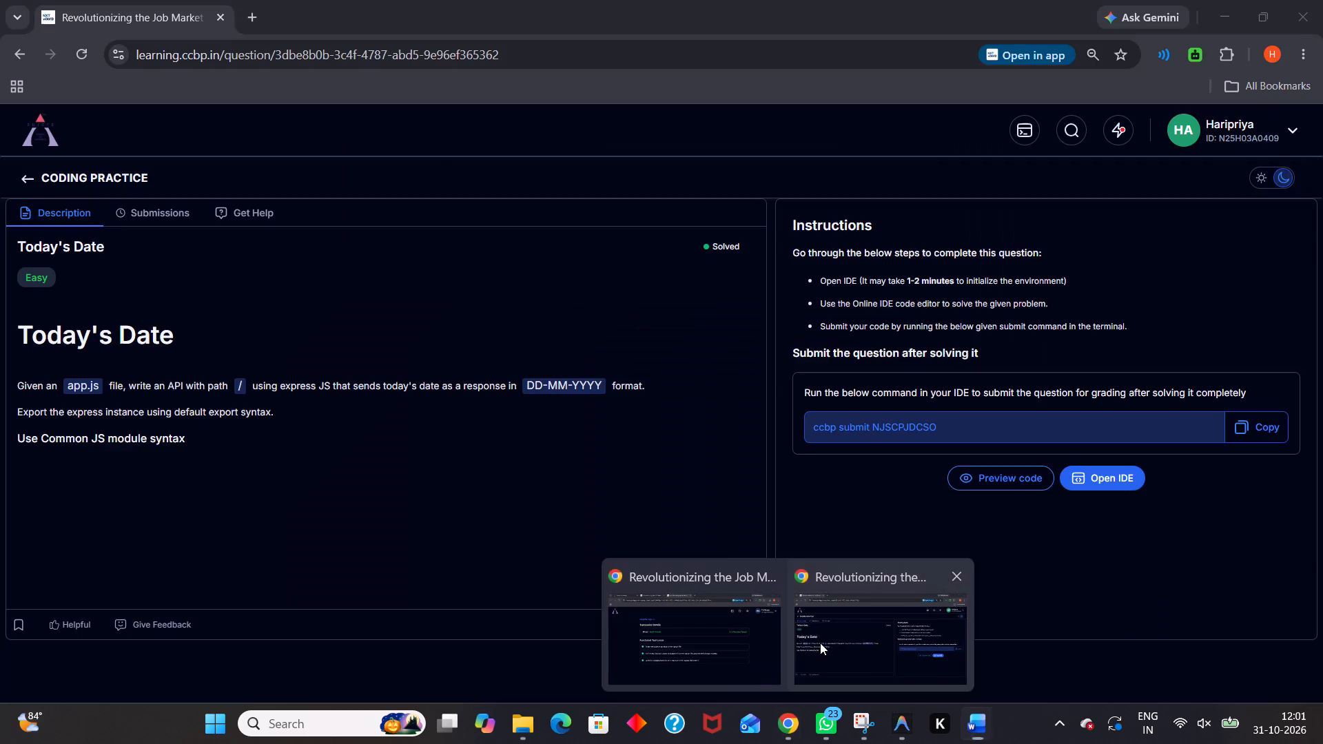
click(23, 169)
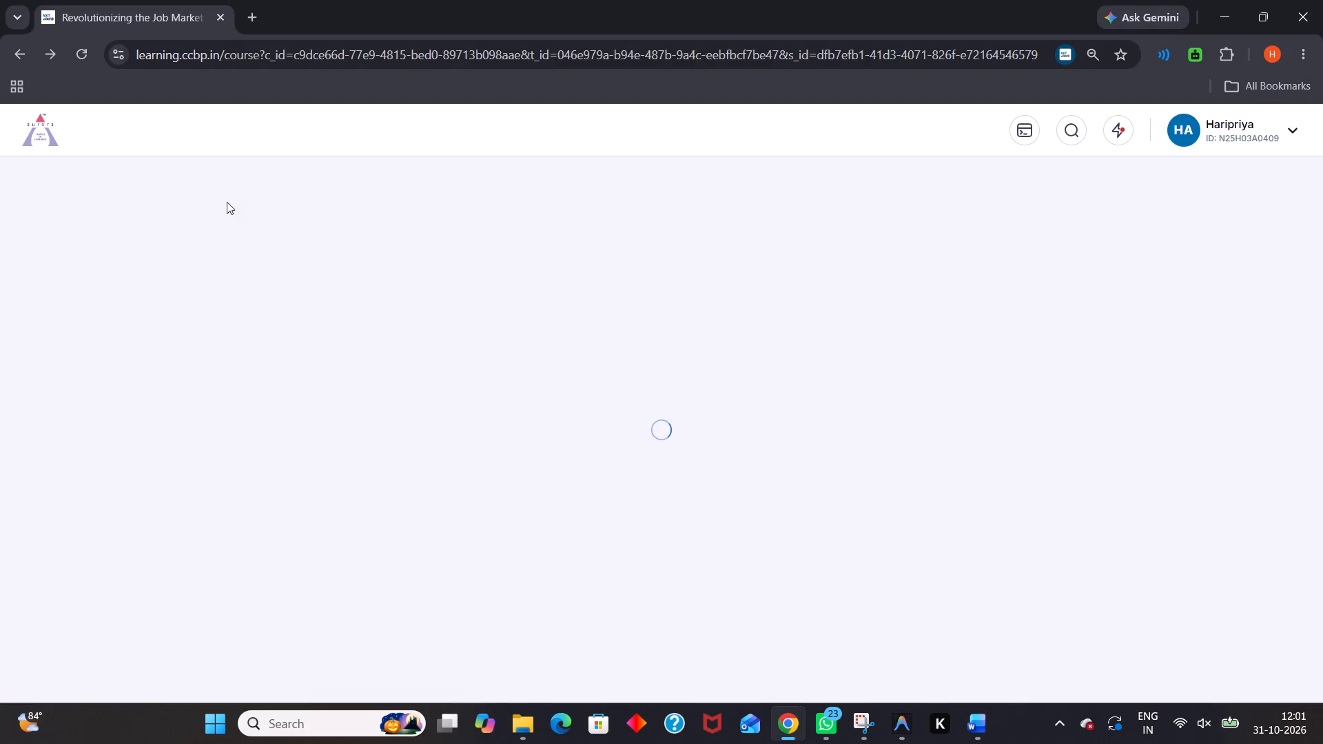
click(1144, 424)
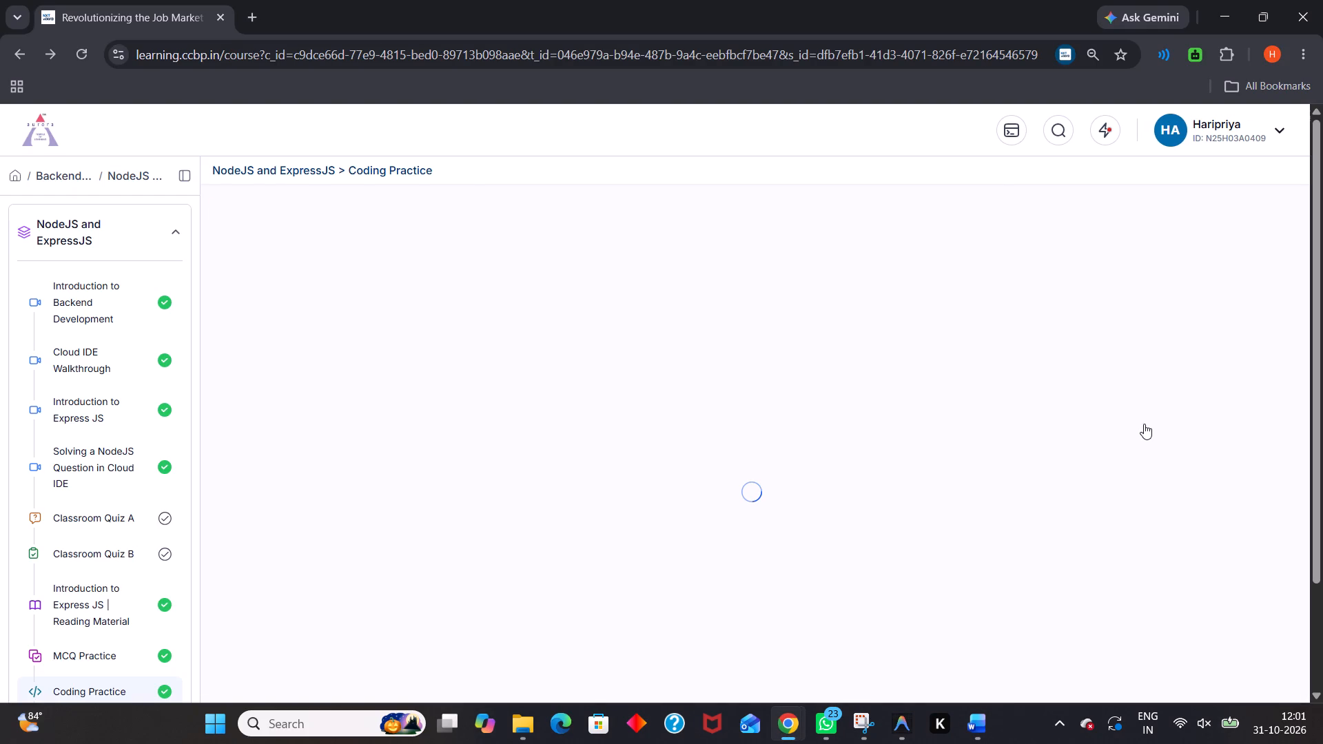
key(Print)
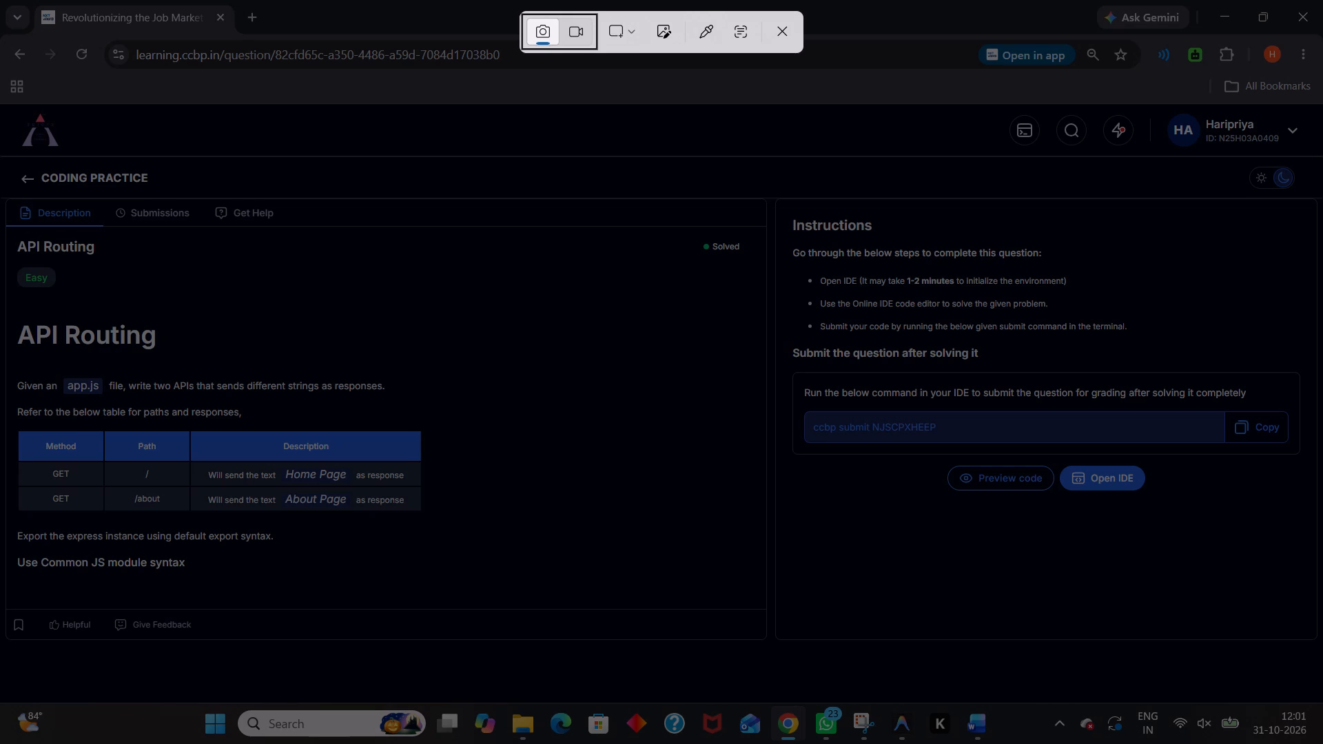
drag(0, 32, 1322, 743)
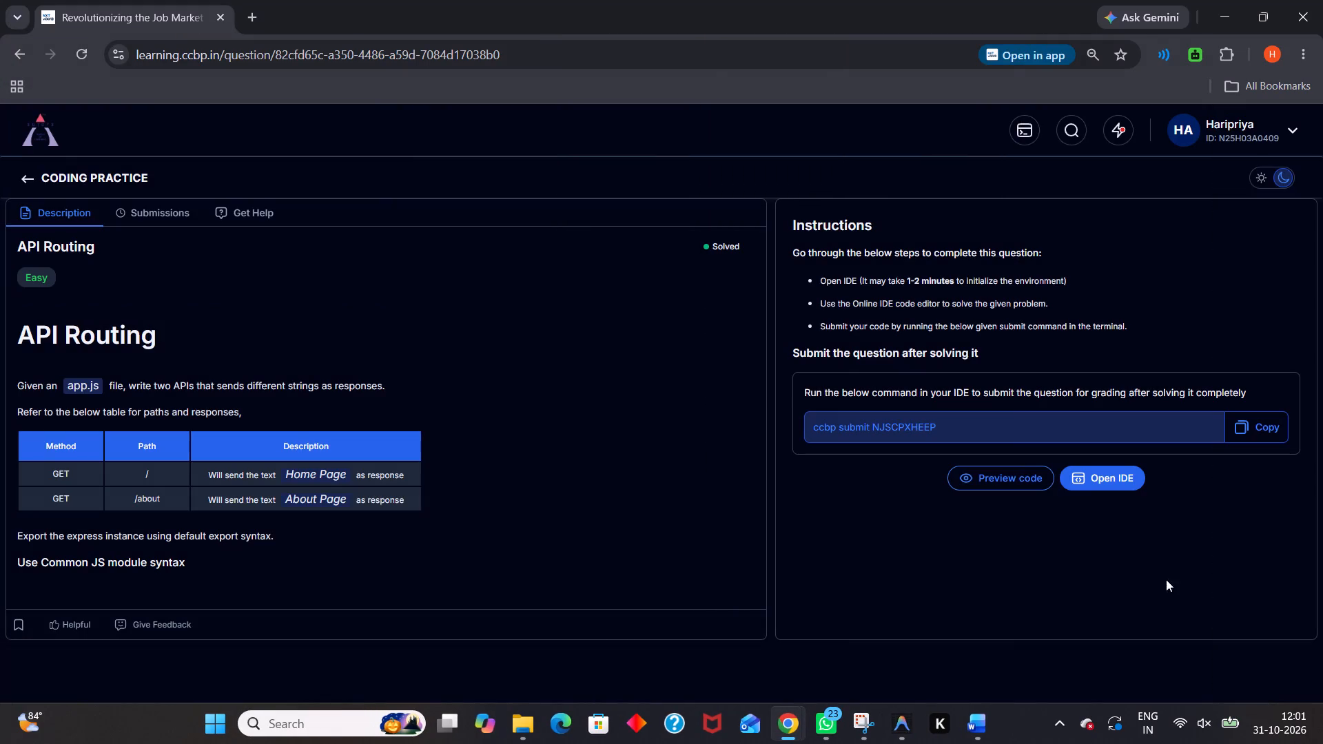
Switch to the Reflective Journal document in Word and paste the screenshot on a new line below the Question 3: API Routing heading.
click(1151, 641)
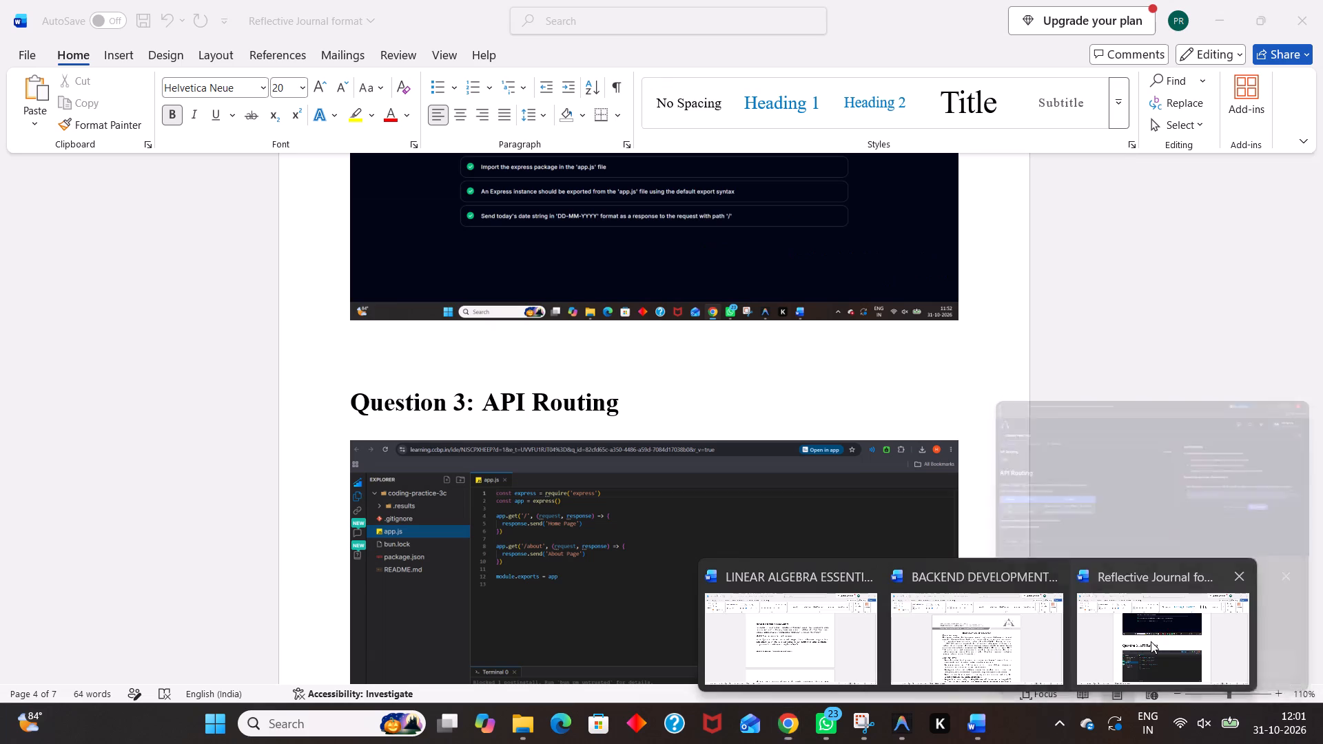
click(759, 413)
key(Return)
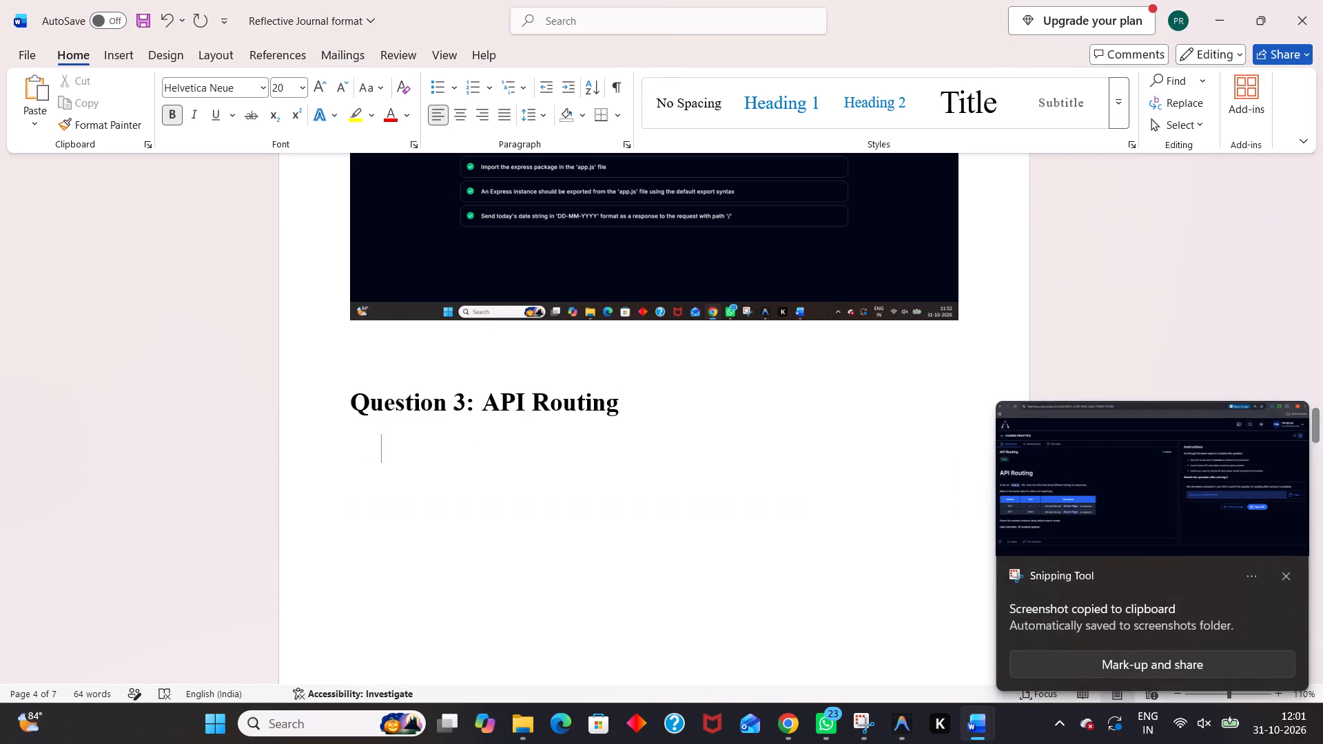
scroll(759, 413, down, 2)
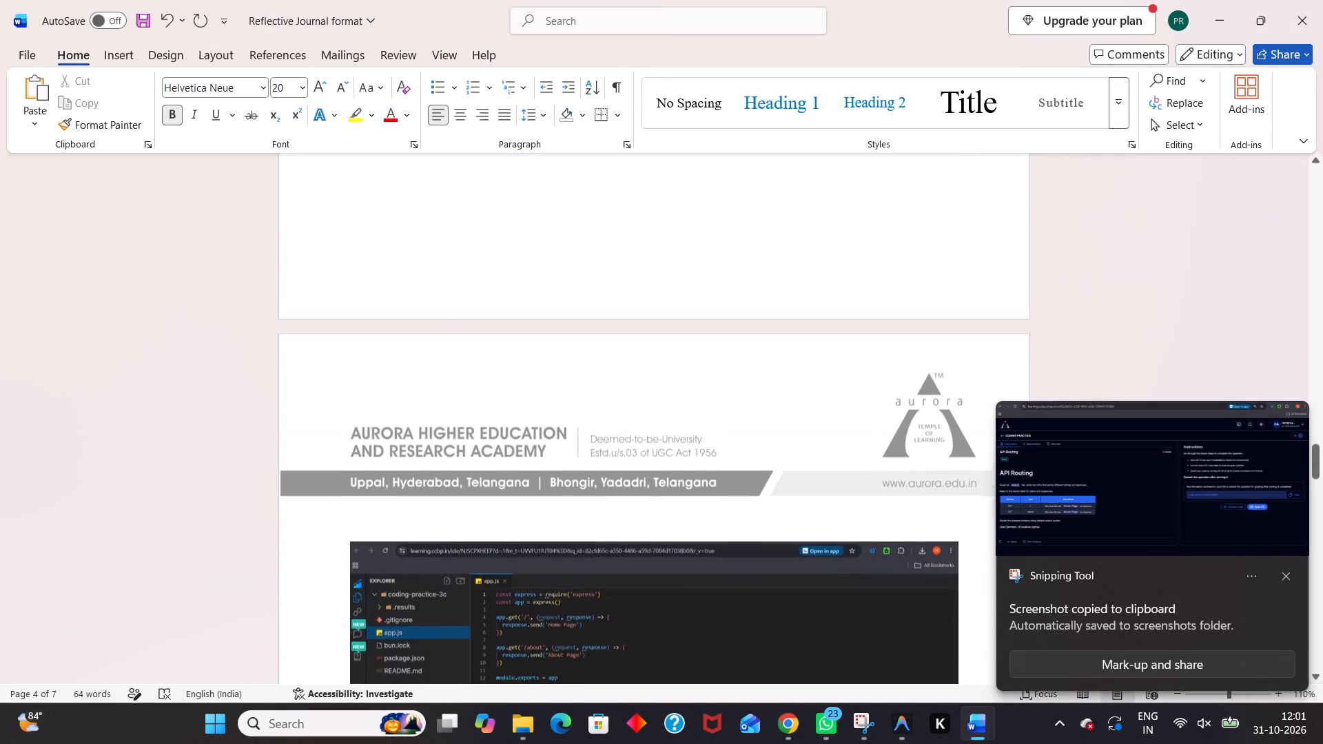
scroll(759, 413, down, 2)
scroll(759, 413, up, 1)
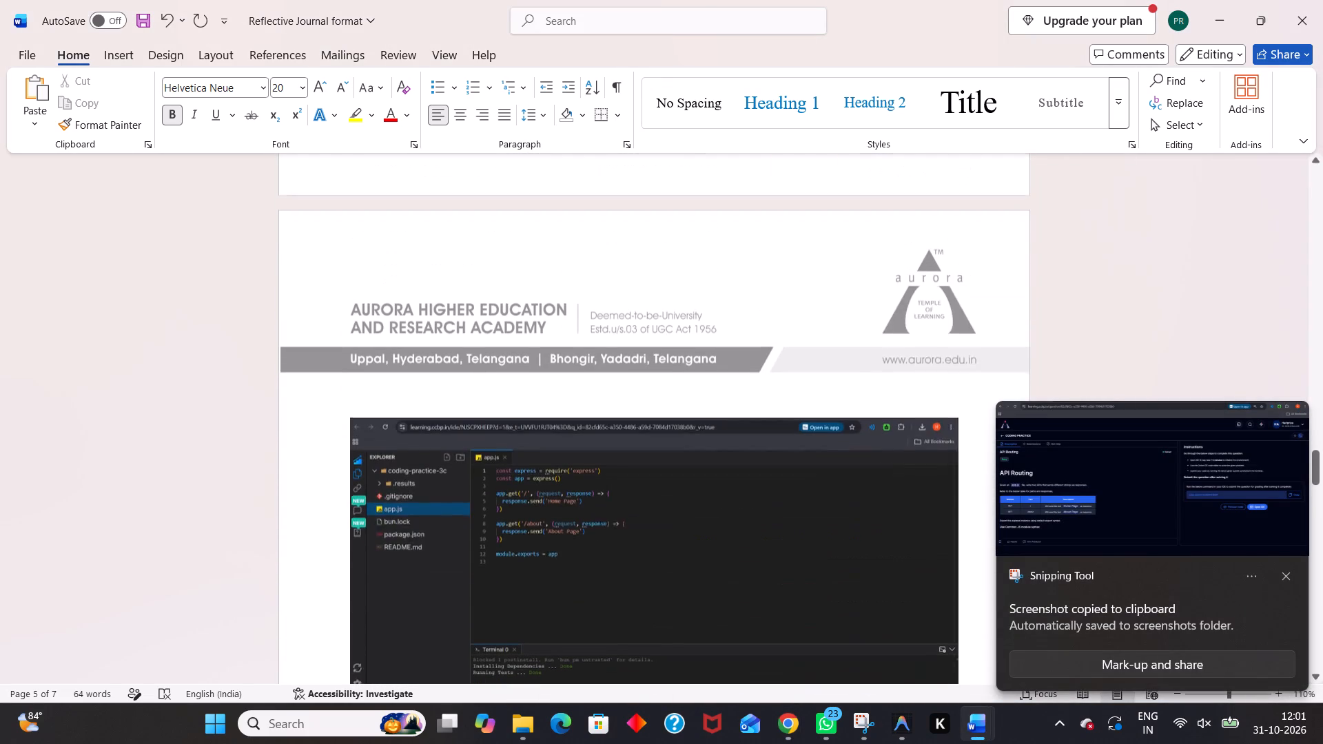
scroll(759, 413, up, 5)
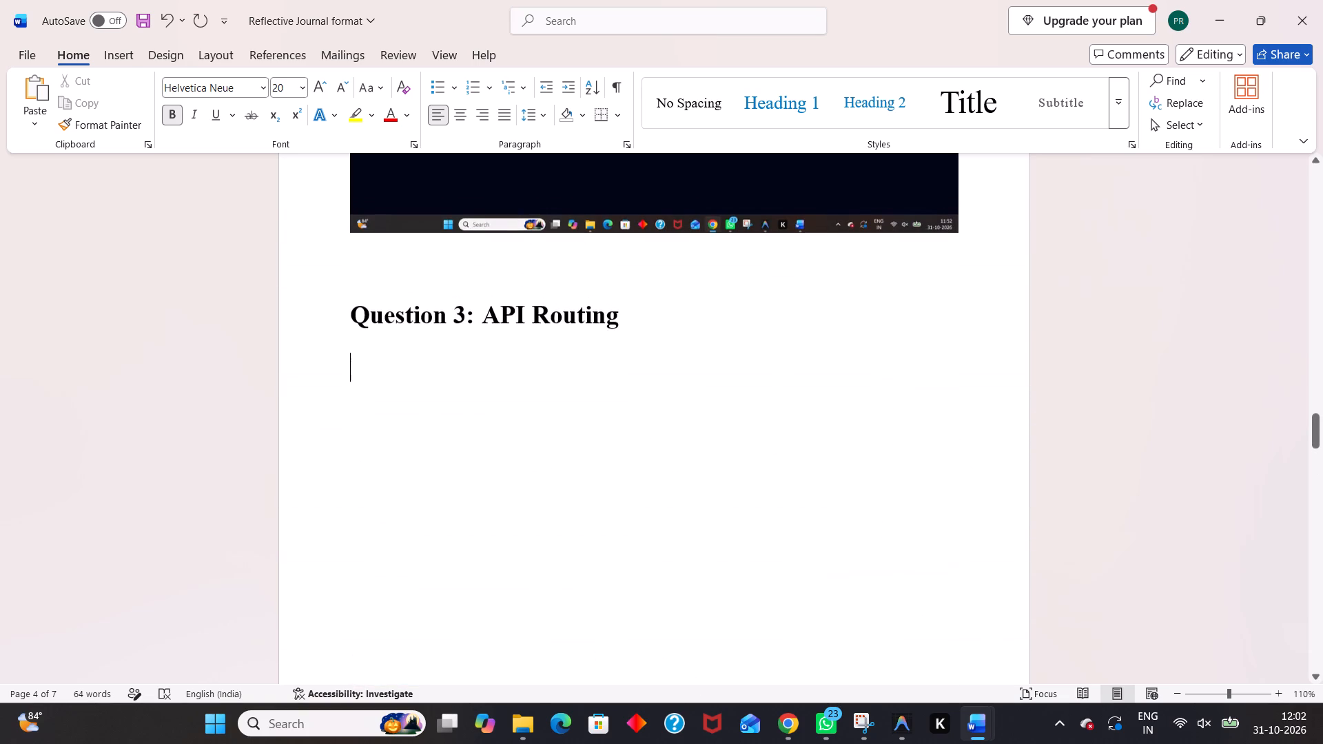
key(ctrl+v)
Switch to Chrome, open the Gadgets Page question from the coding practice list, and capture a screenshot of its question page.
scroll(788, 447, down, 2)
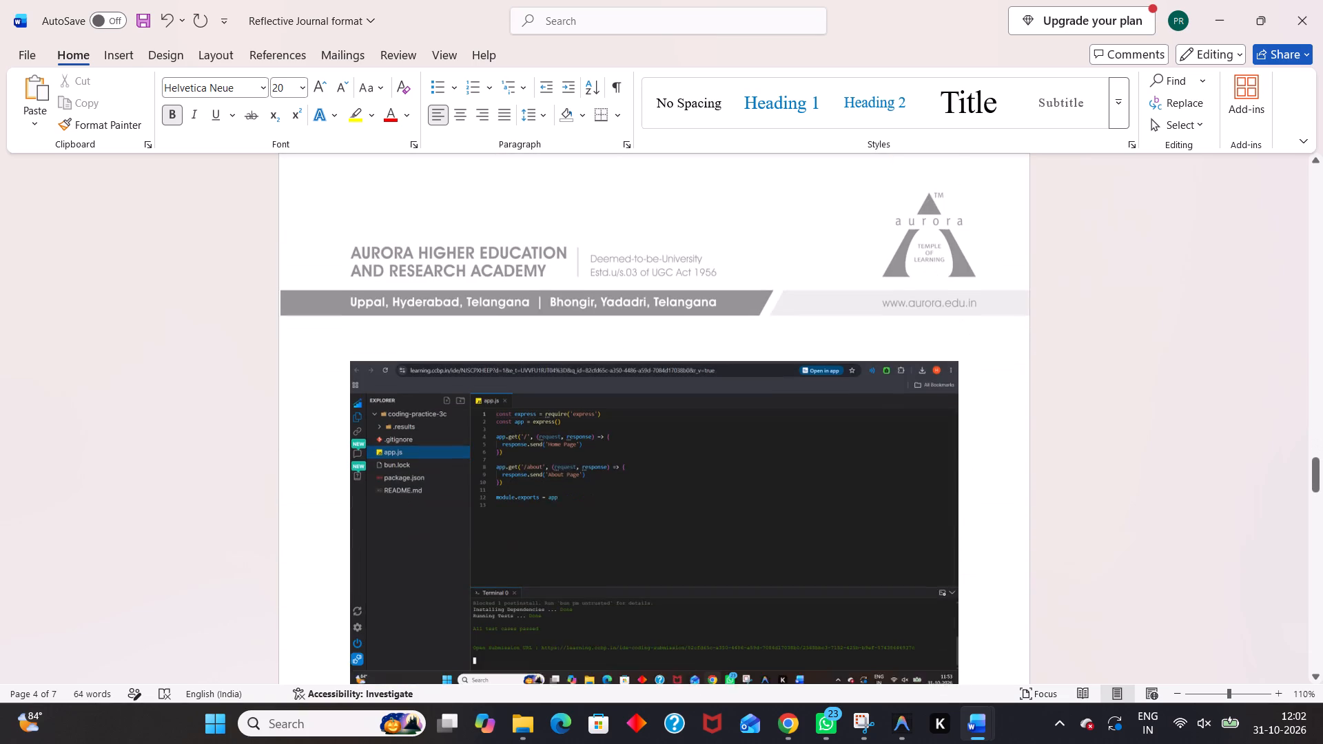
scroll(788, 447, down, 2)
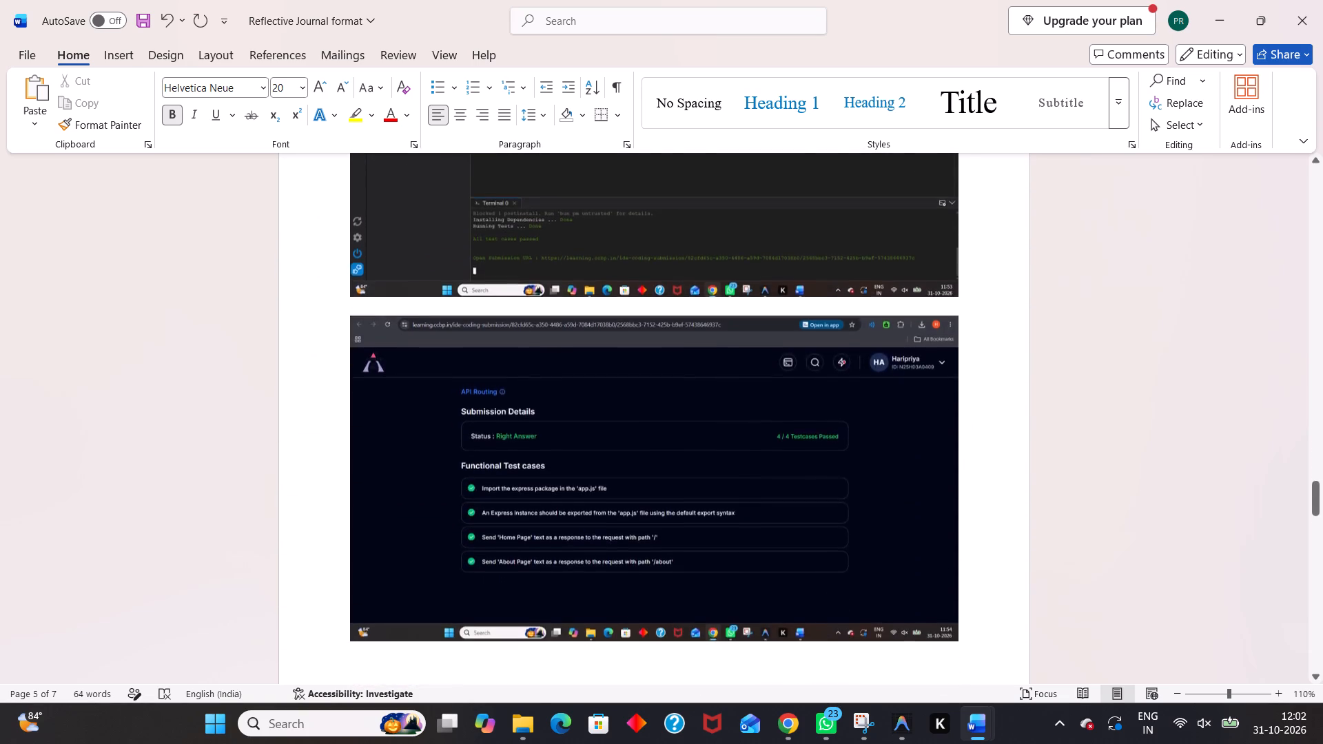
scroll(788, 447, down, 4)
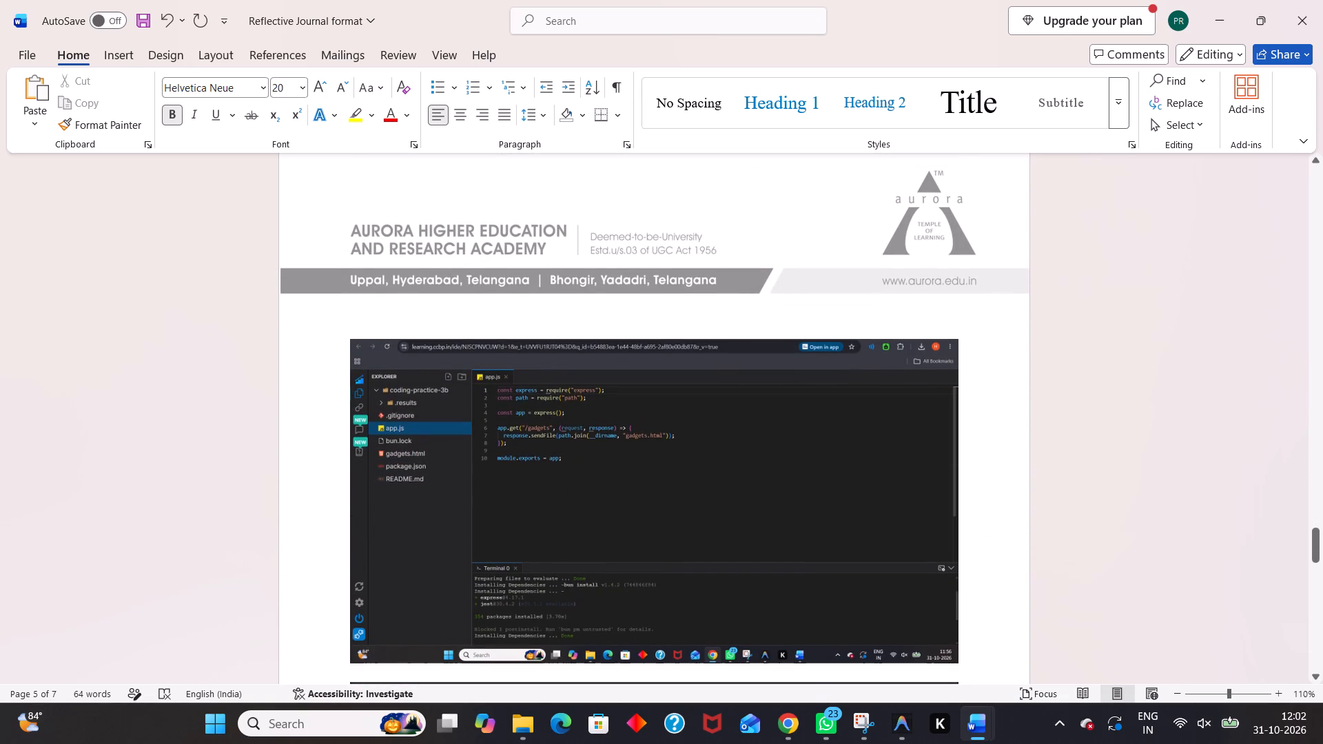
click(842, 653)
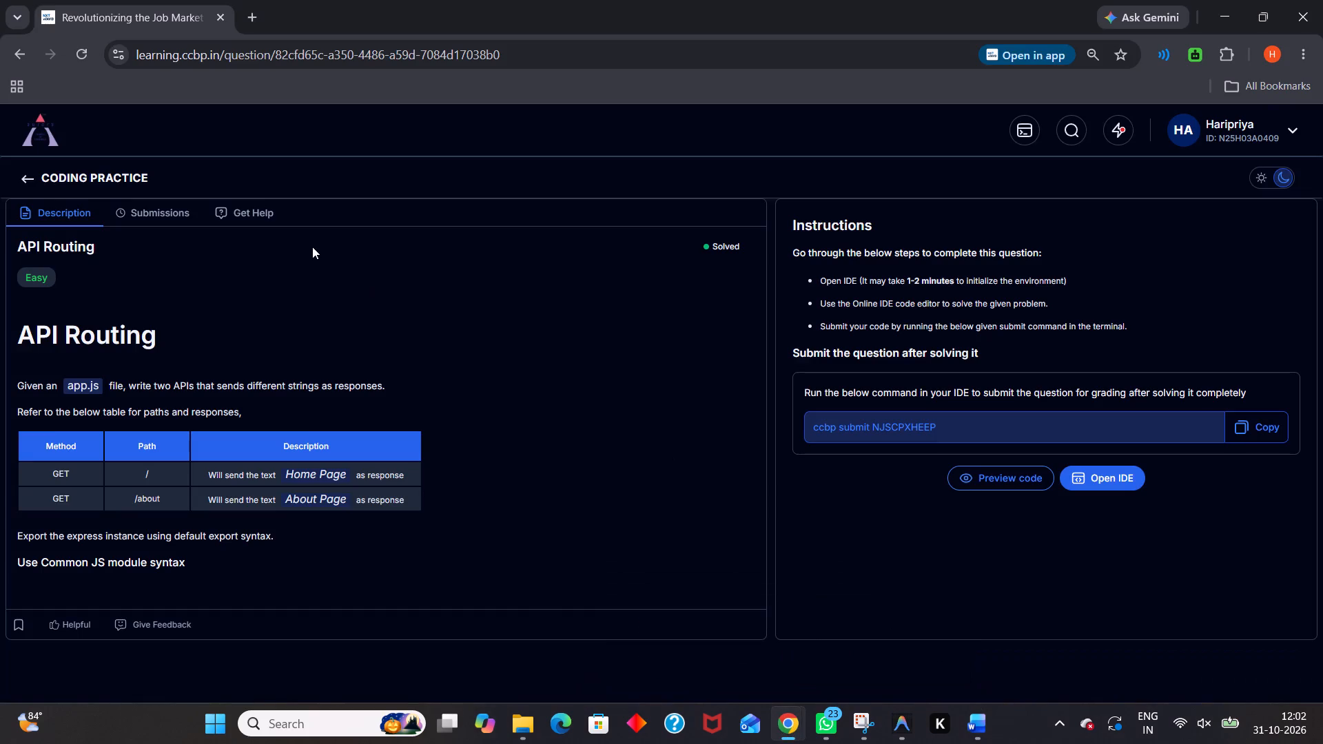
click(29, 179)
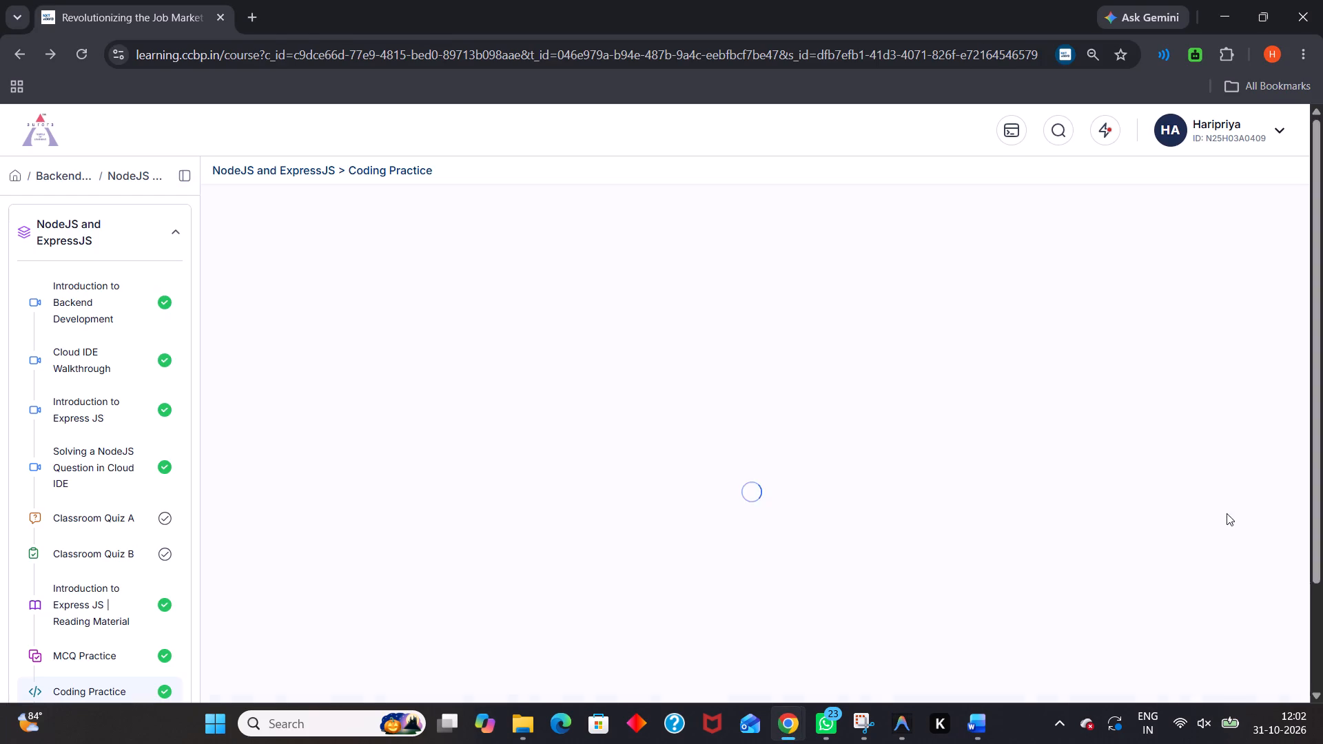
click(1167, 538)
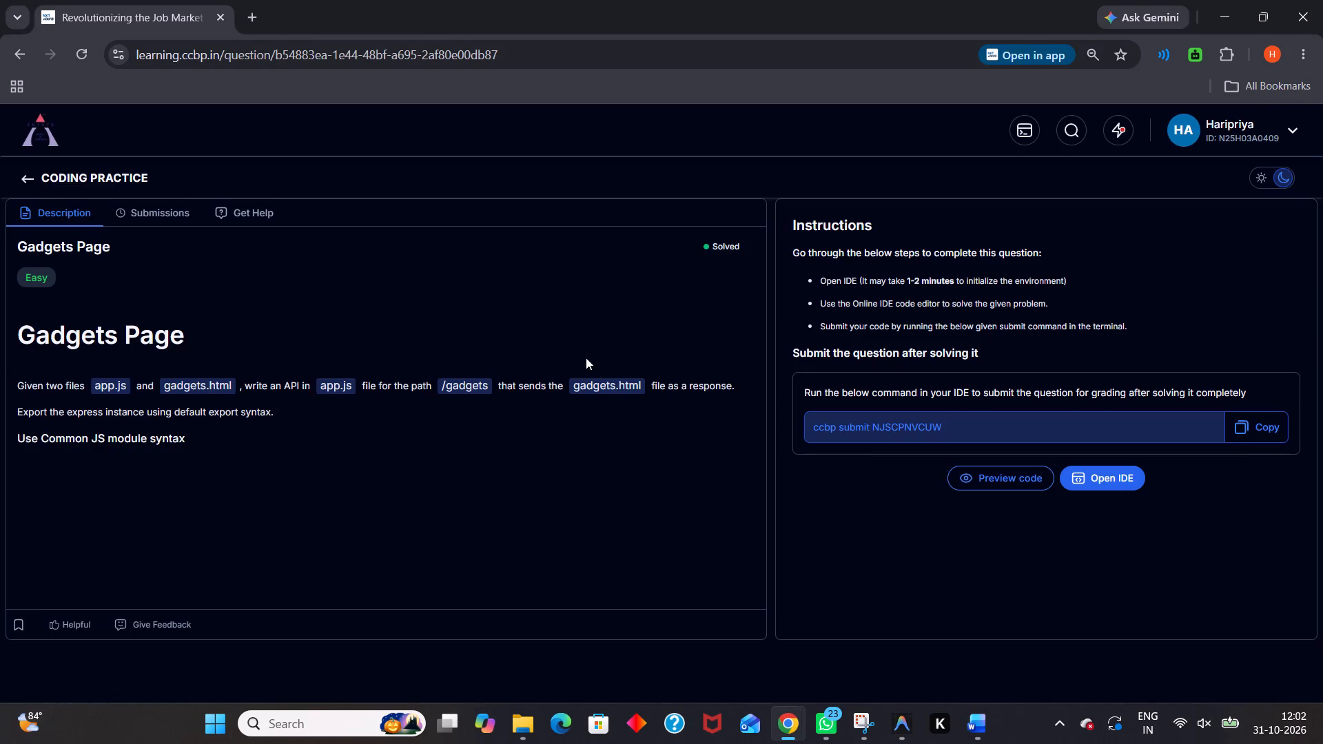
key(Print)
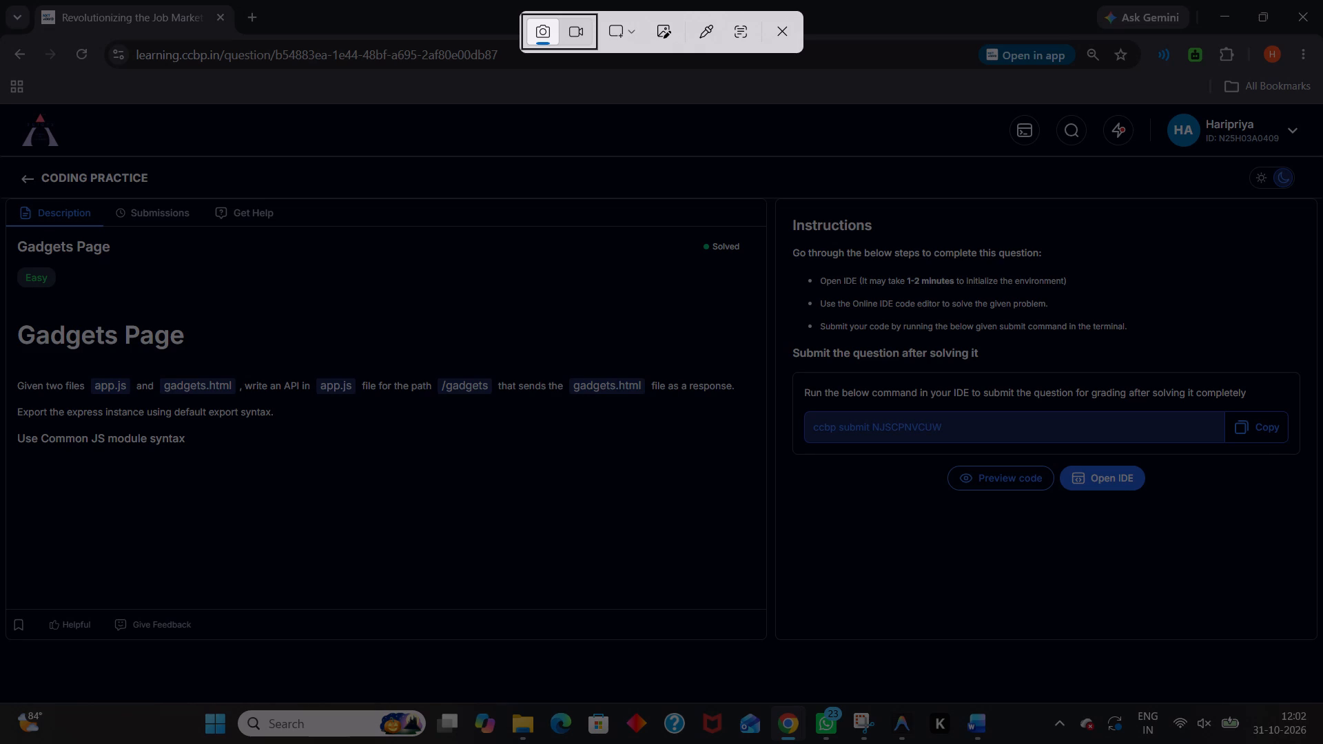
drag(0, 38, 1322, 743)
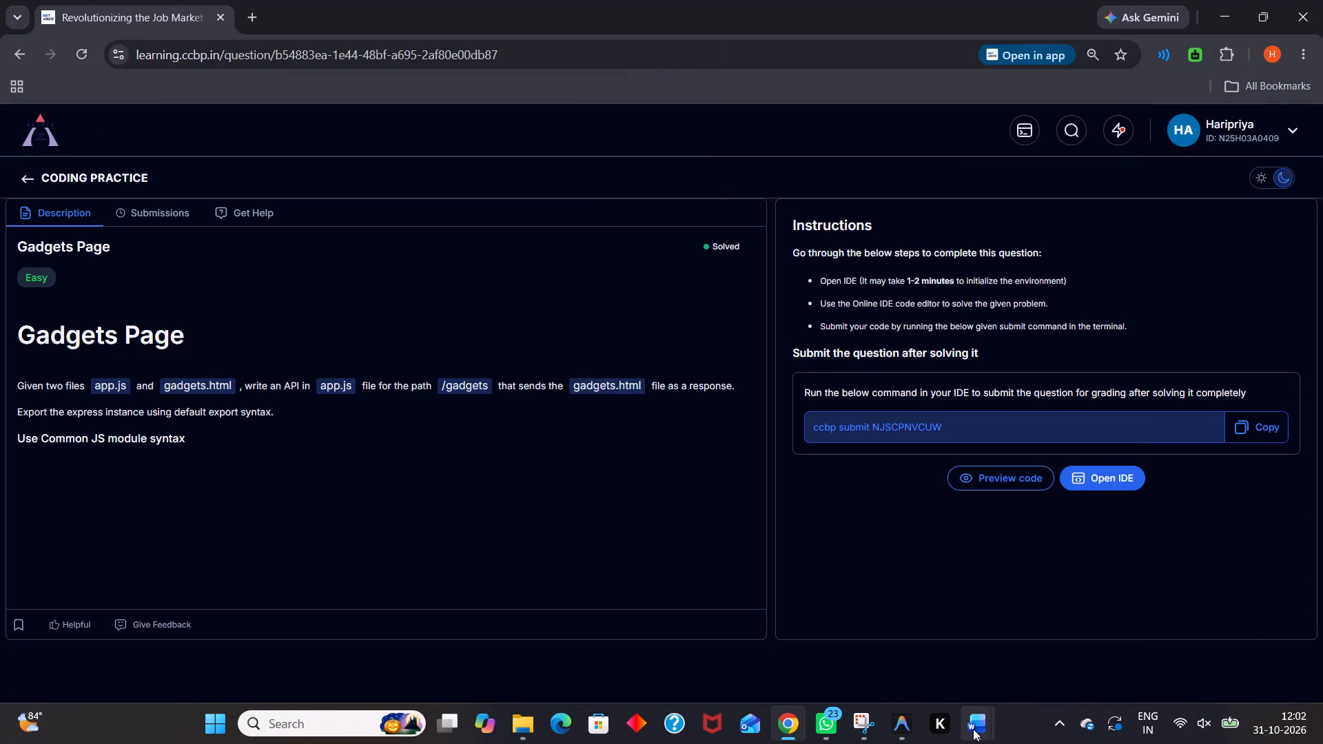
Switch to the Reflective Journal document in Word and paste the screenshot on a new line below the Question 4: Gadgets Page heading.
click(1117, 639)
scroll(721, 453, up, 1)
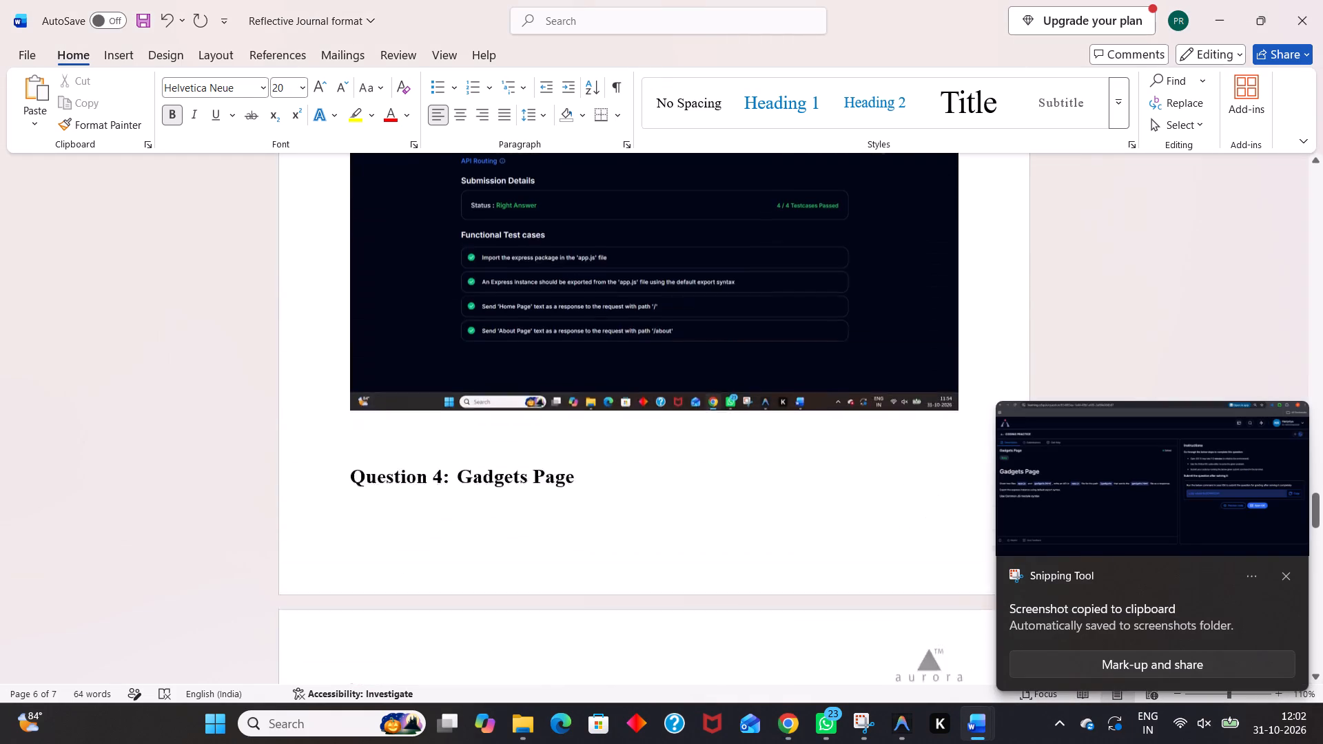
scroll(721, 453, up, 1)
click(633, 517)
click(622, 562)
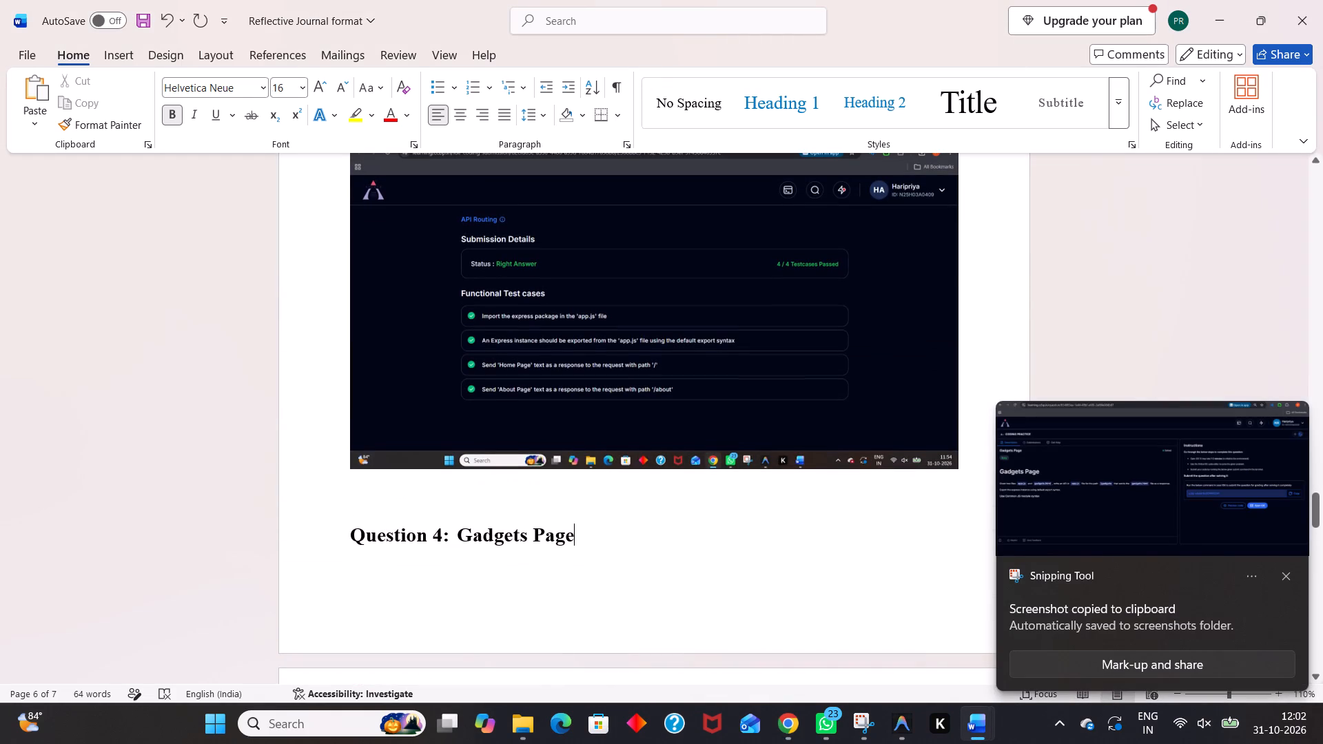
key(Return)
key(ctrl+v)
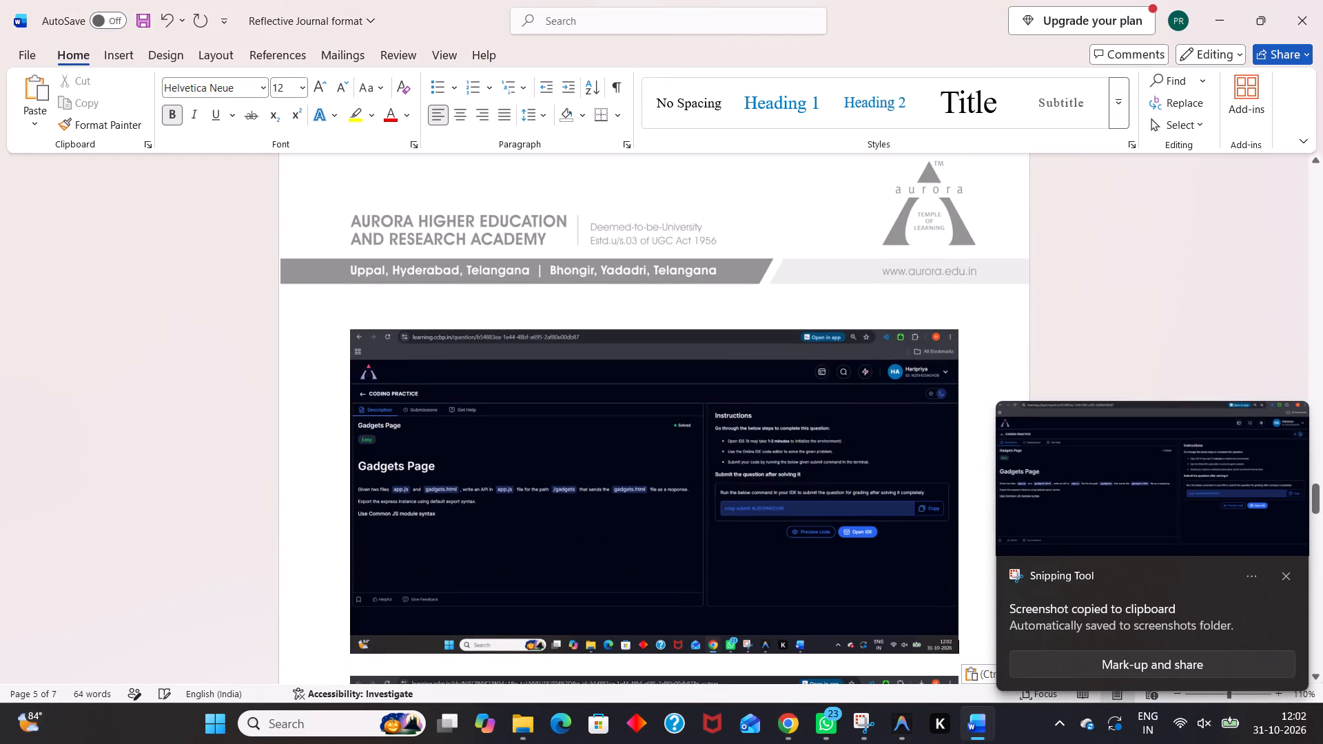
Insert a new line below the Question 5: Get a String heading in the report.
scroll(646, 559, down, 5)
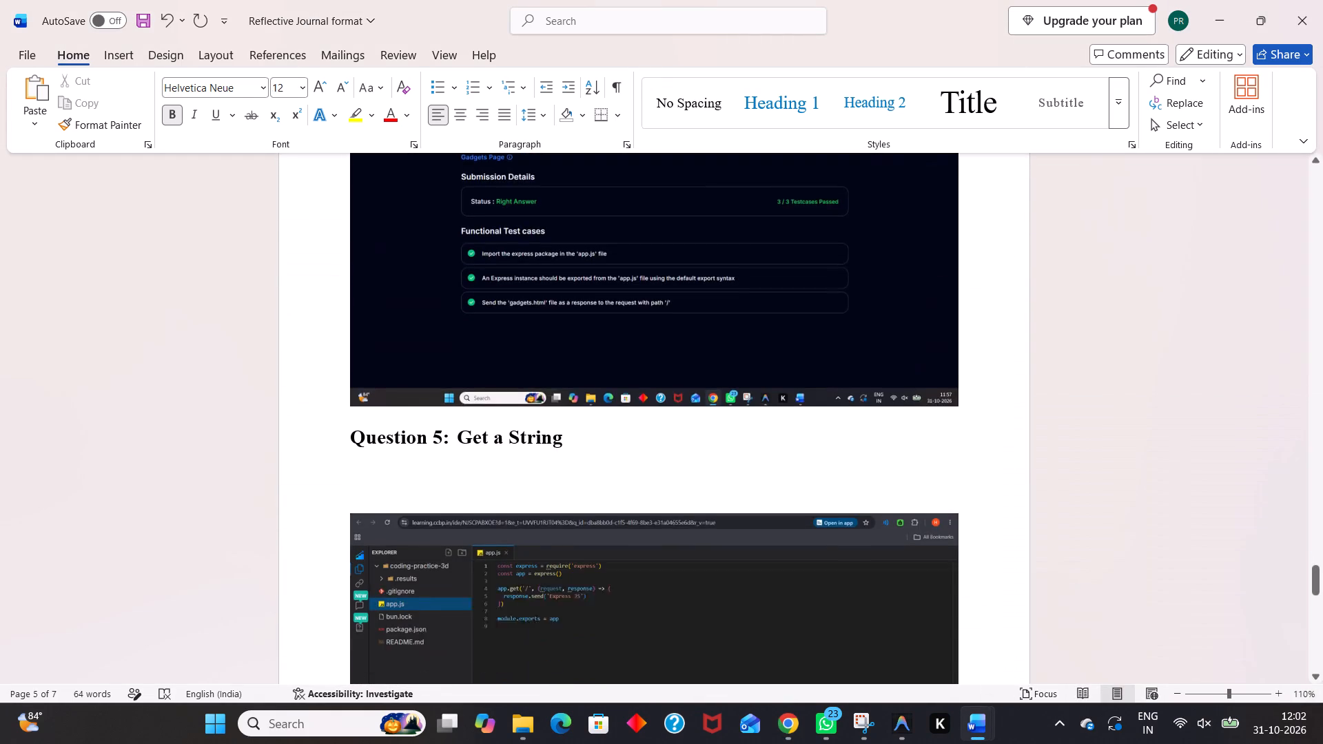
scroll(646, 559, down, 1)
click(615, 375)
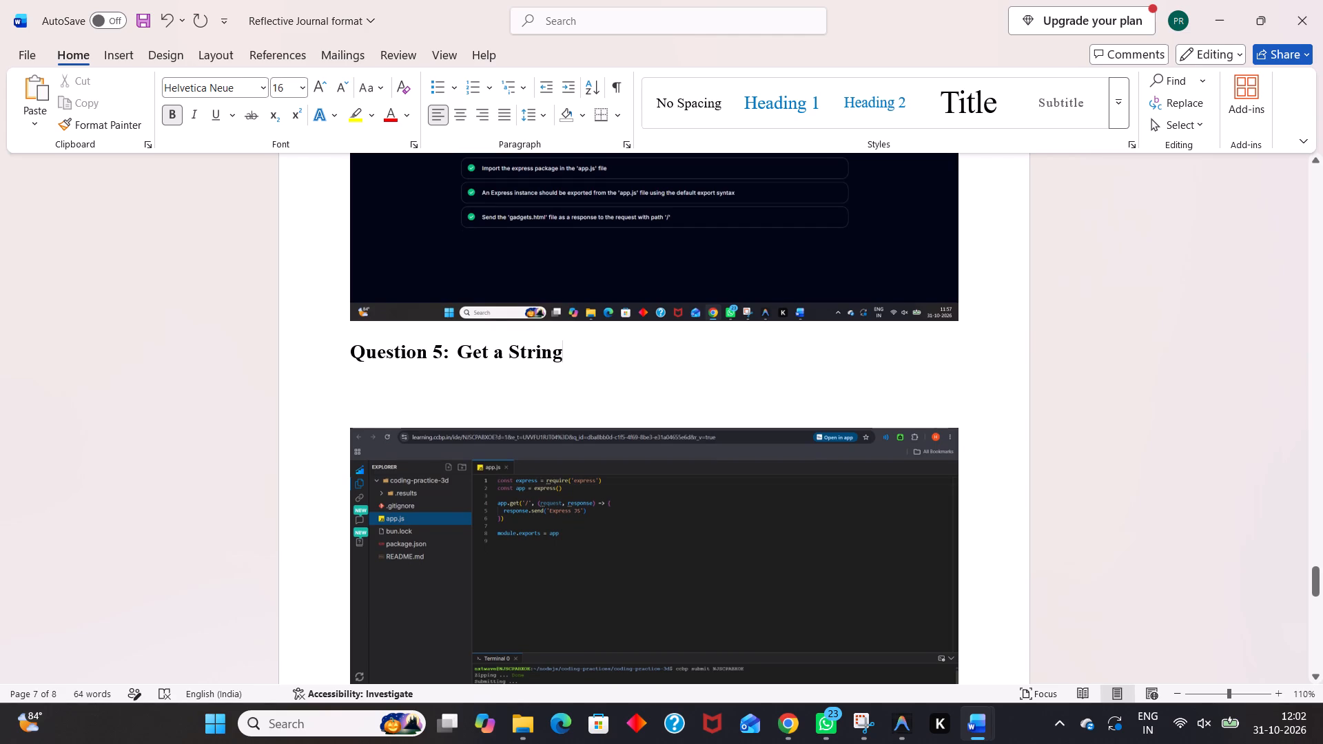
key(Return)
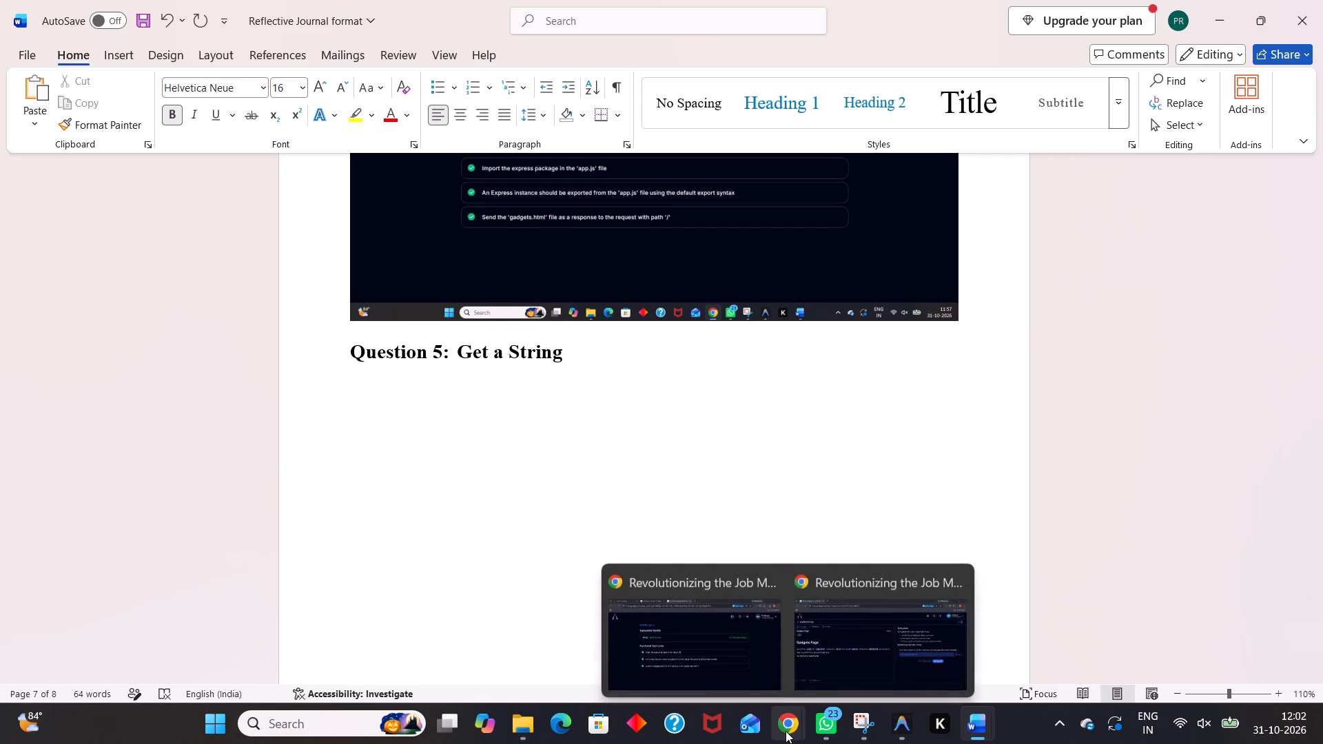
Switch to Chrome and open the Get a String question from the coding practice list.
click(839, 614)
click(40, 174)
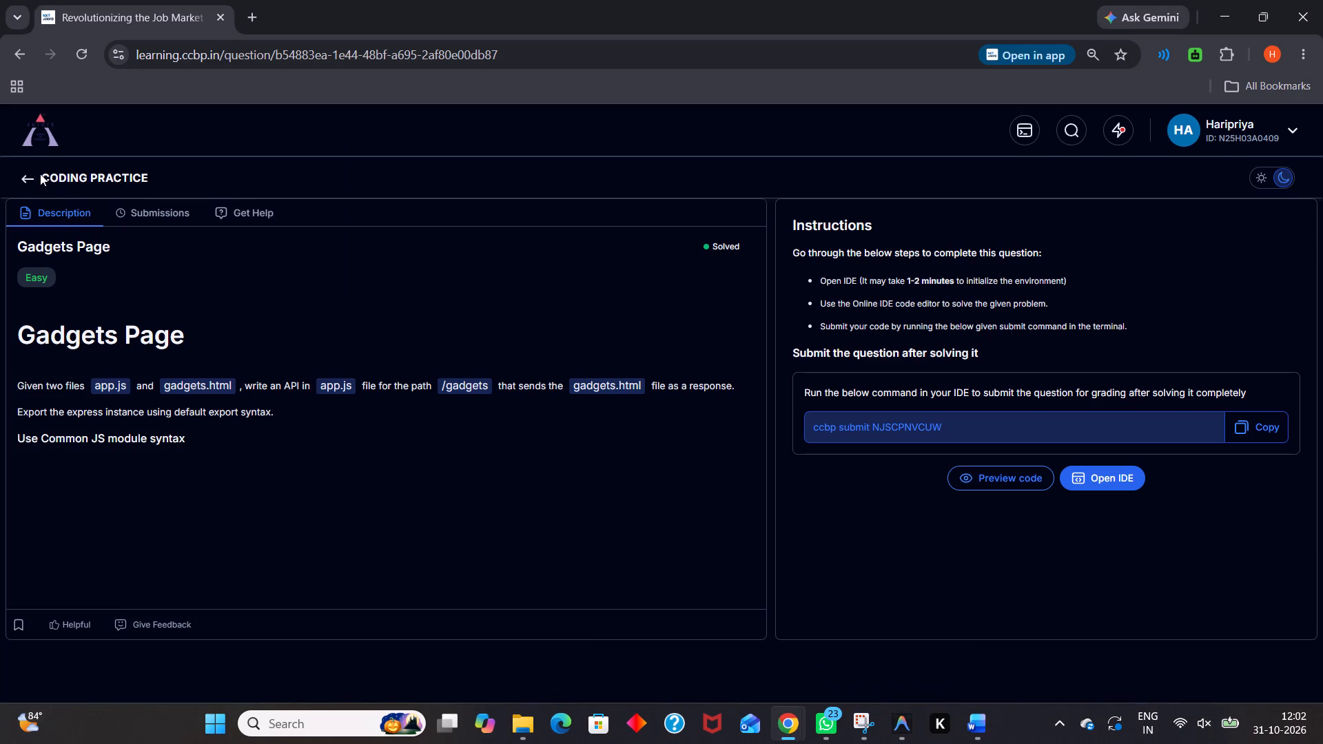
click(28, 174)
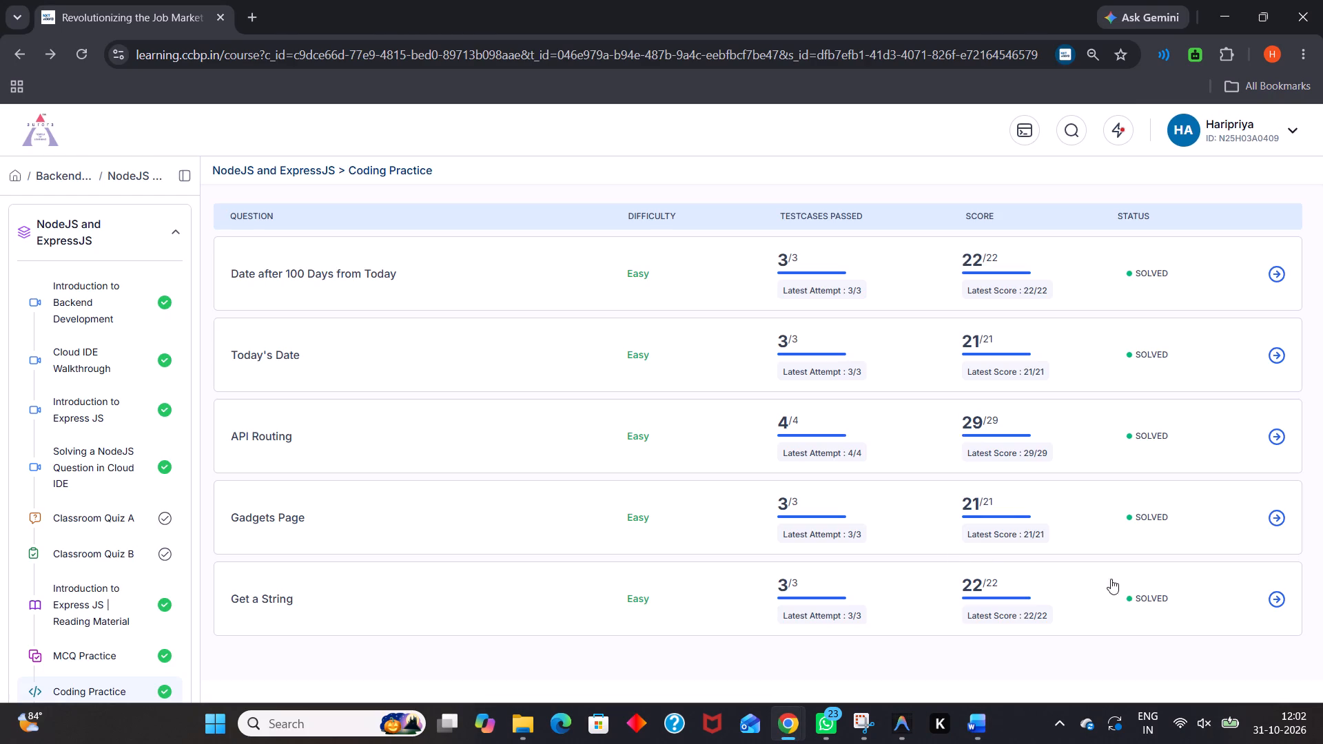
click(1132, 585)
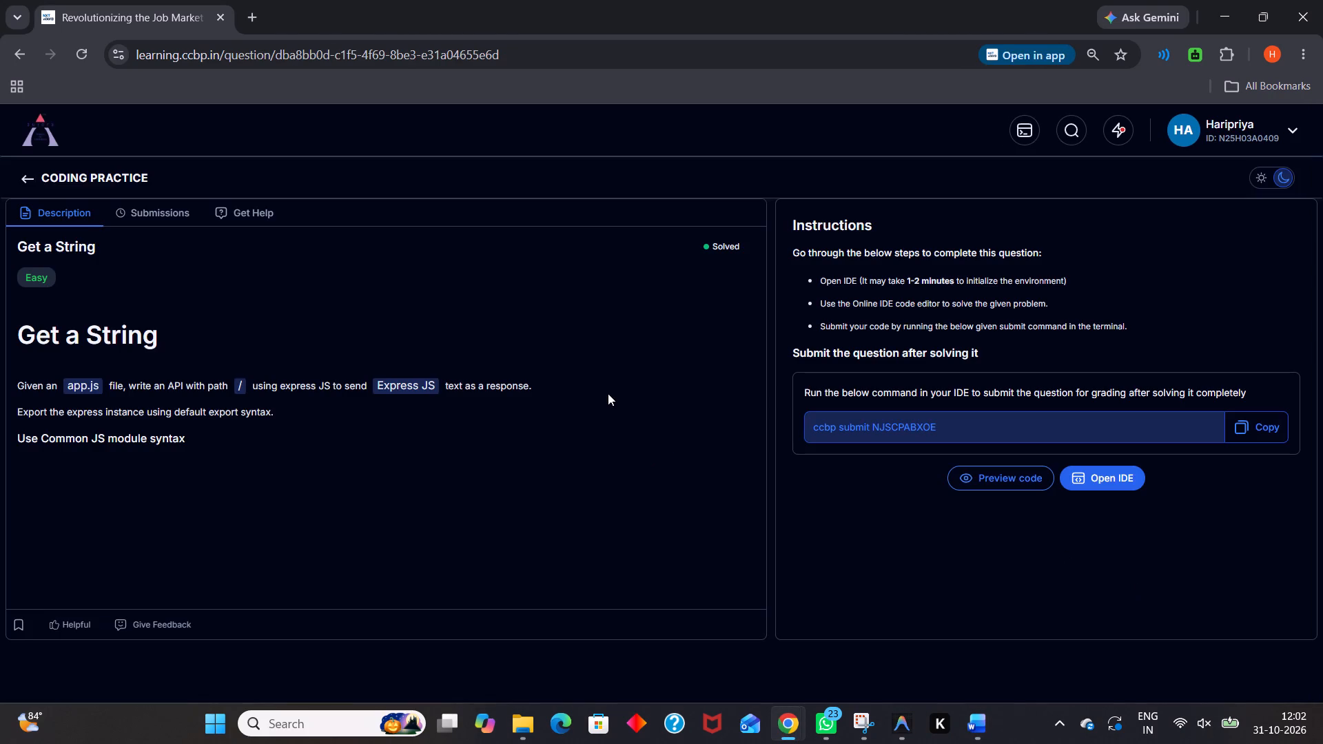
Capture a screenshot of the Get a String question page and paste it below the Question 5 heading in the Word report.
key(Print)
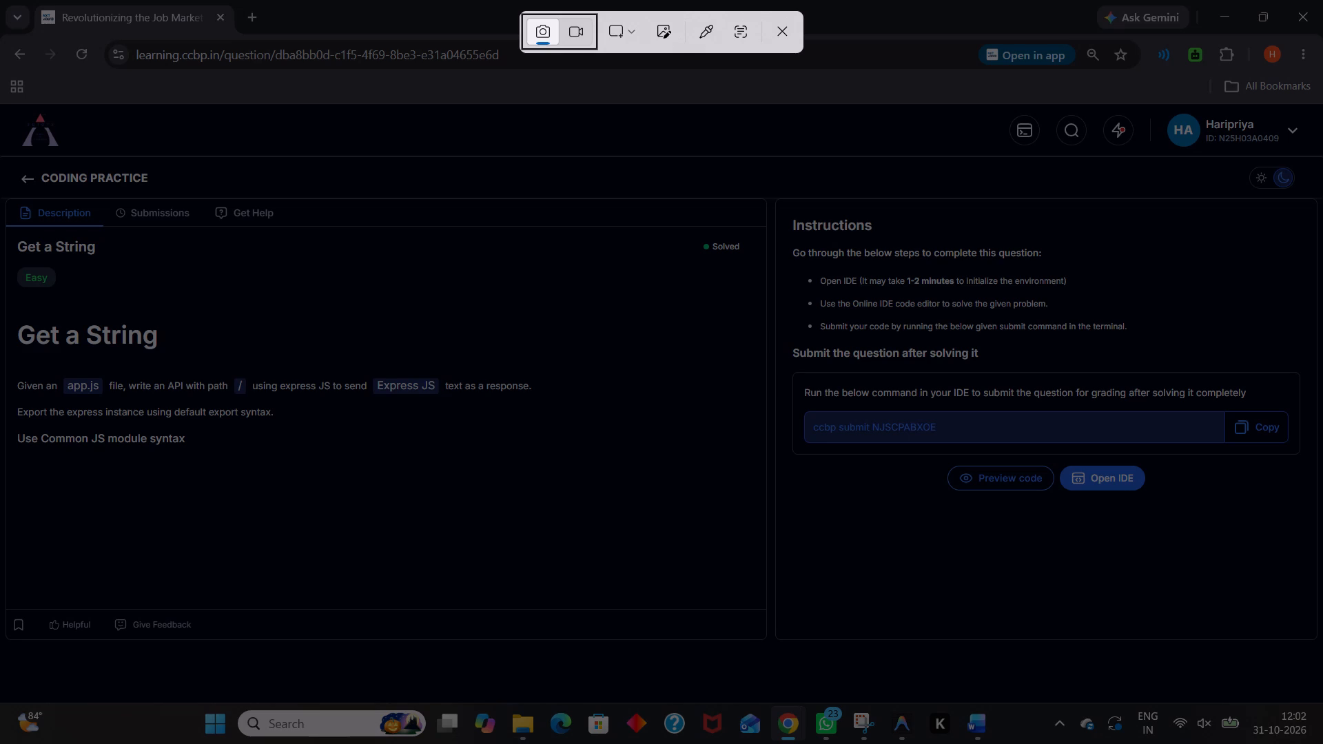
drag(0, 38, 1322, 743)
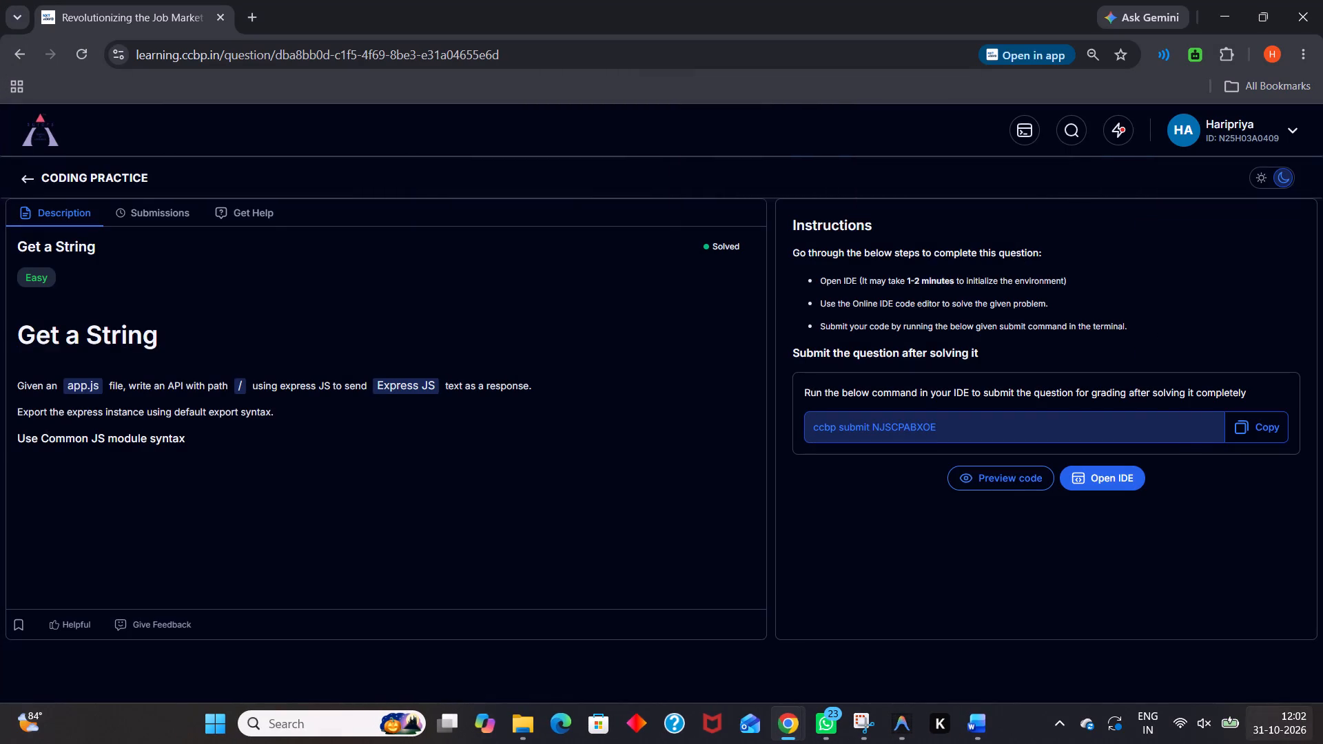
click(1119, 634)
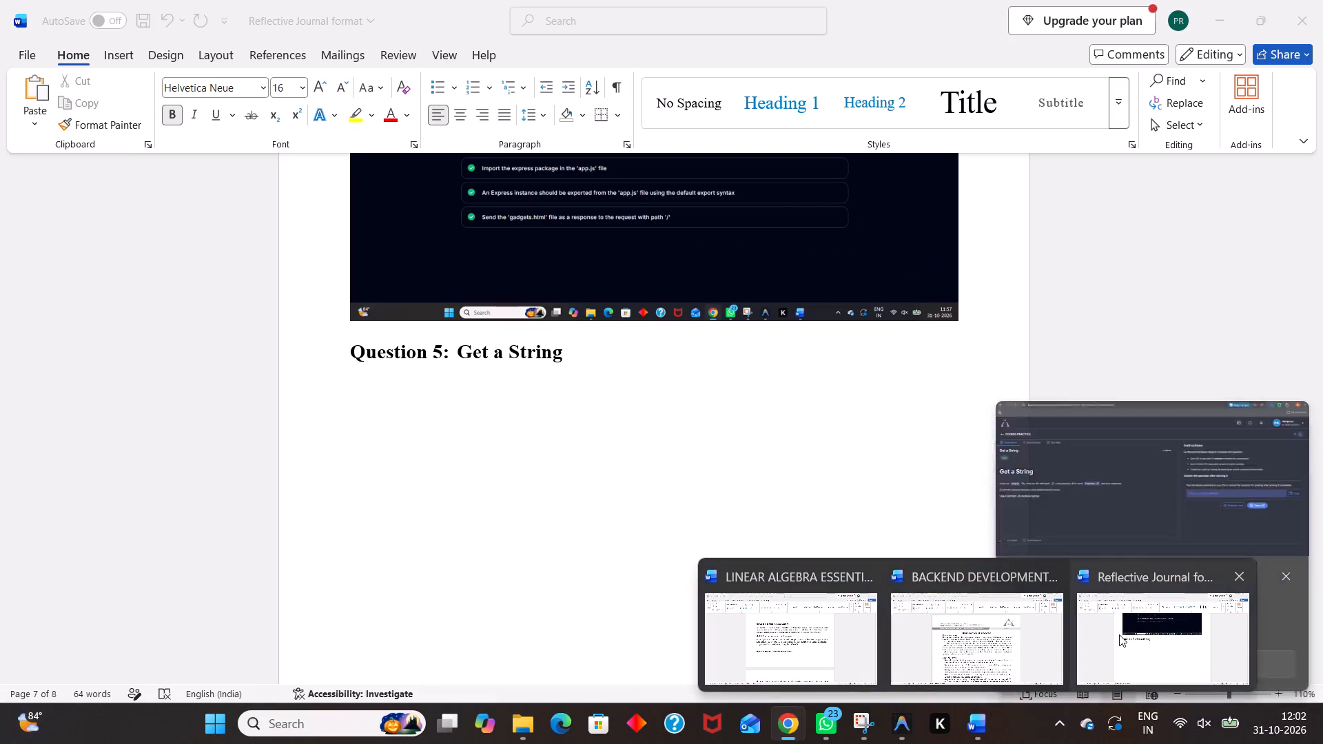
click(702, 526)
key(ctrl+v)
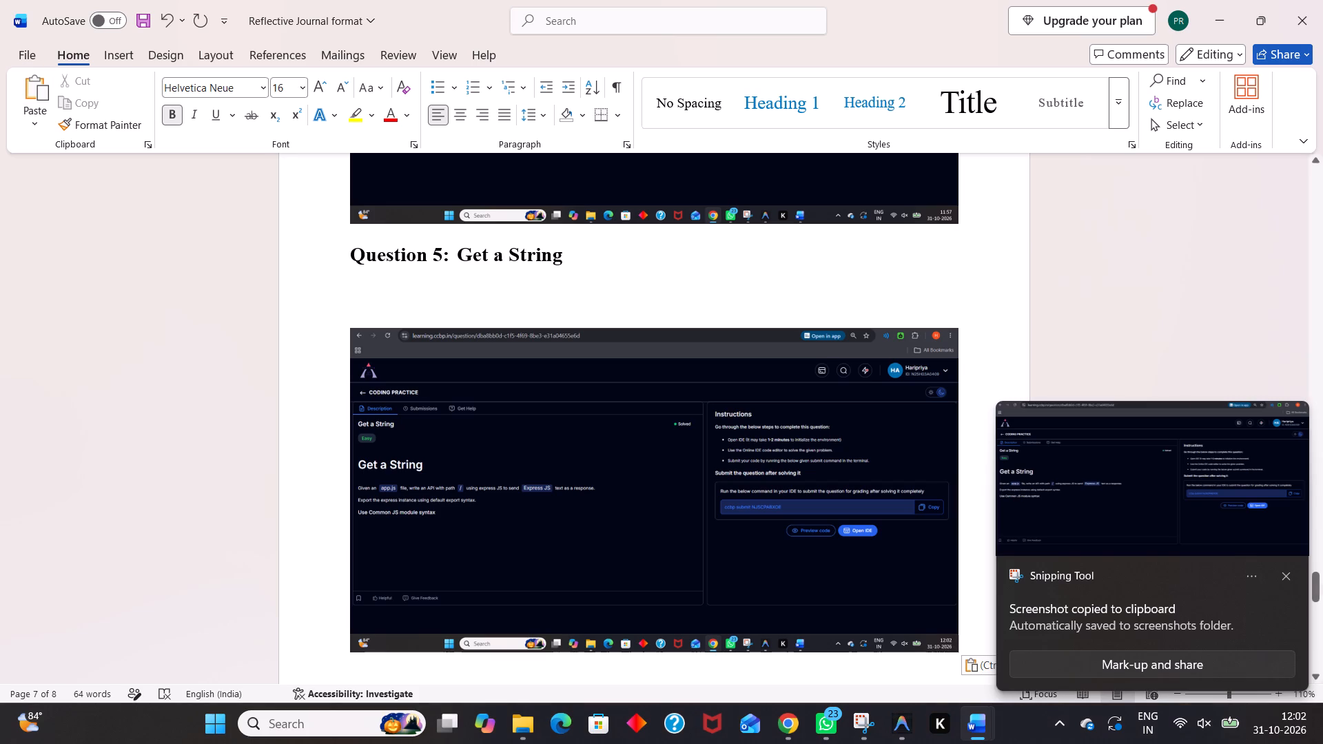
click(1289, 577)
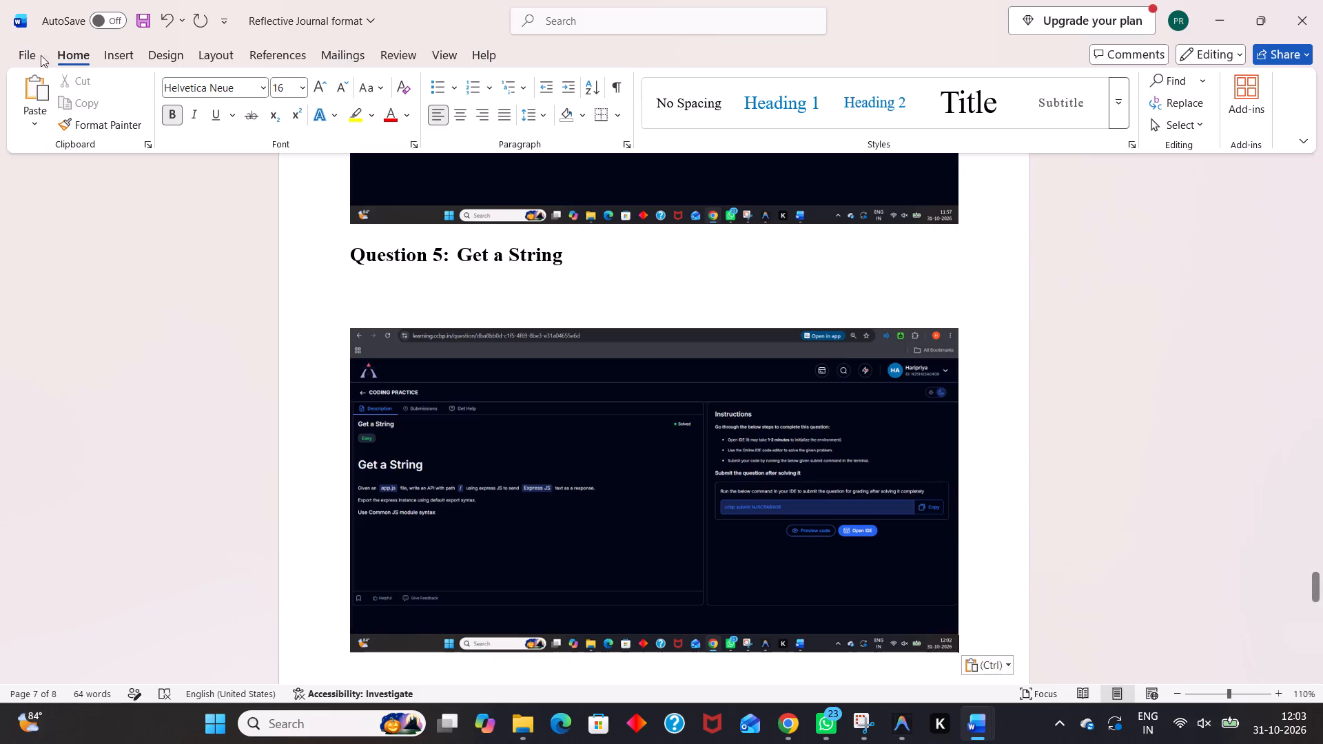
Save the report as a PDF named labreport-1 in the PDF Files > Backend Development Fundamentals folder on drive E.
click(19, 58)
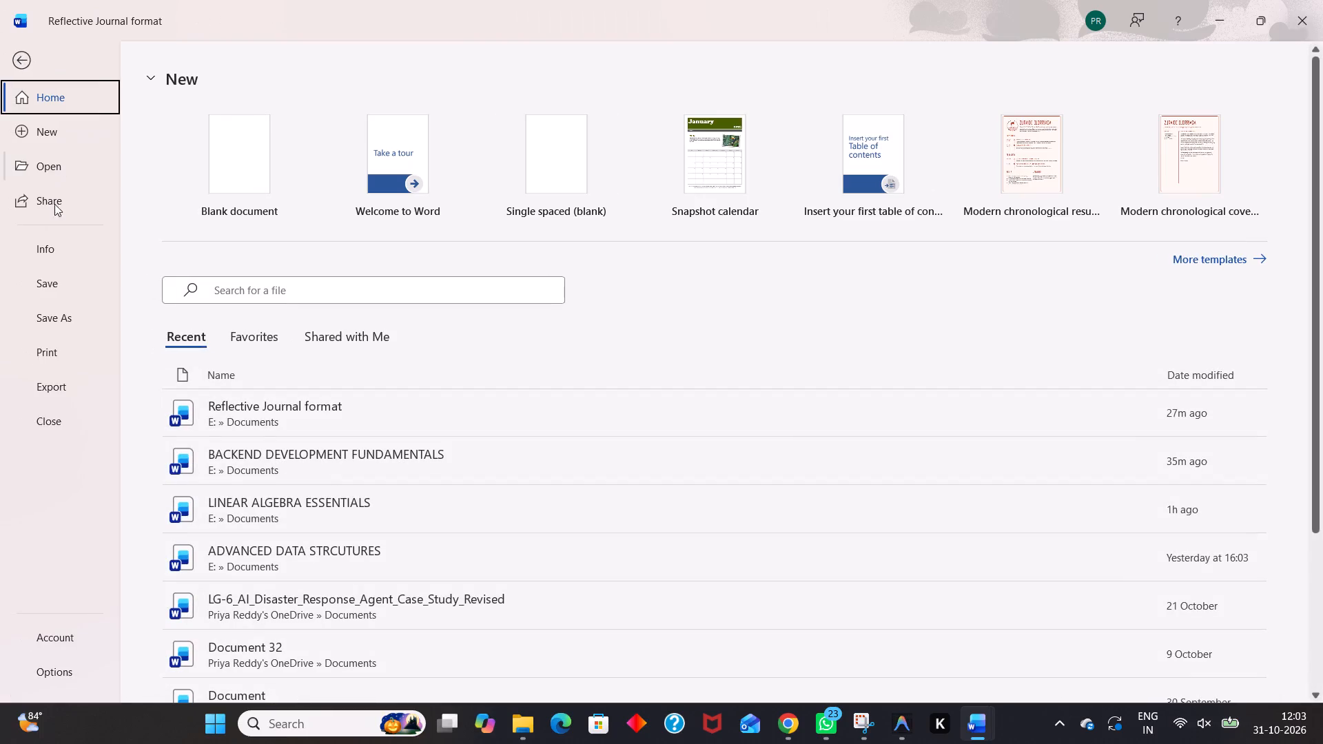
click(39, 314)
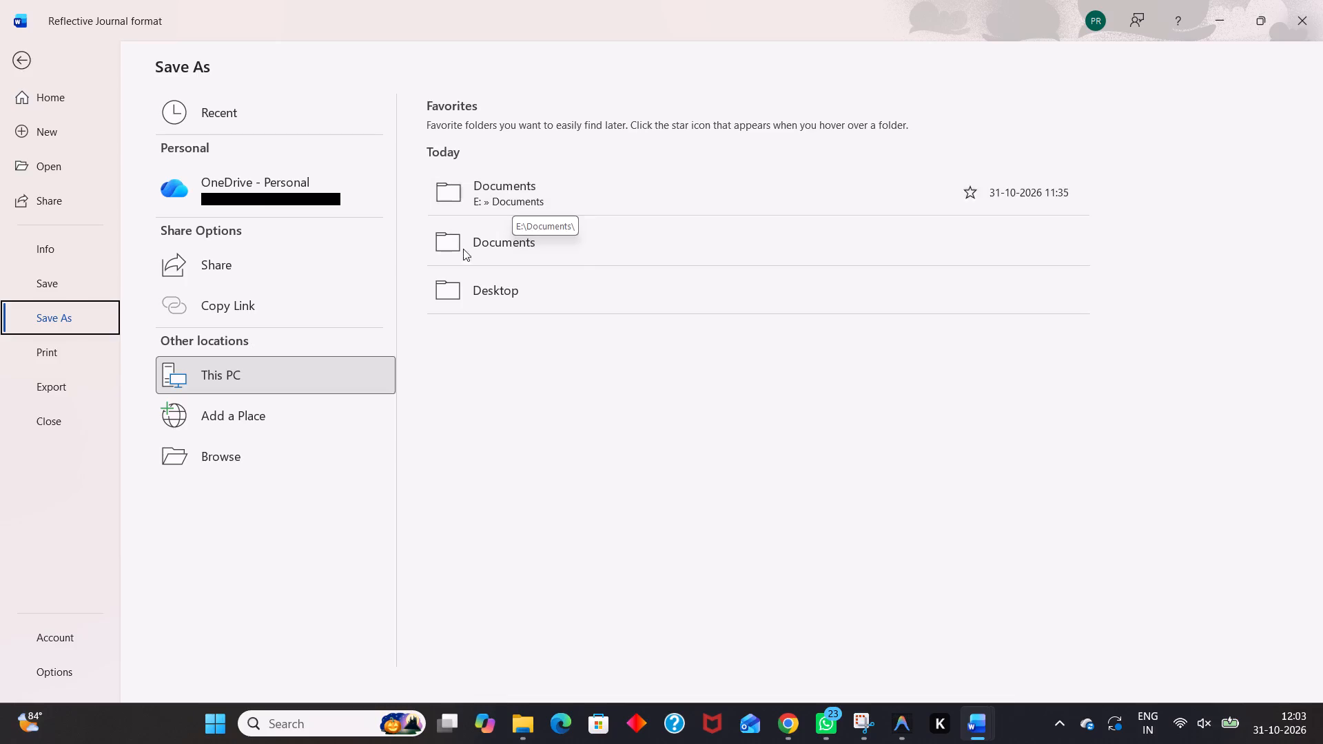
double_click(546, 204)
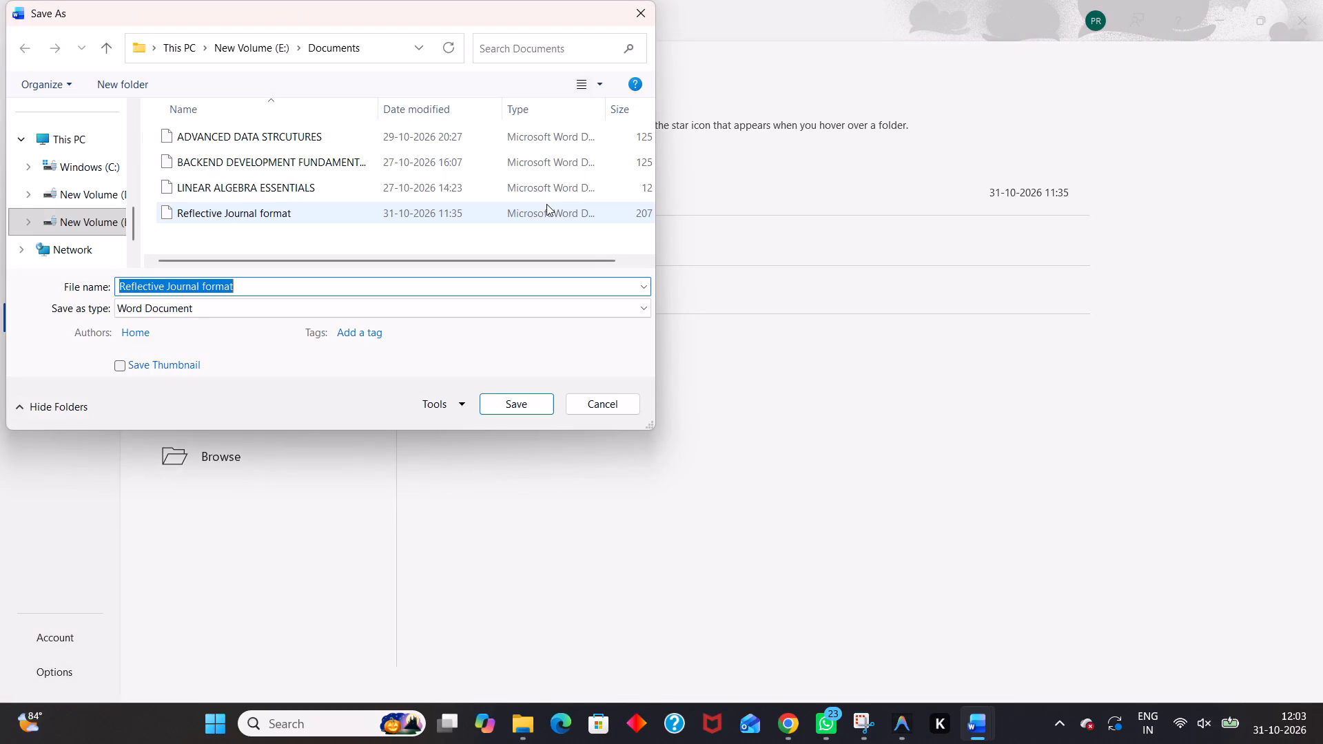
double_click(80, 211)
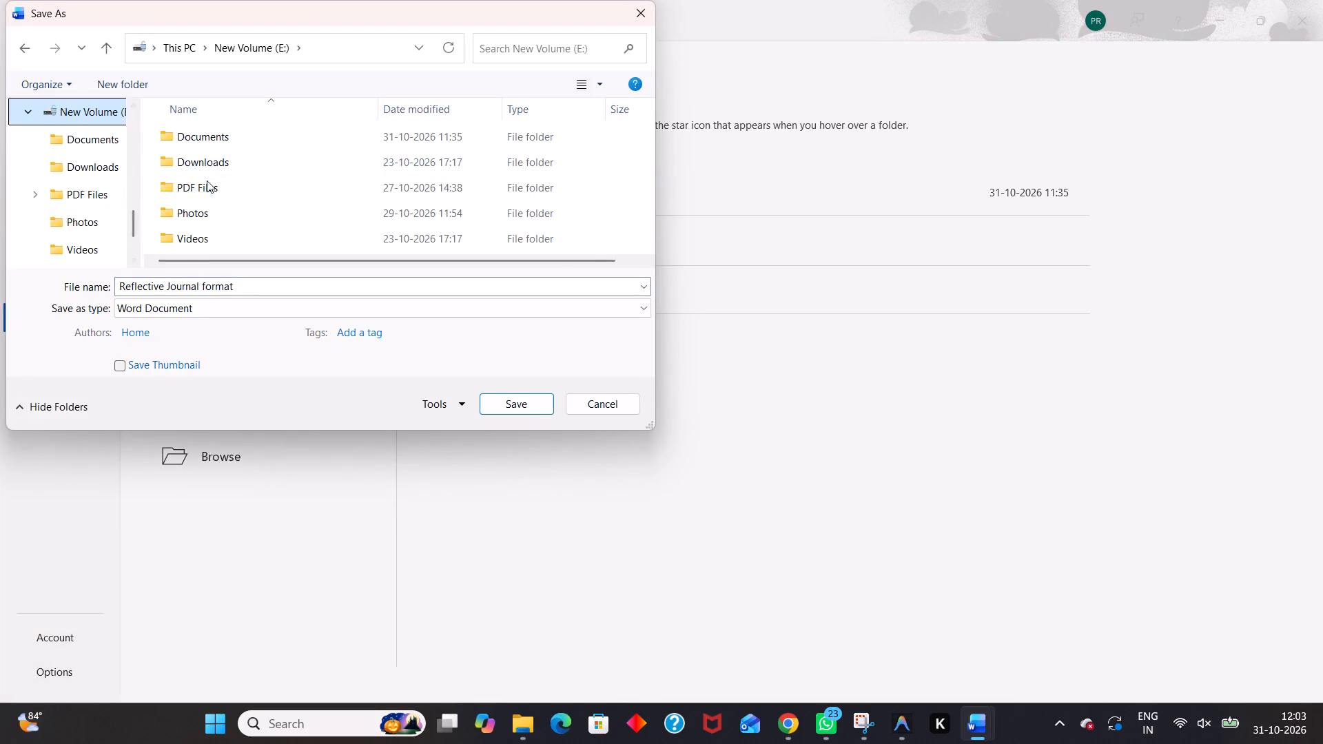
double_click(207, 181)
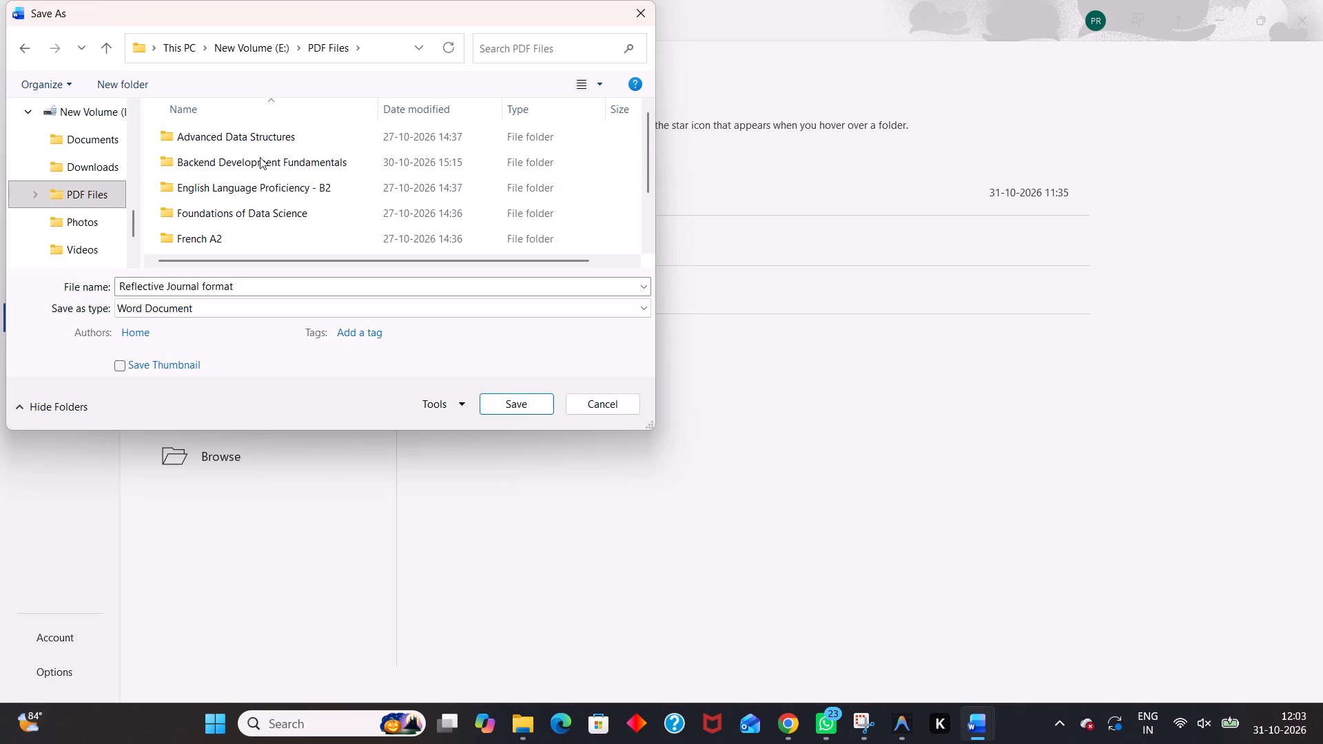
double_click(260, 159)
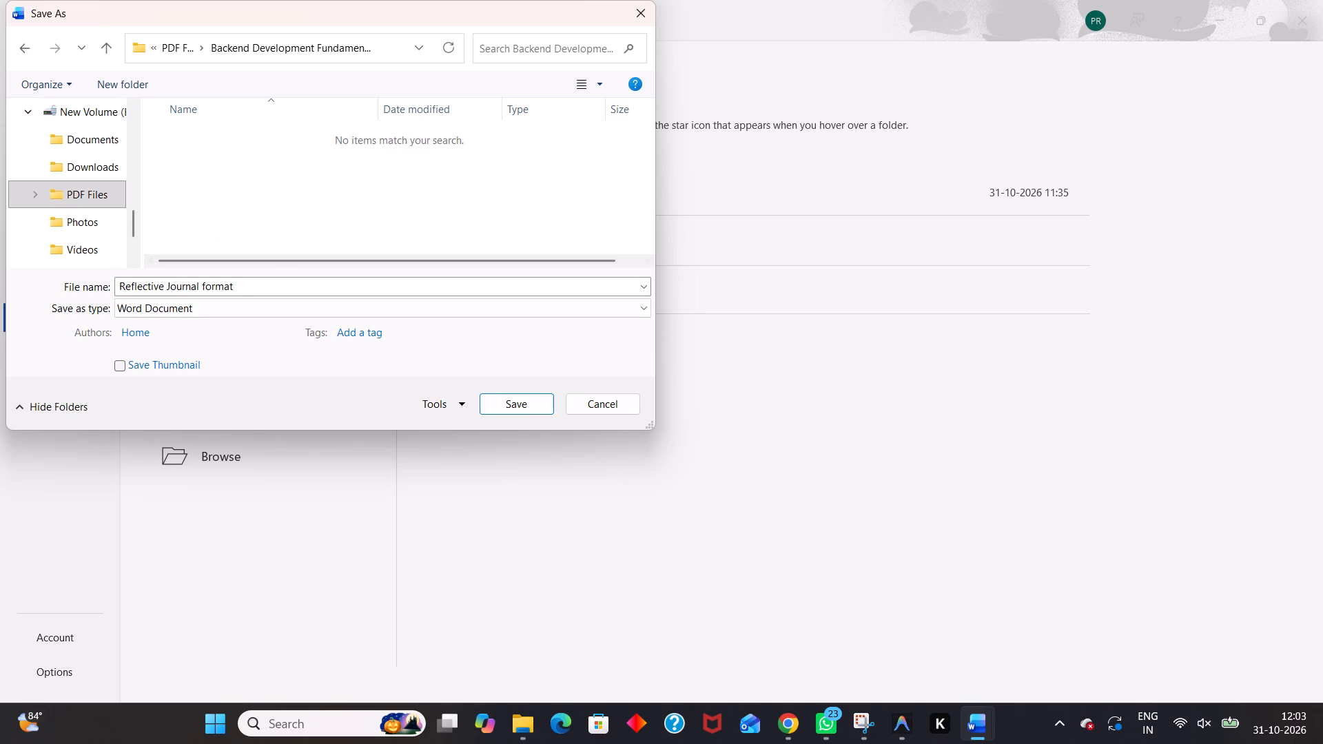
click(272, 289)
key(BackSpace)
text(labrr)
key(BackSpace)
text(epory)
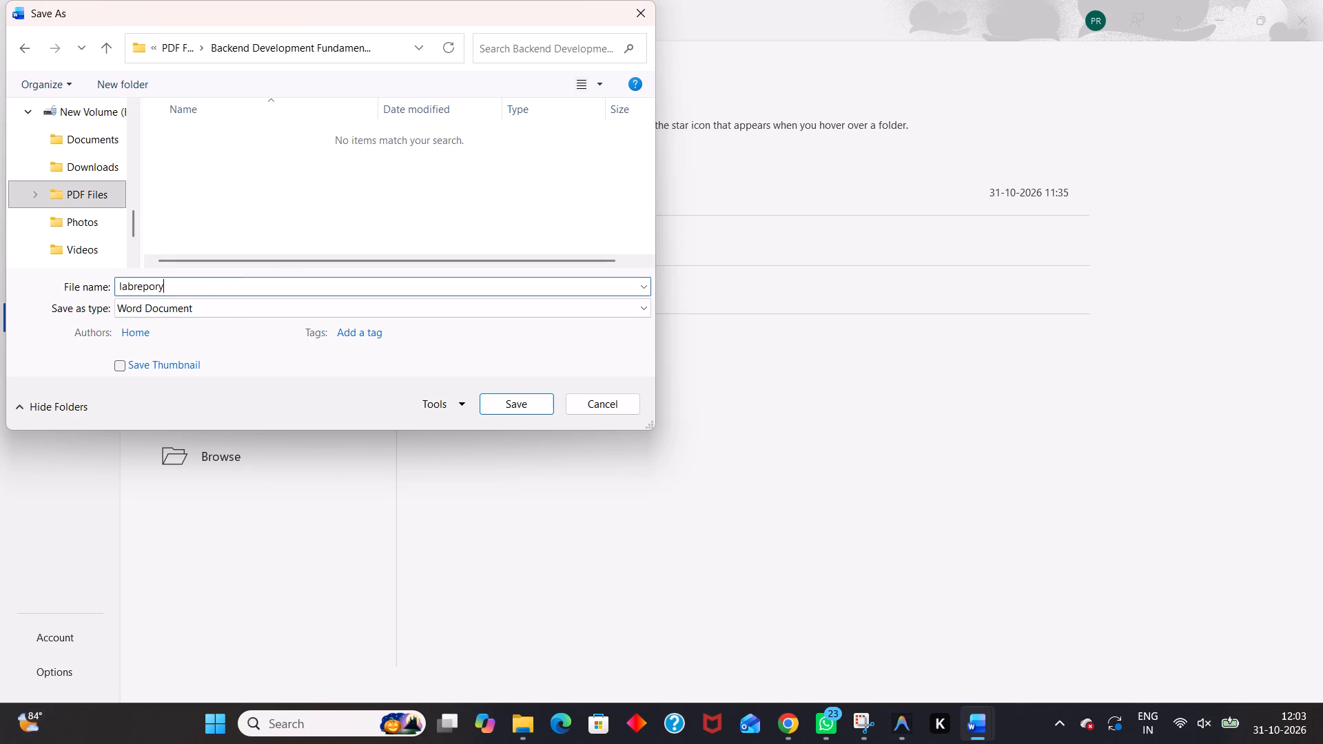
key(BackSpace)
text(t-1)
click(327, 304)
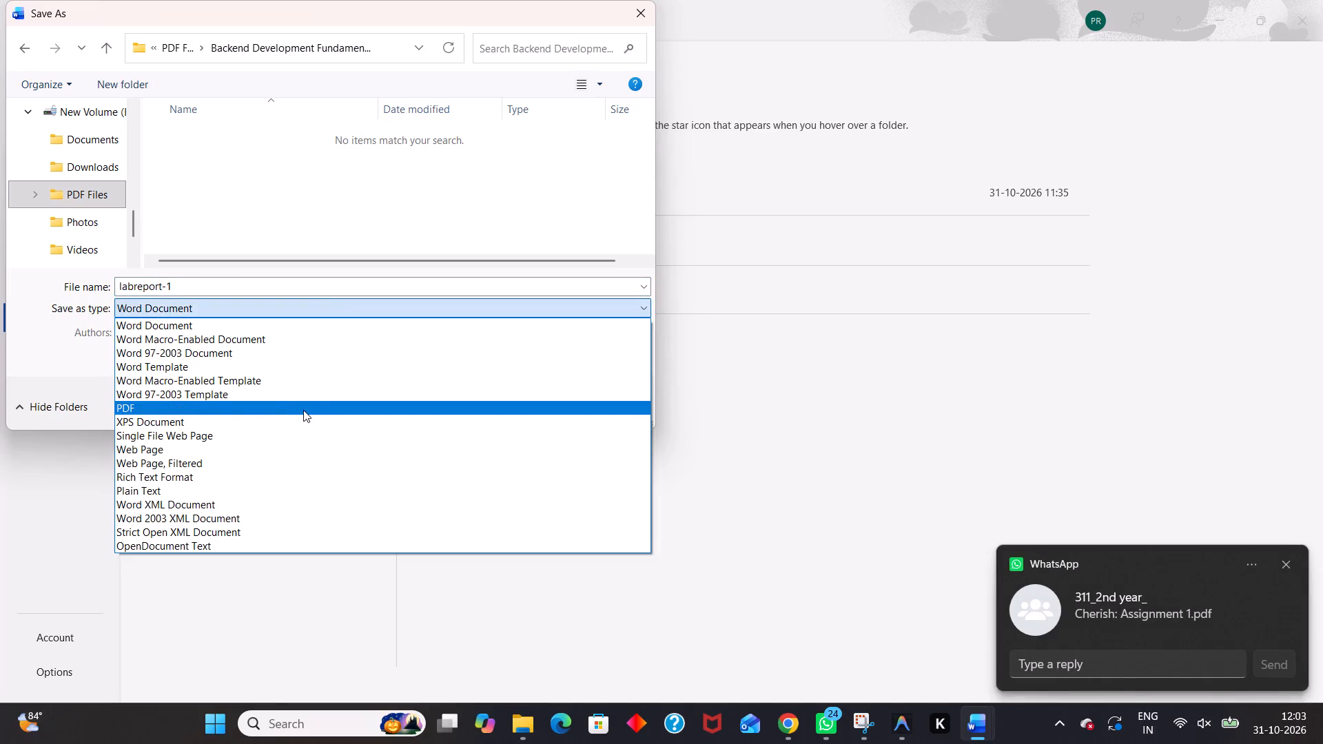
click(303, 410)
click(513, 447)
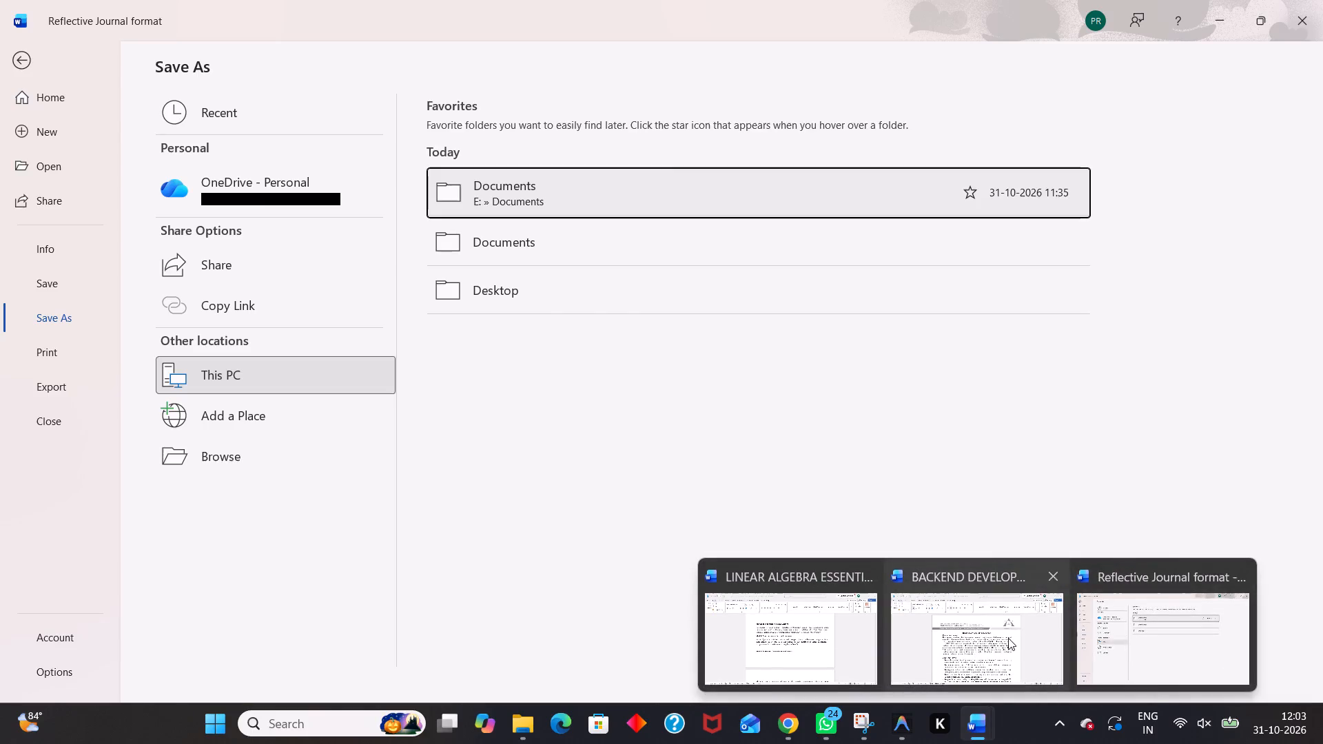
click(1008, 638)
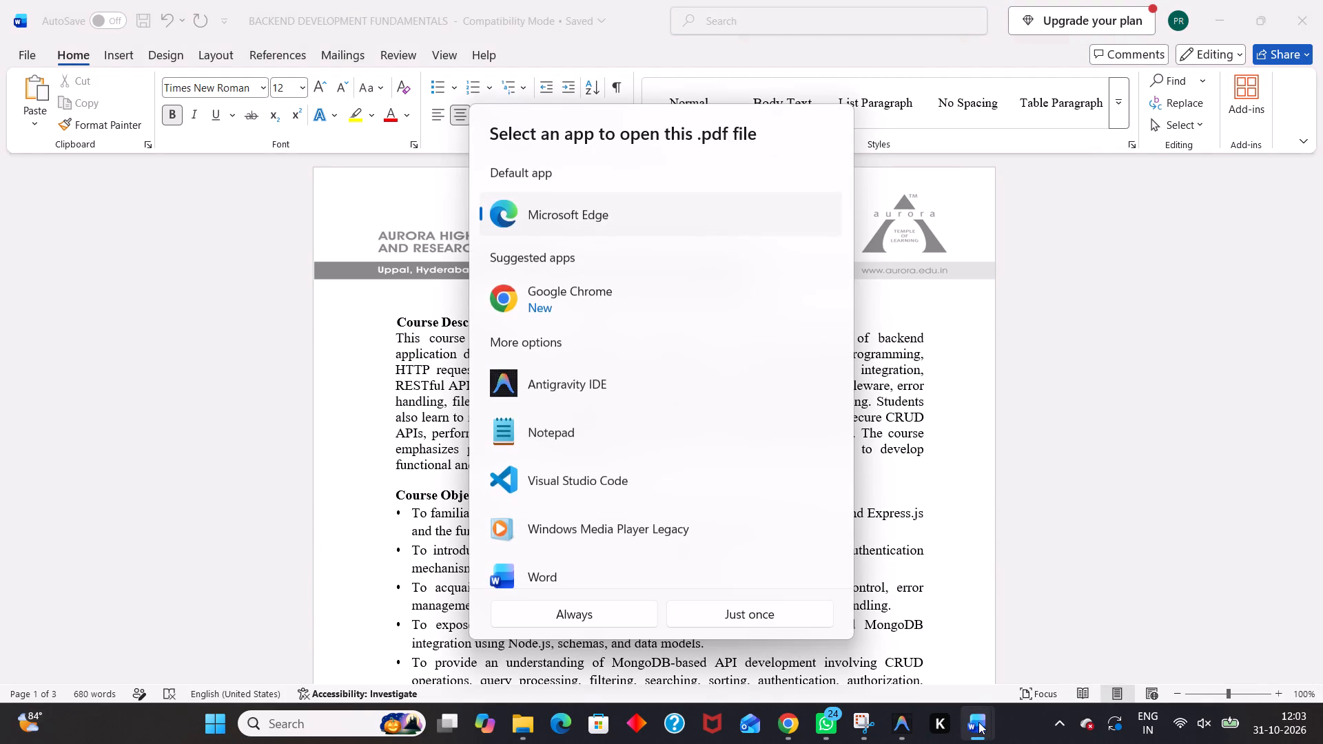
Return to the Reflective Journal document and set the Date of Submission on the first page to 31-10-2026.
click(1138, 635)
scroll(766, 338, up, 12)
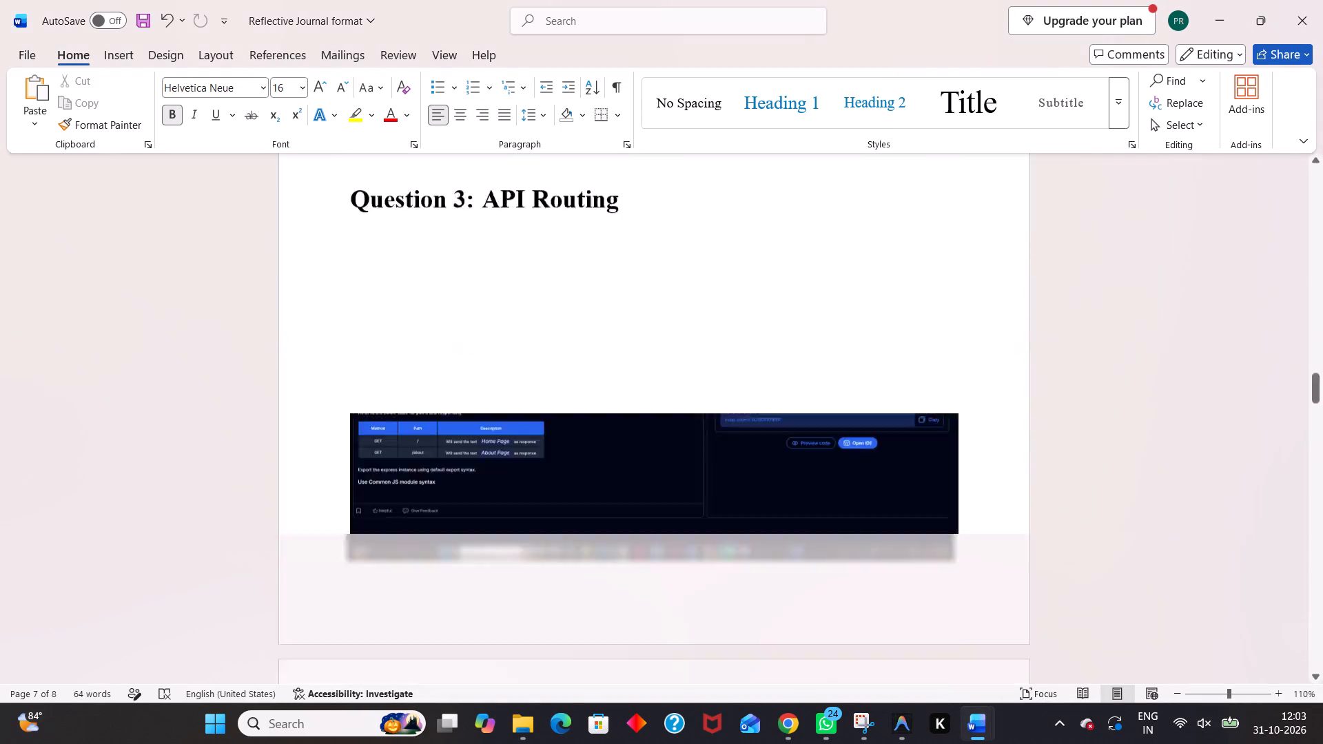
scroll(766, 338, up, 10)
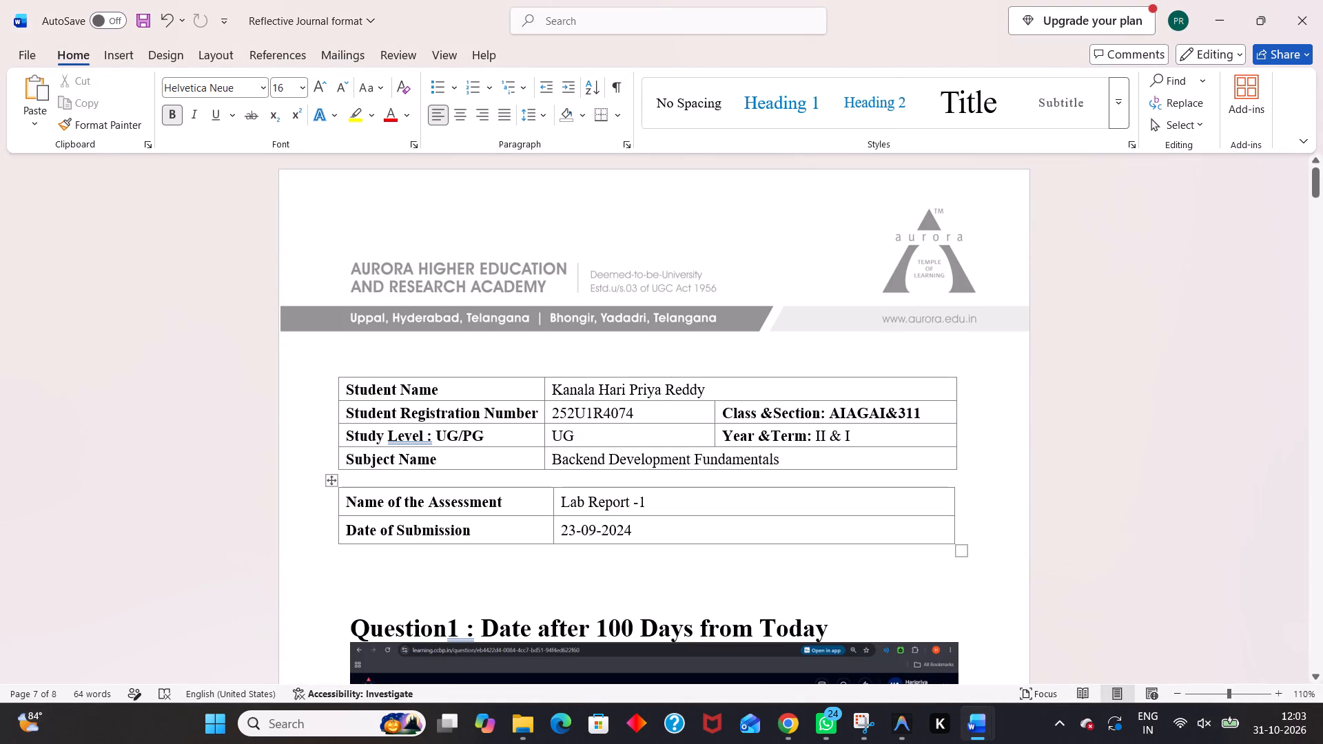
click(576, 528)
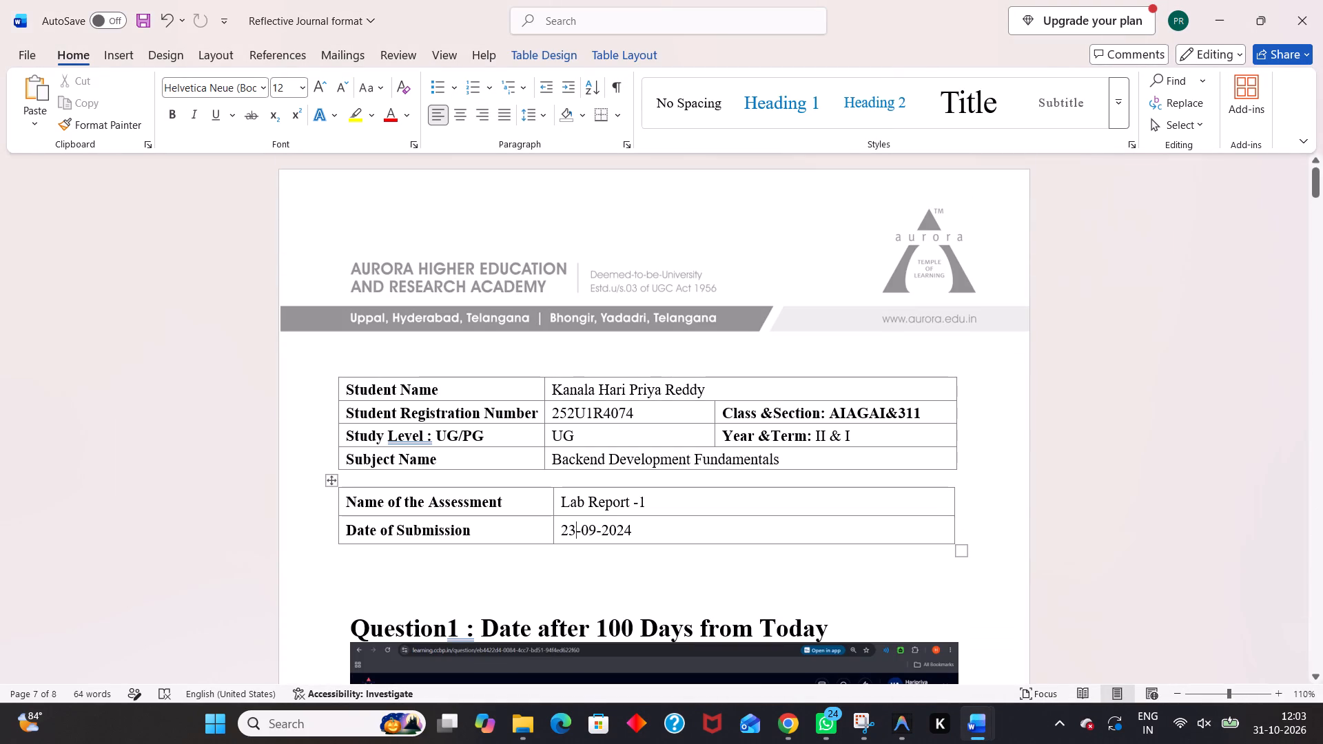
key(BackSpace)
key(BackSpace)
text(31)
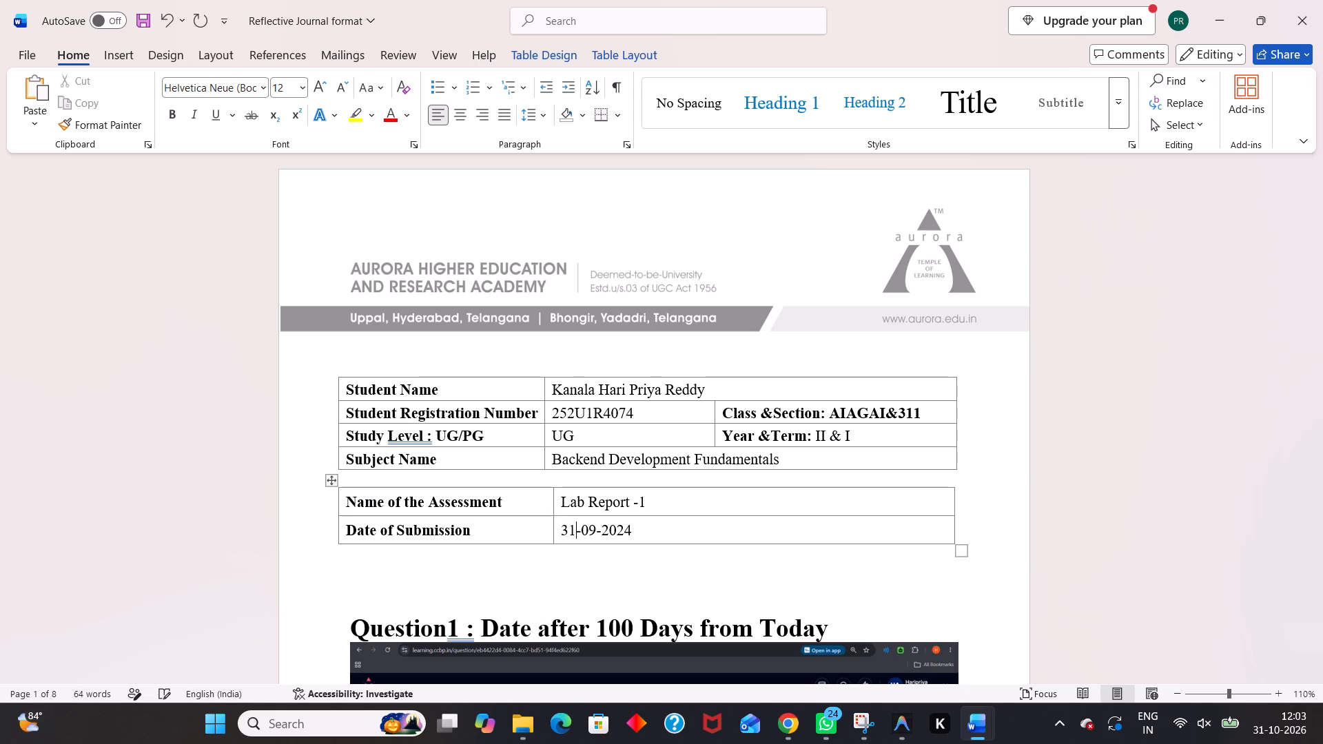
click(596, 533)
key(BackSpace)
key(BackSpace)
text(10)
click(659, 535)
key(BackSpace)
key(6)
Change the Year & Term entry in the student details table to II & II.
click(854, 436)
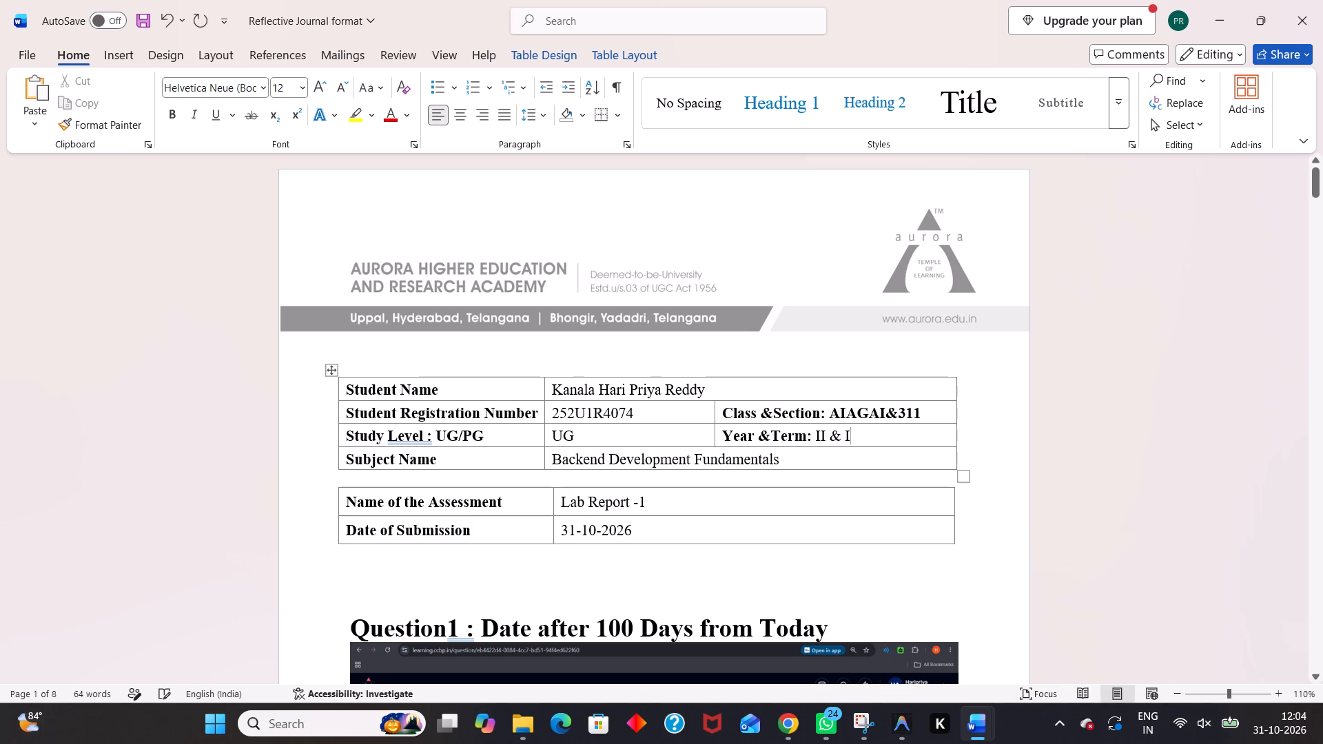
drag(854, 436, 854, 435)
drag(854, 435, 843, 435)
key(ctrl+c)
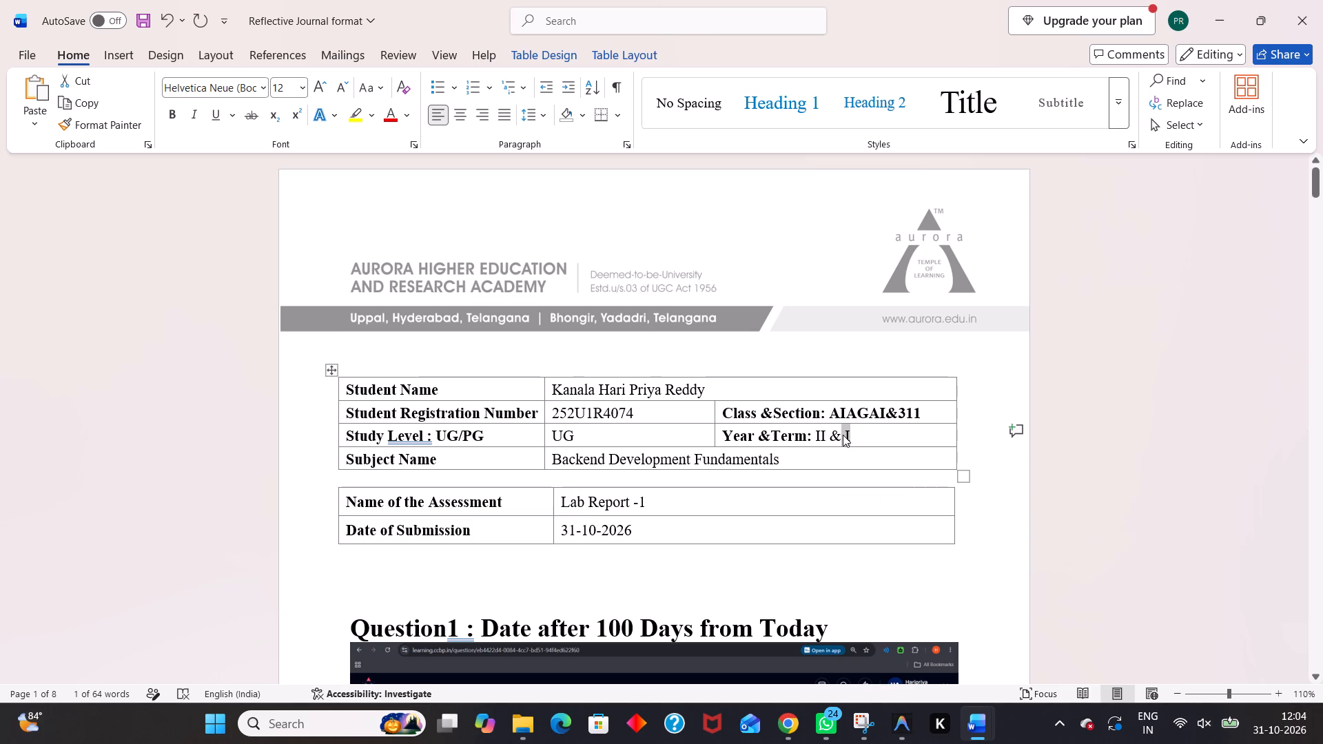
click(868, 432)
key(ctrl+v)
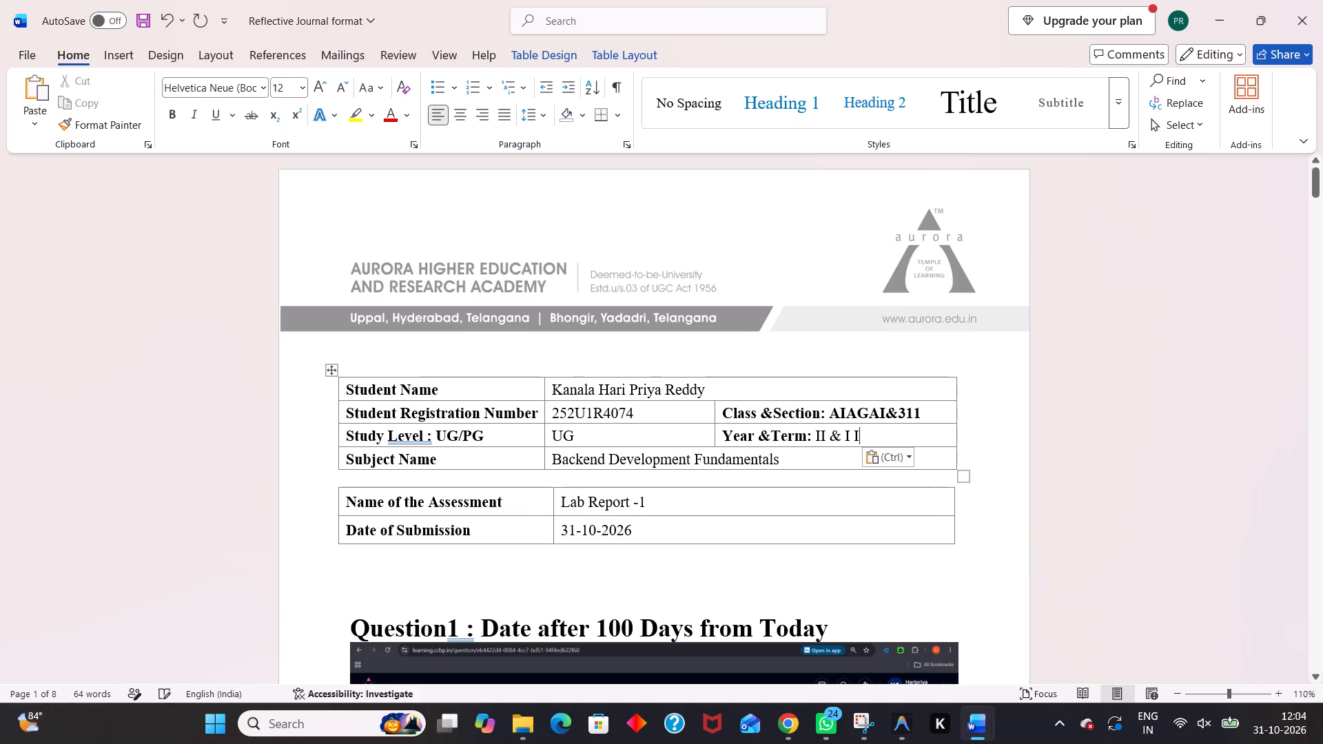
click(855, 435)
key(BackSpace)
Save the corrected report as a PDF named lab1 in drive E's PDF Files > Backend Development Fundamentals folder, opening it just once in Microsoft Edge.
click(29, 63)
click(56, 318)
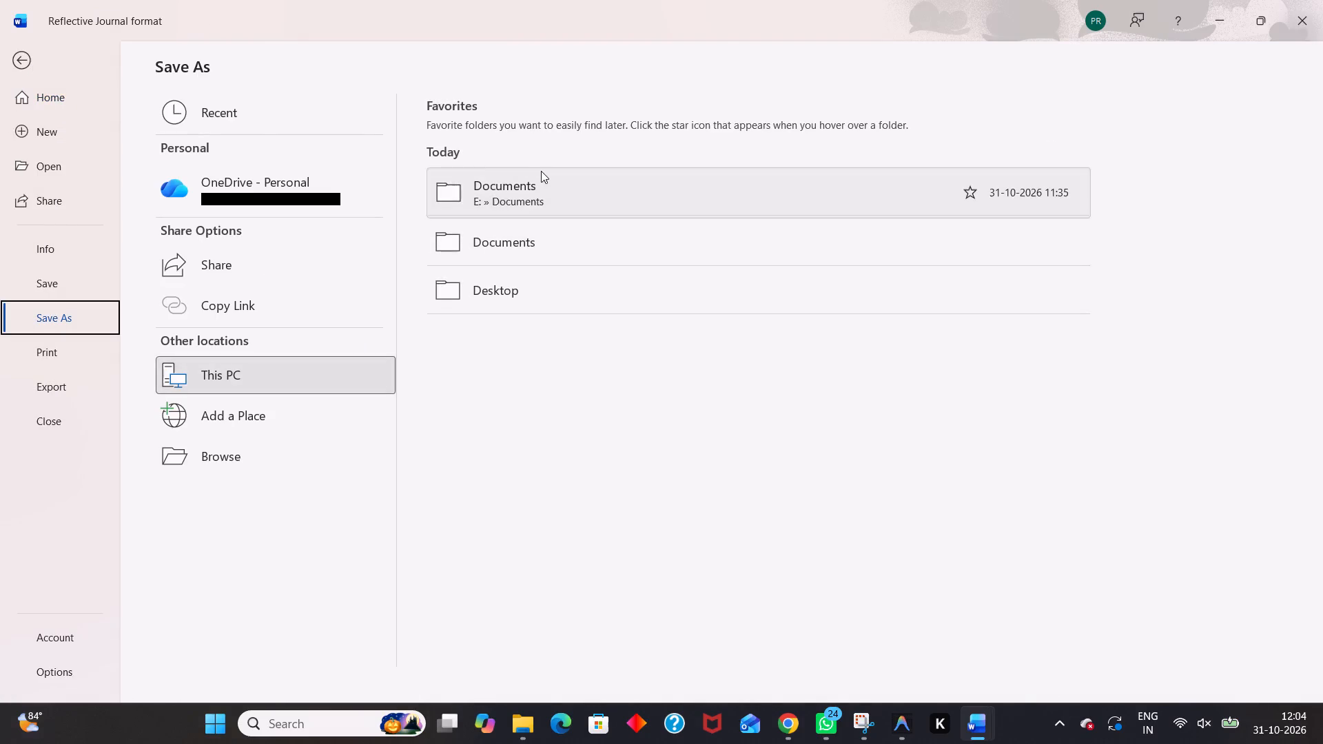
click(526, 195)
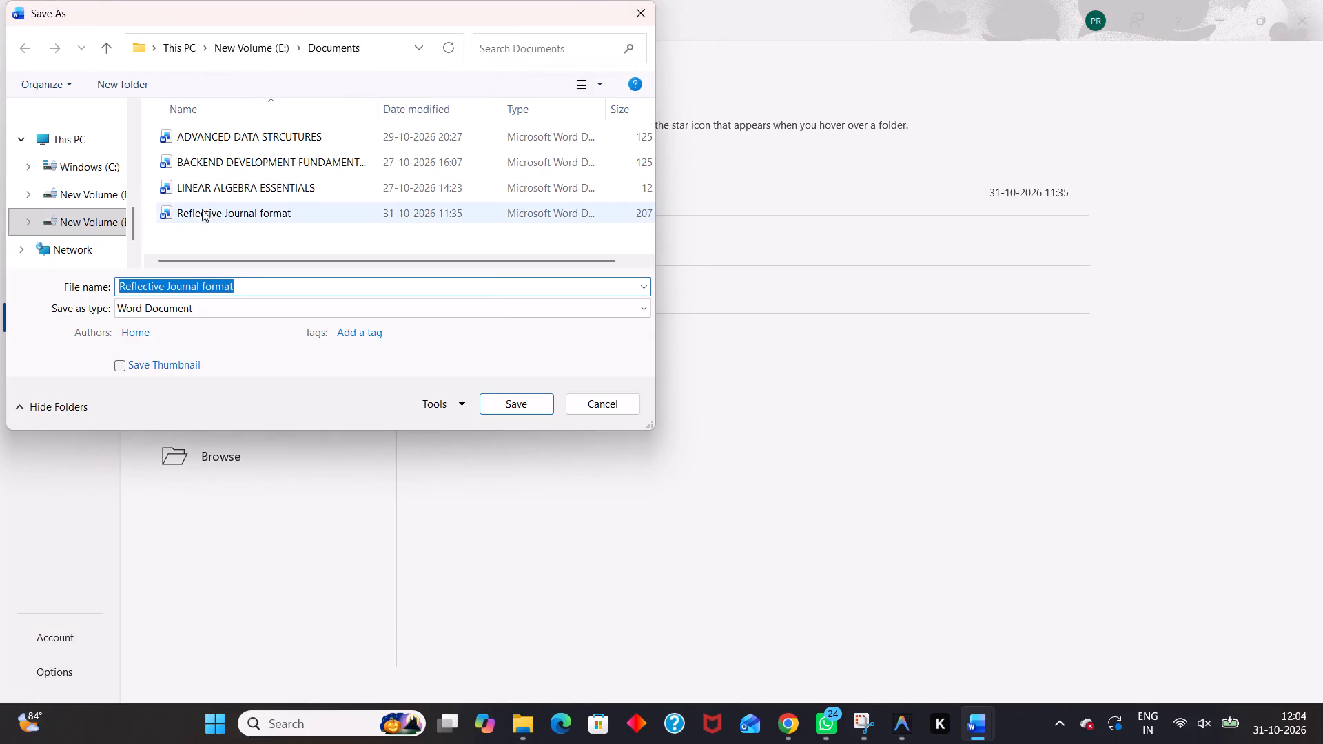
double_click(76, 163)
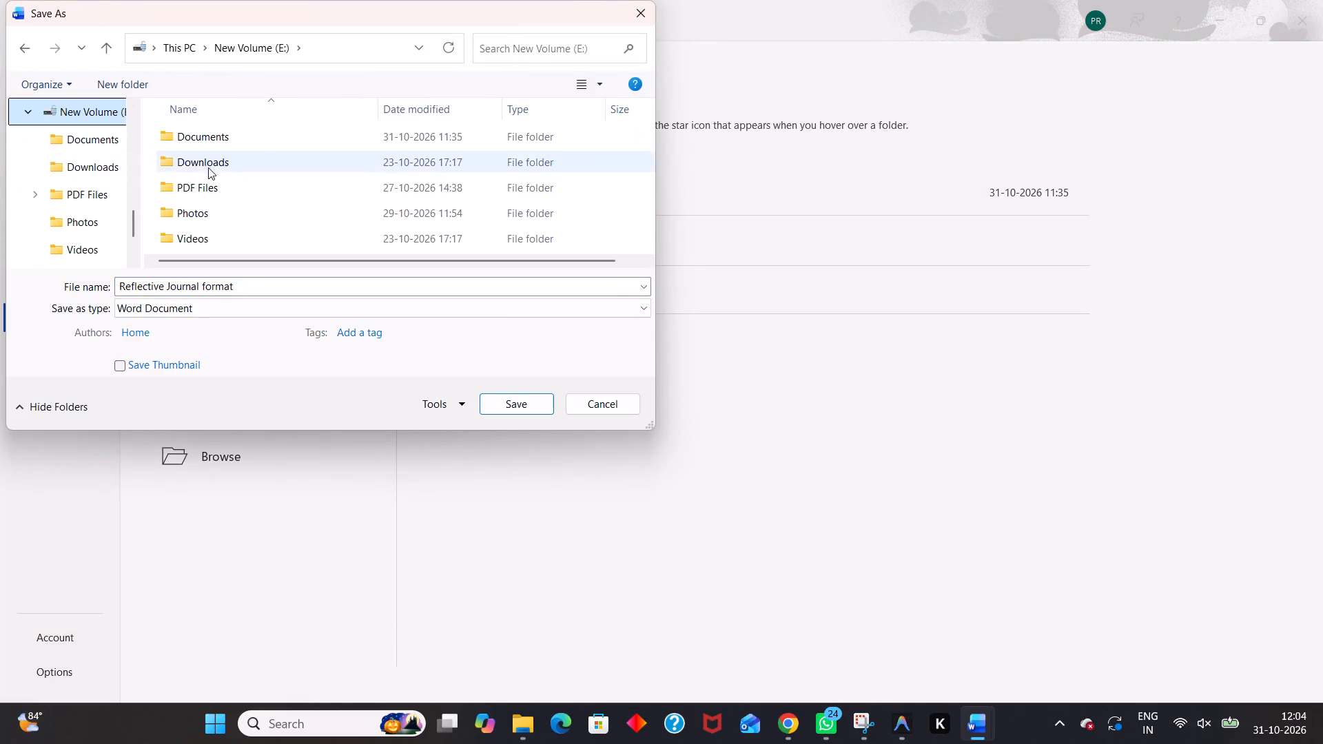
double_click(220, 185)
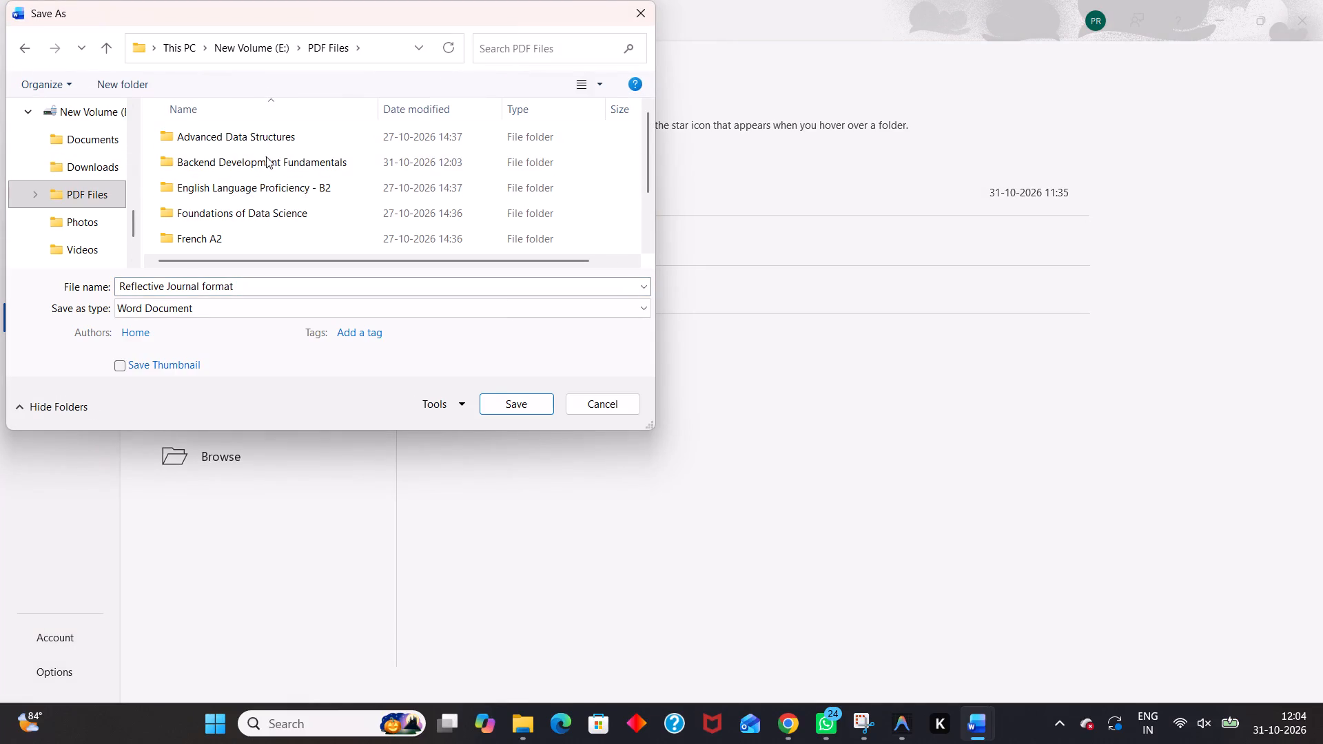
double_click(263, 163)
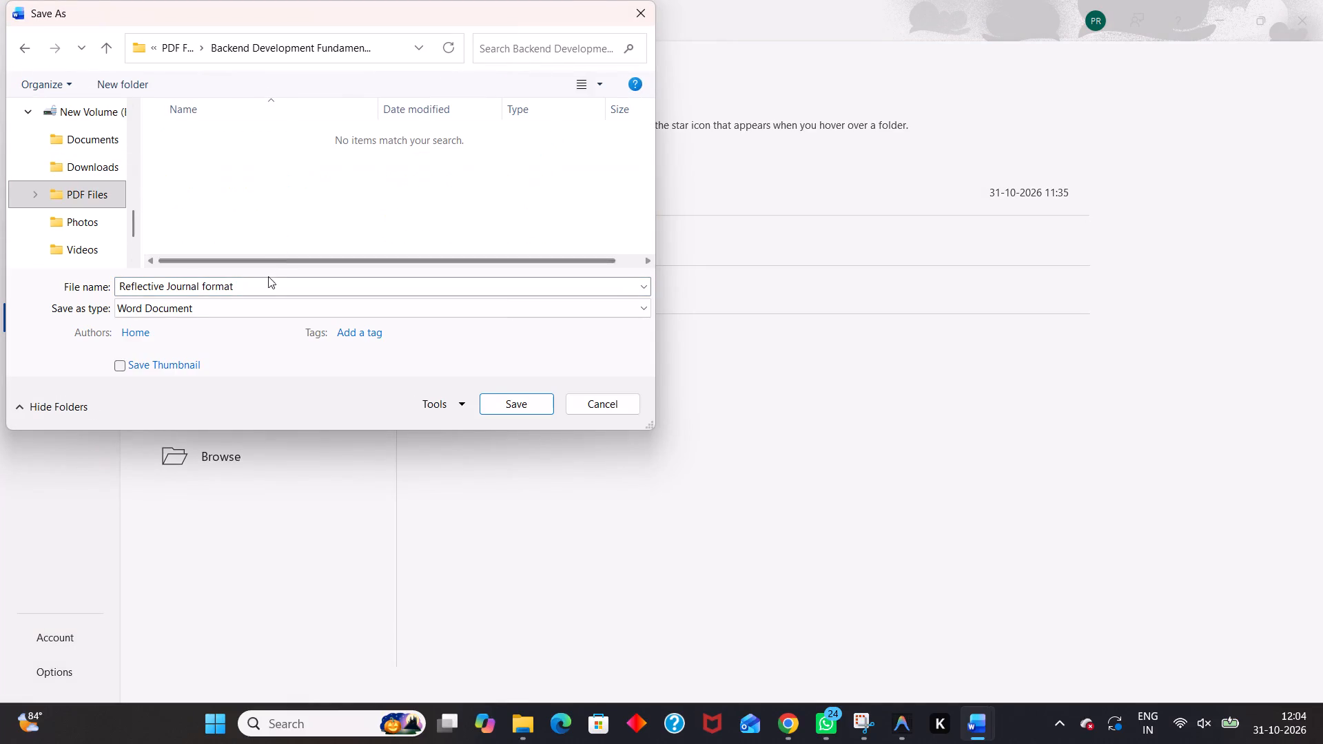
click(263, 284)
key(BackSpace)
text(lab)
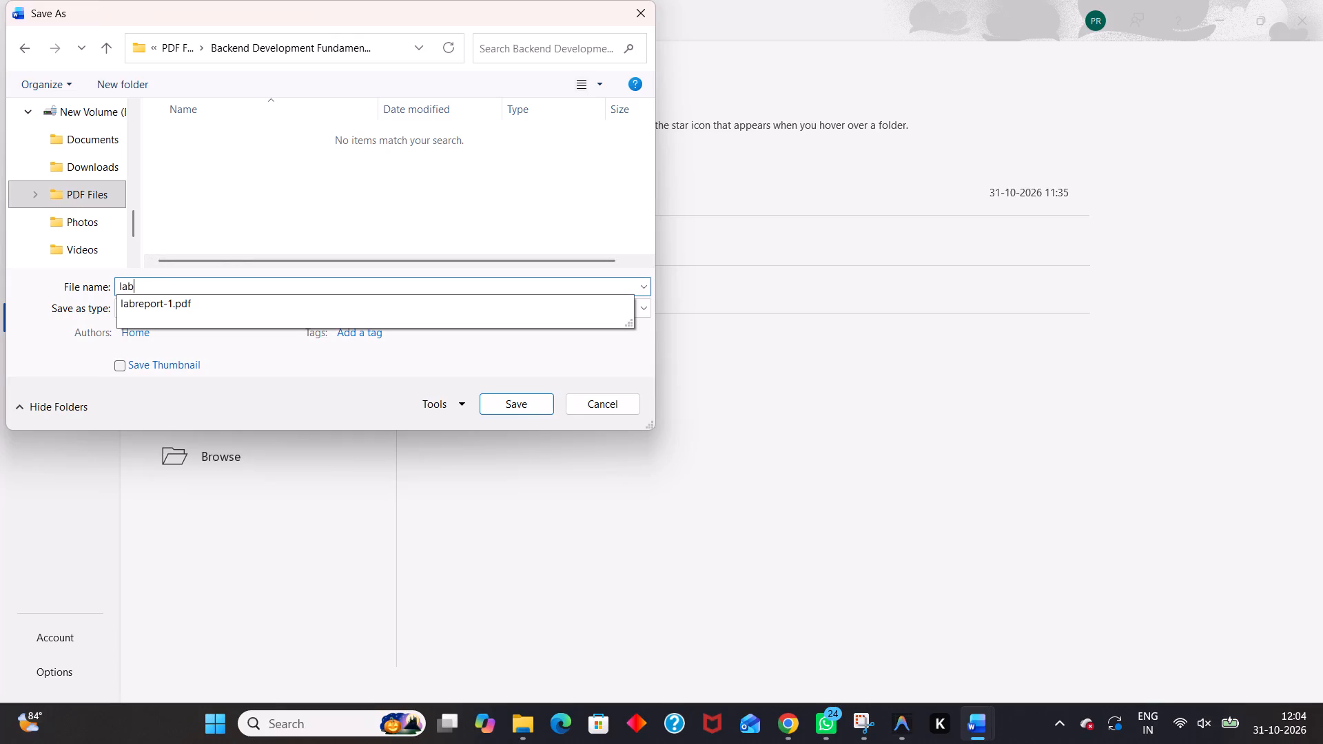
key(1)
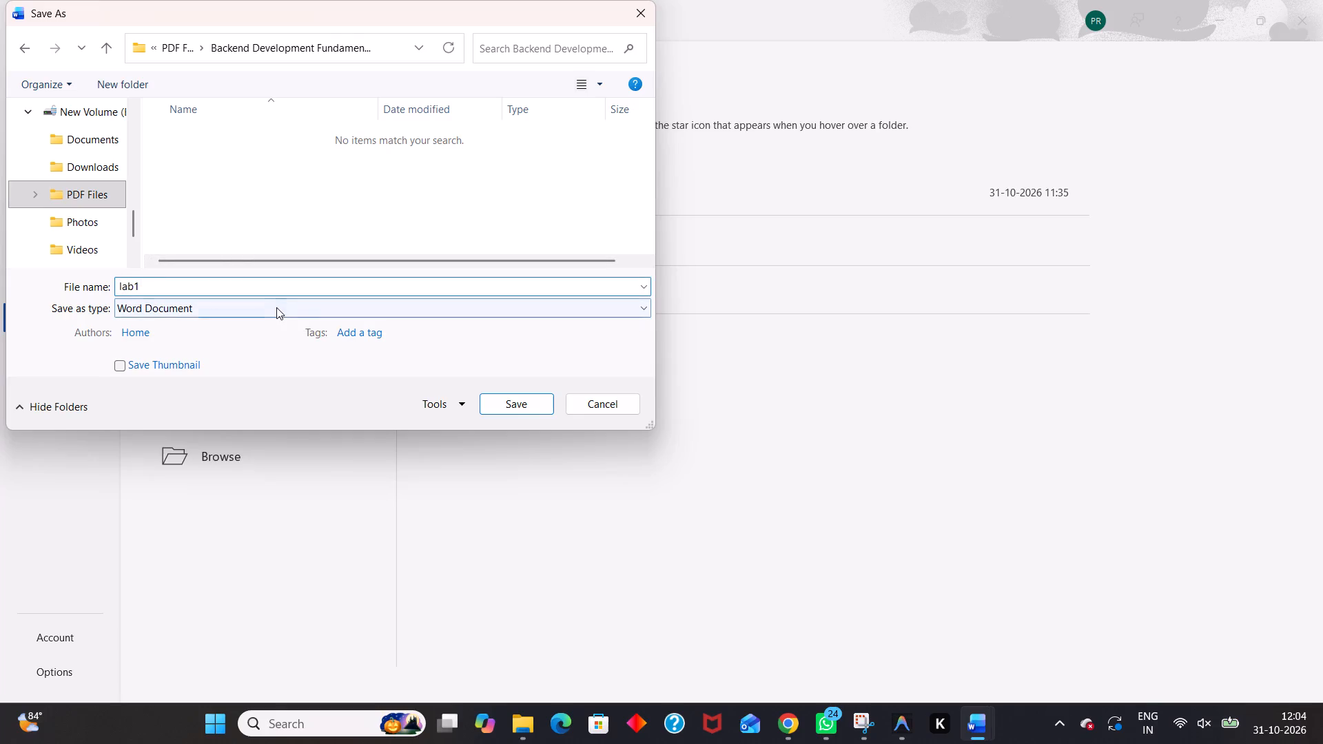
click(276, 307)
click(241, 404)
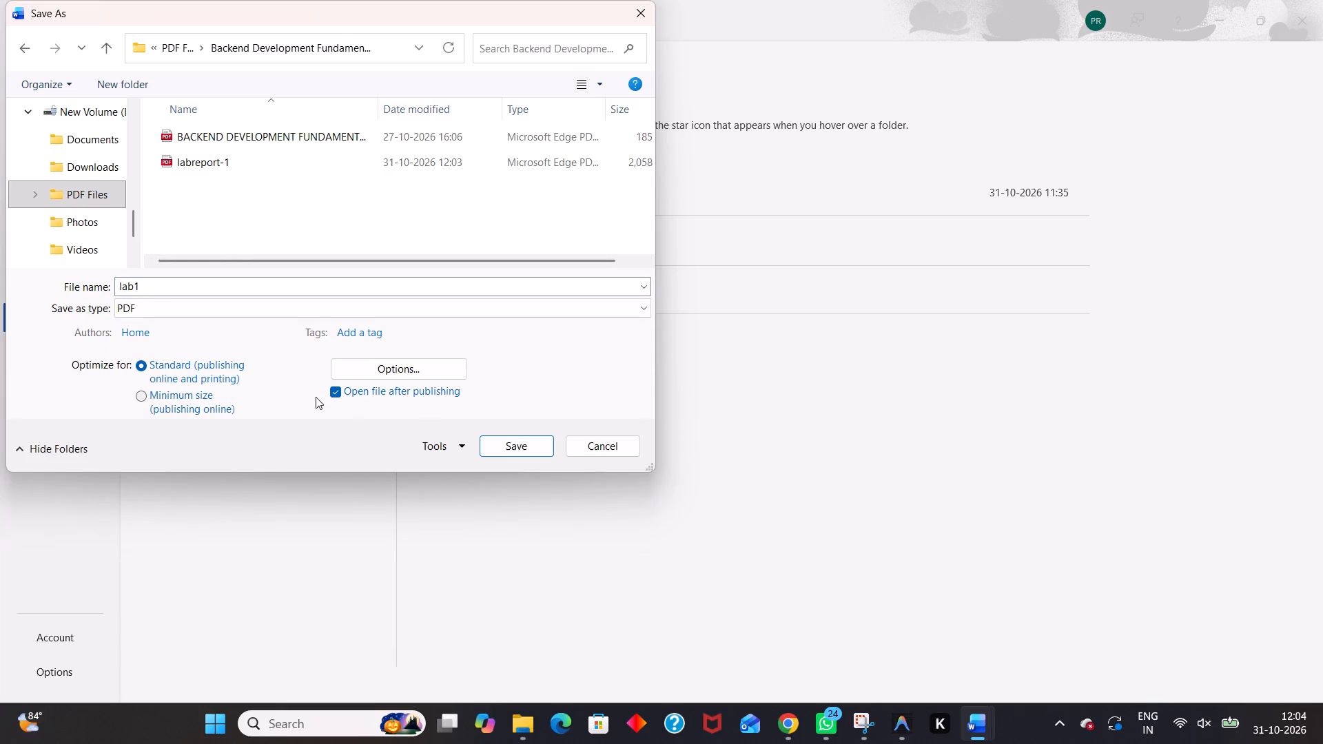
click(520, 440)
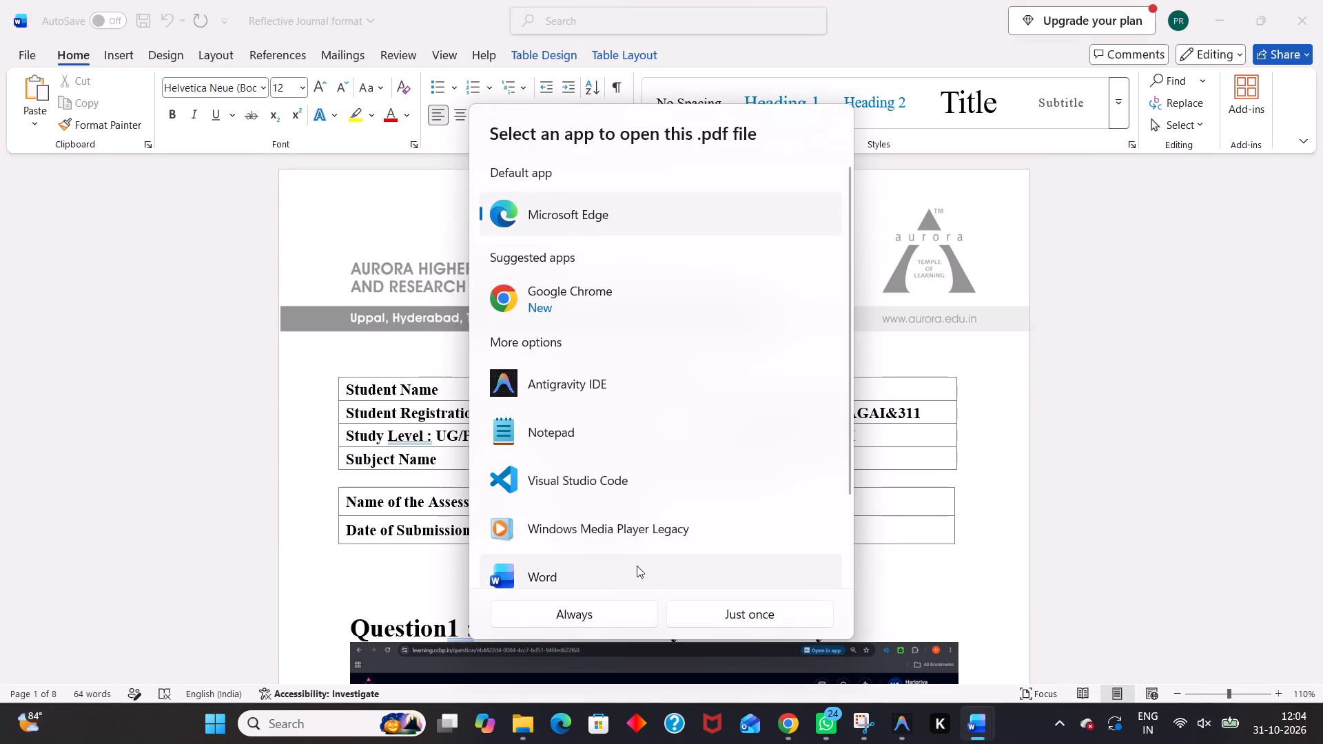
click(715, 611)
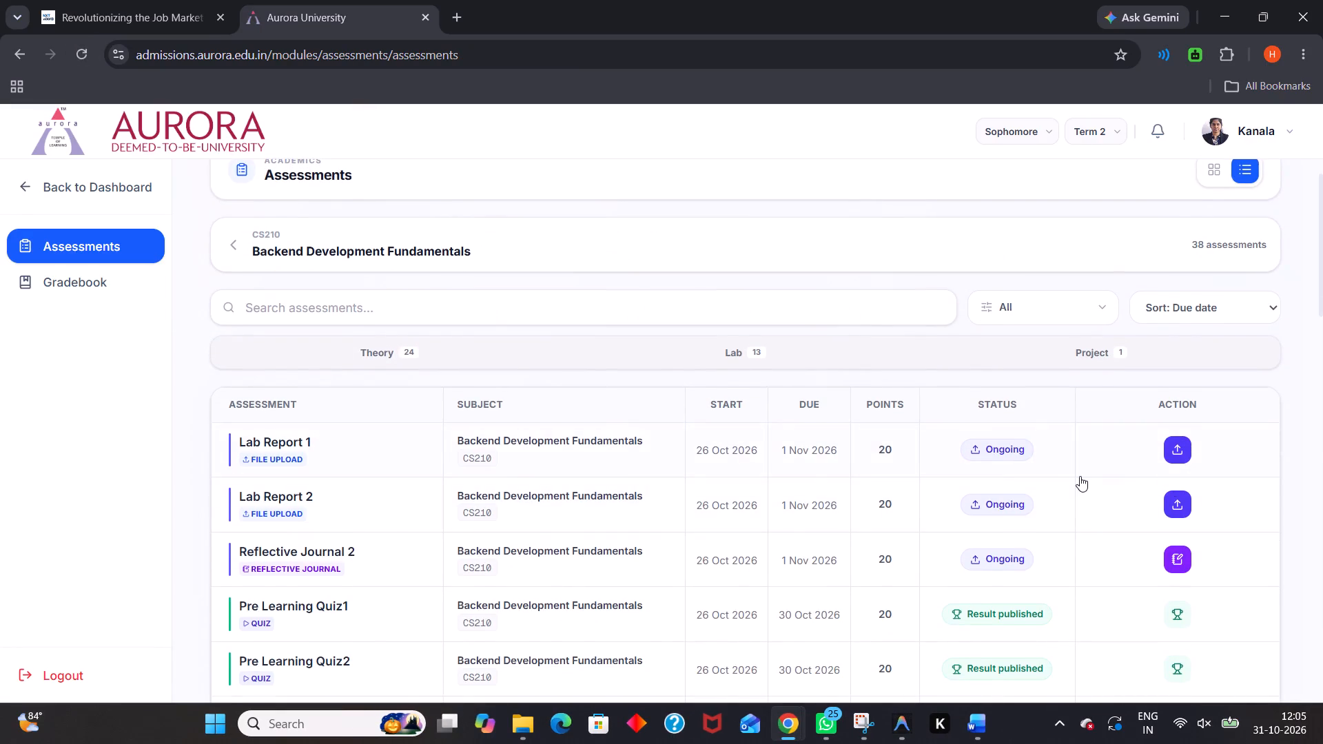
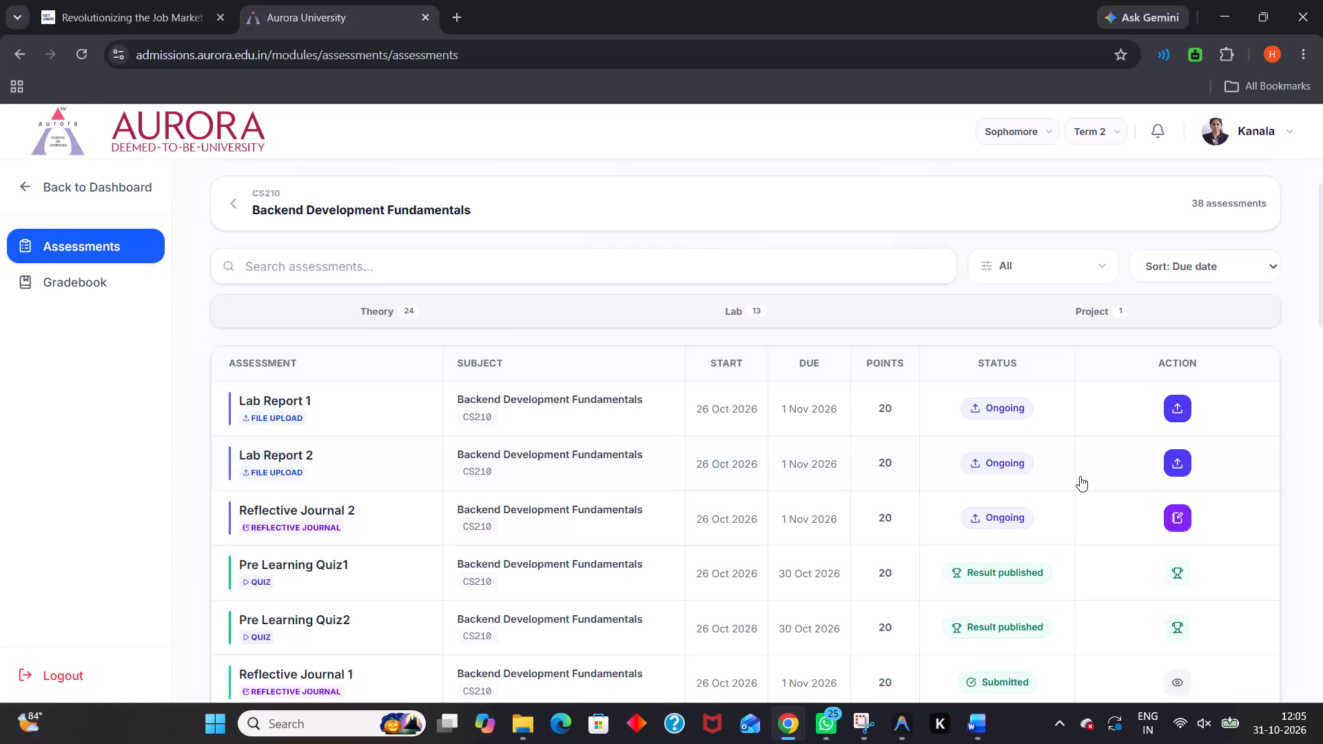
Upload the lab1 PDF from the Backend Development Fundamentals folder as the Lab Report 1 submission on the Aurora assessments page.
scroll(1080, 476, down, 1)
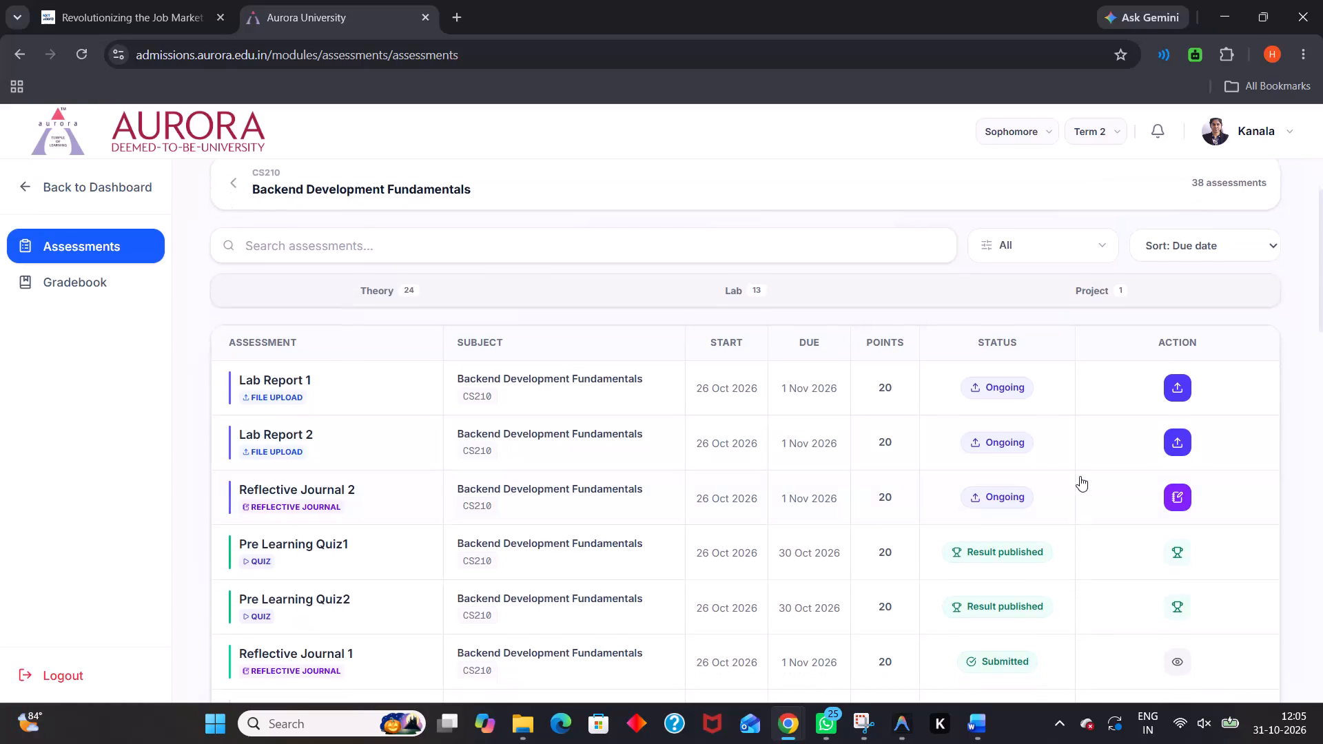
click(1178, 380)
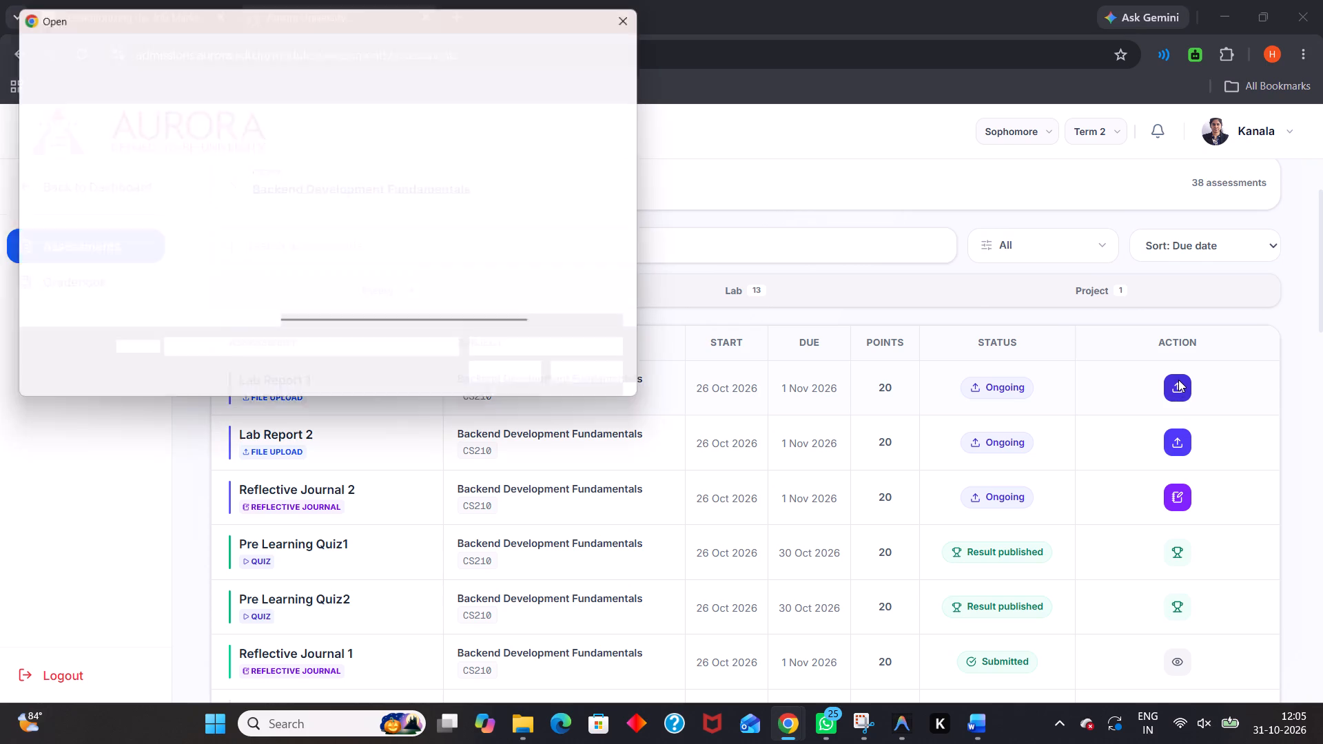
click(442, 163)
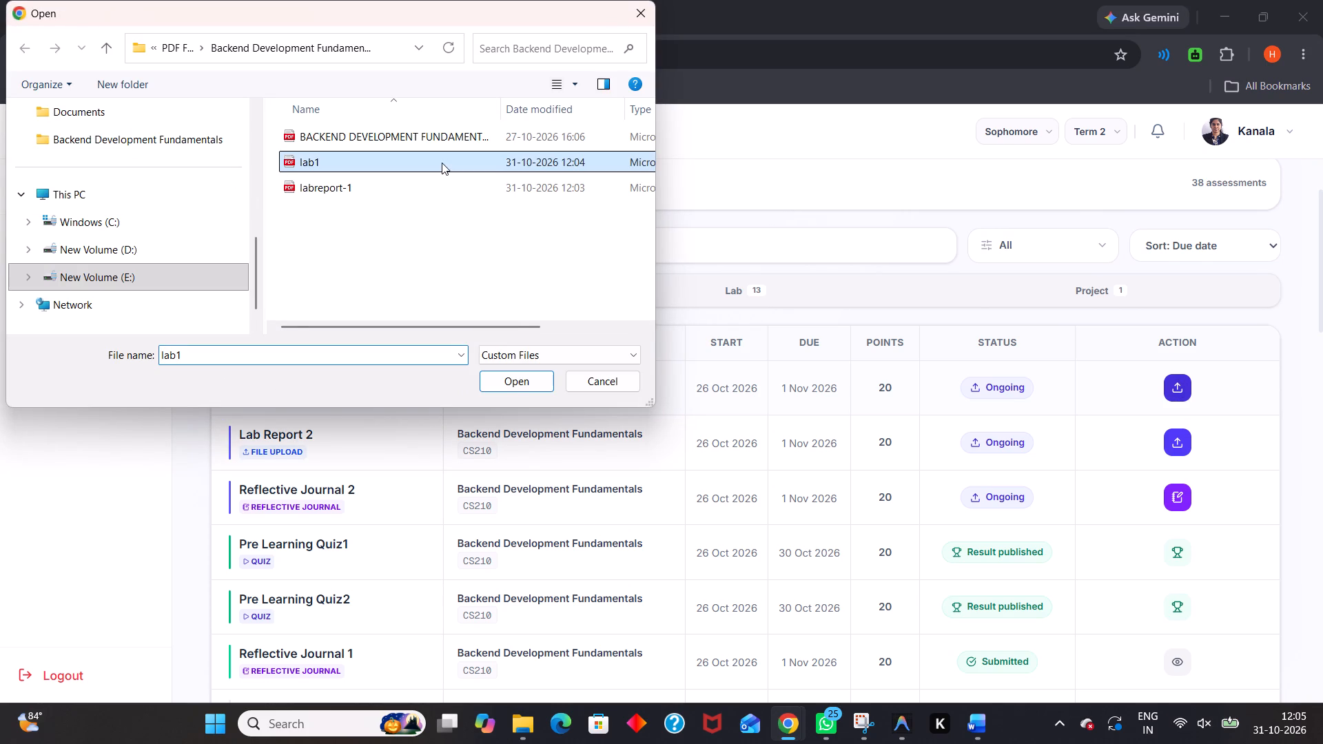
click(509, 380)
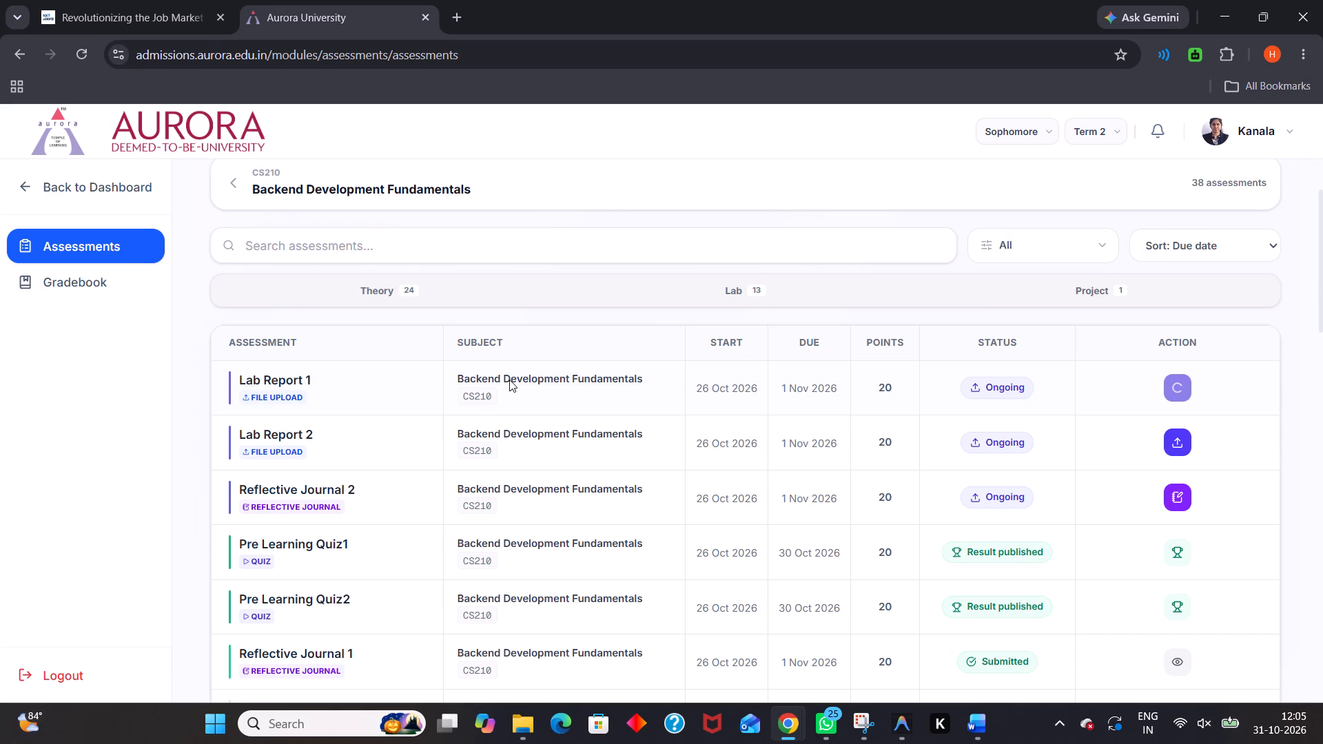
click(509, 380)
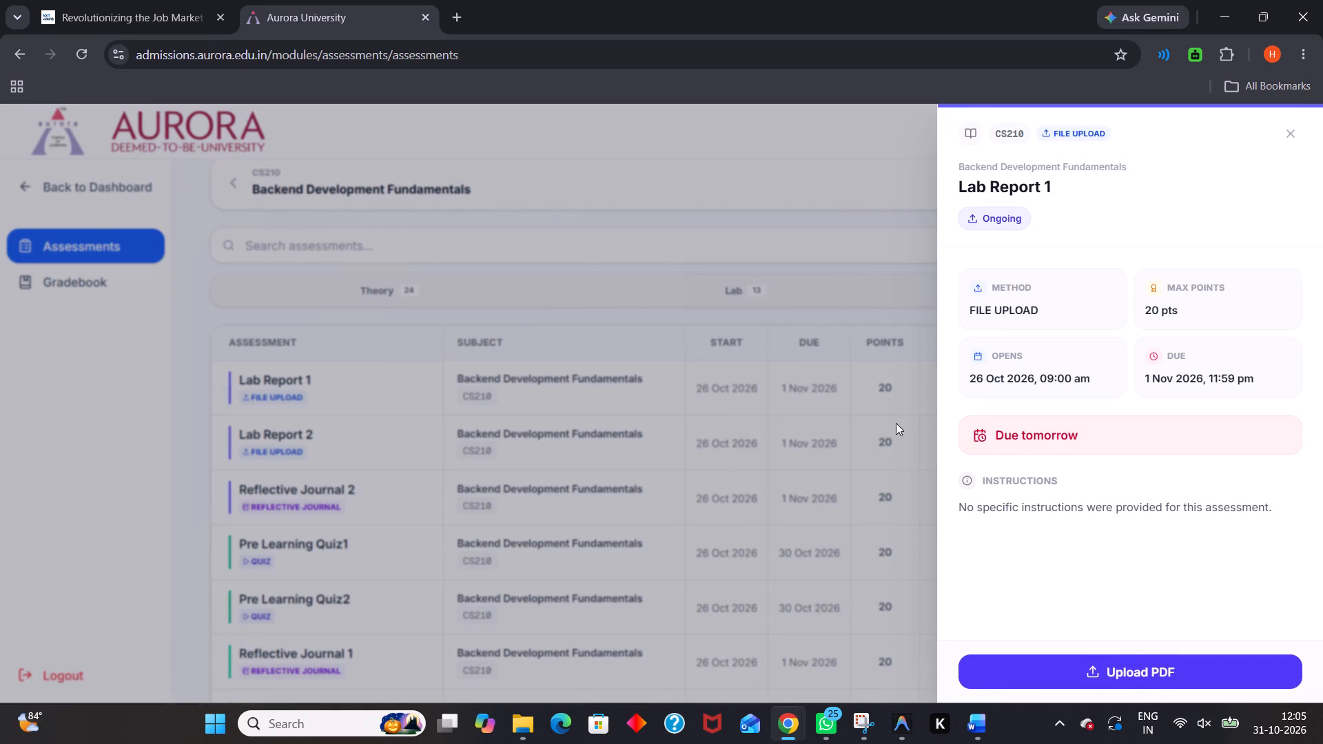
click(788, 223)
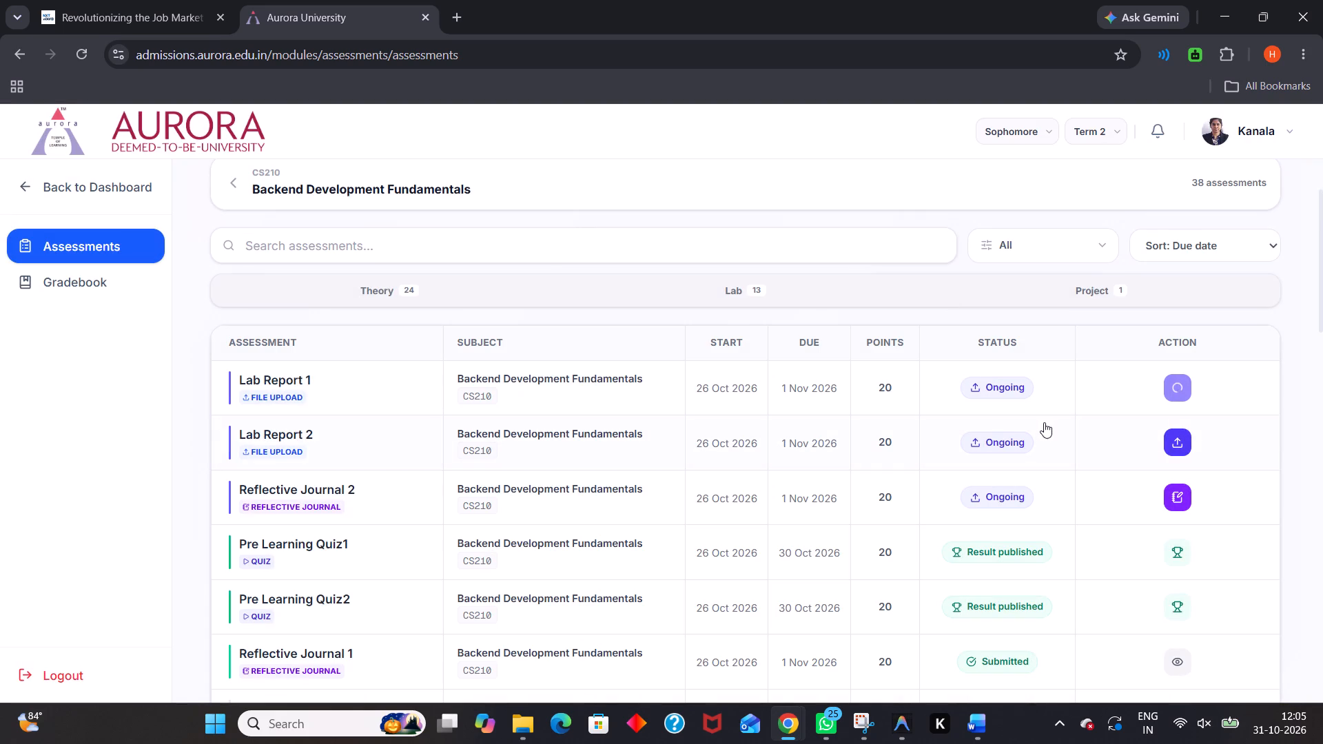
Open the submitted Lab Report 1 file and review its student details and question screenshots through the last page, closing it when done.
scroll(925, 448, down, 1)
scroll(1087, 445, down, 1)
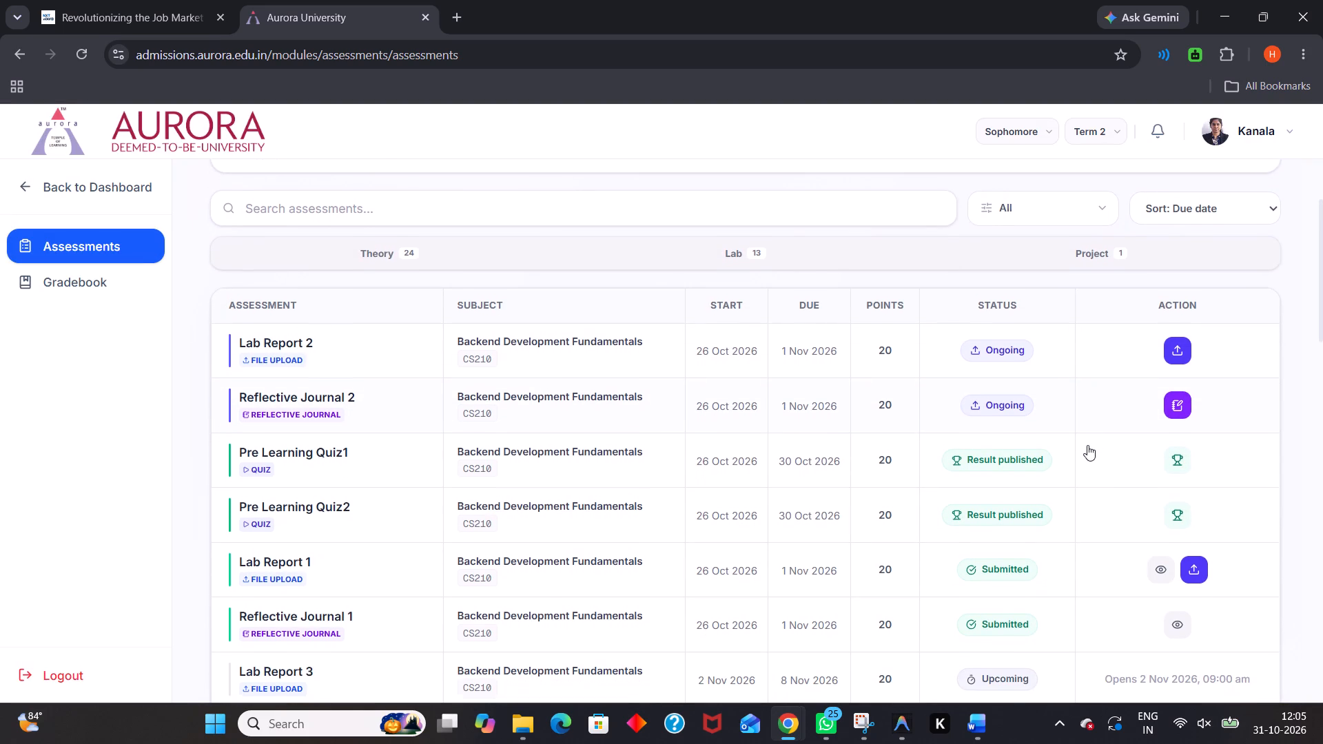
scroll(1087, 445, down, 2)
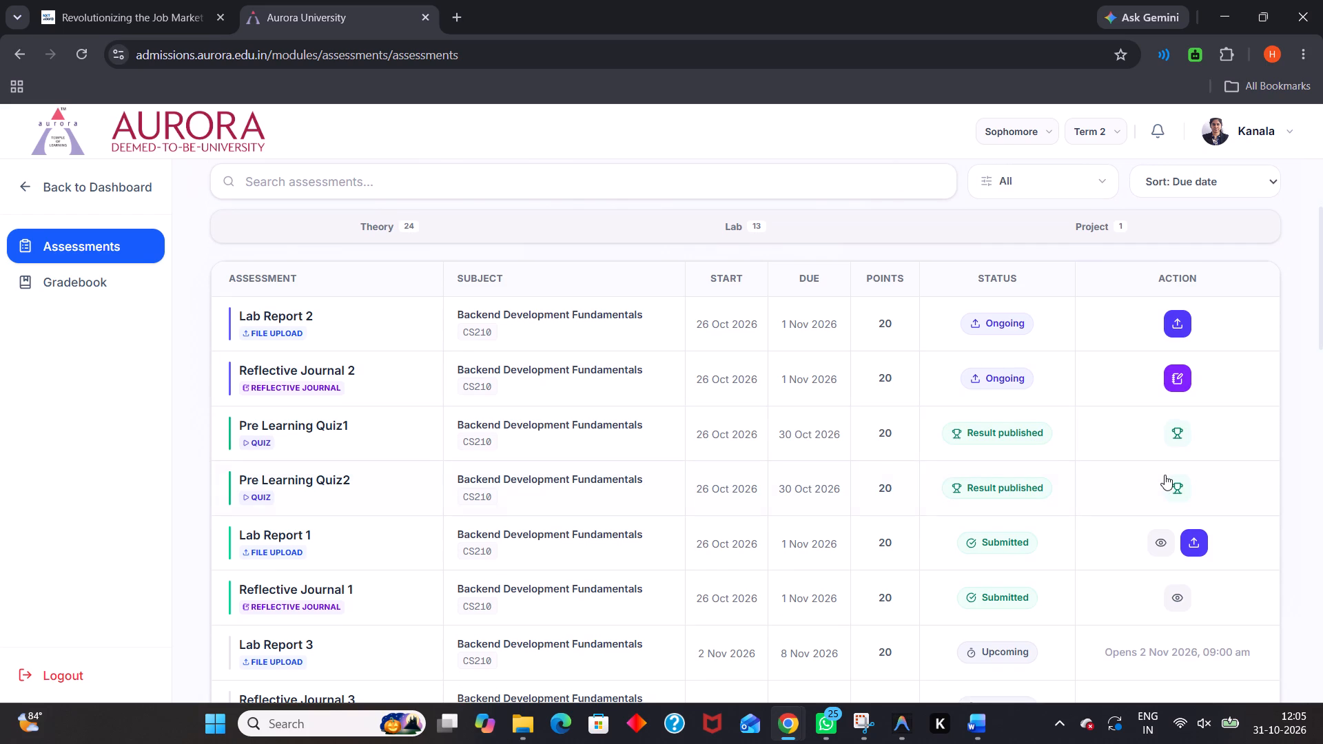
click(1169, 549)
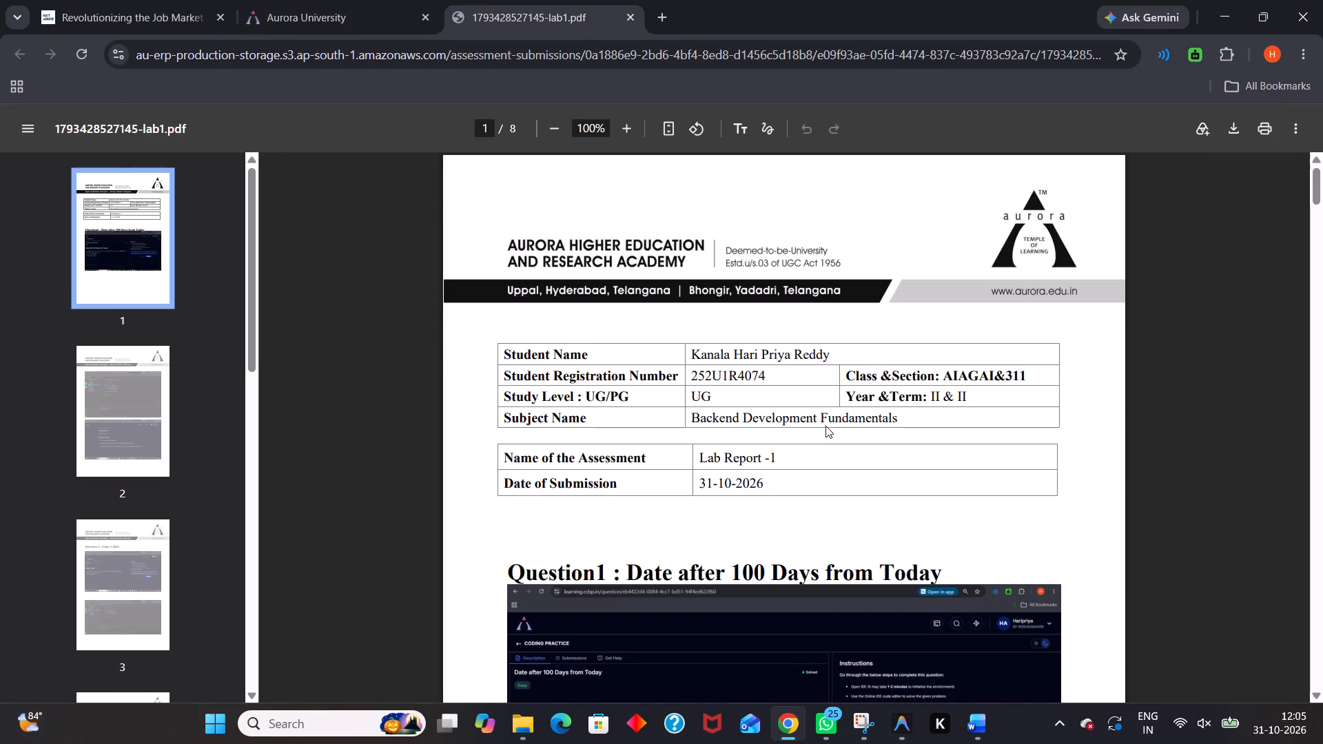
scroll(825, 426, down, 2)
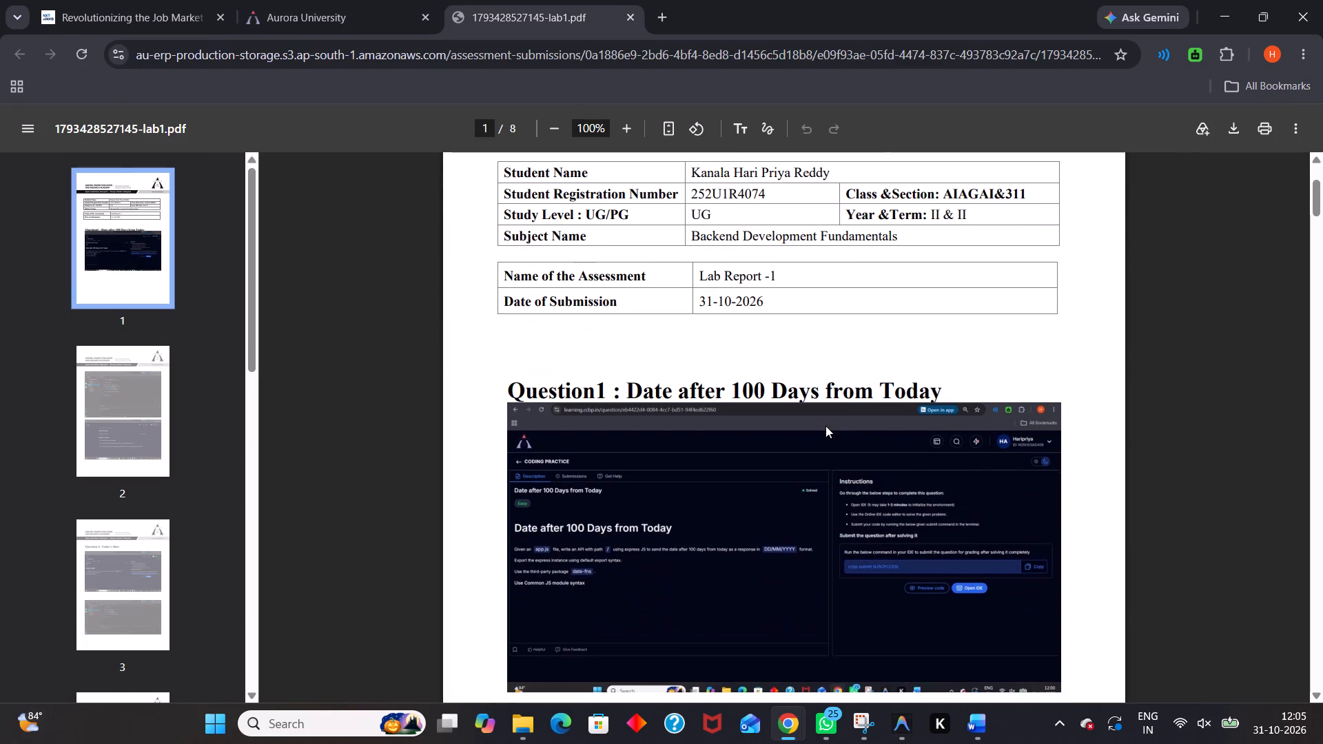
scroll(825, 426, down, 15)
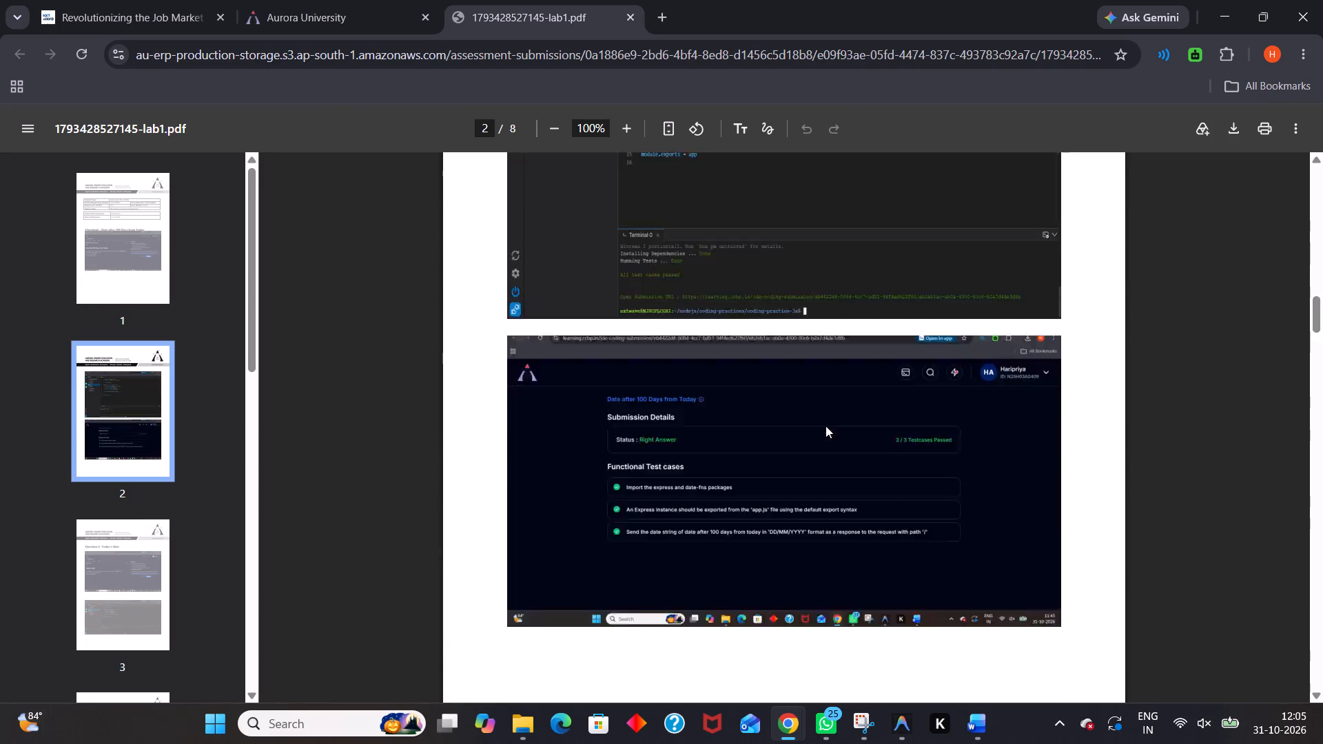
scroll(825, 426, down, 10)
scroll(825, 426, down, 12)
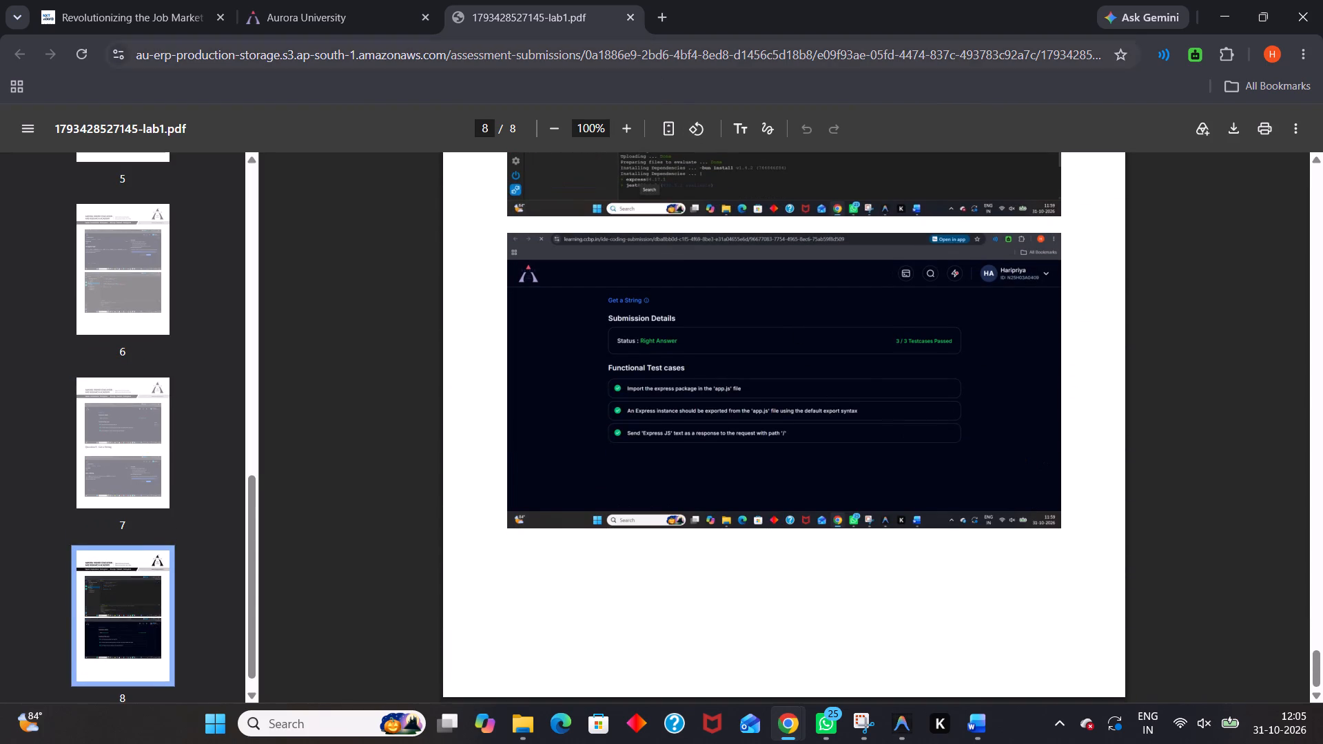
click(628, 17)
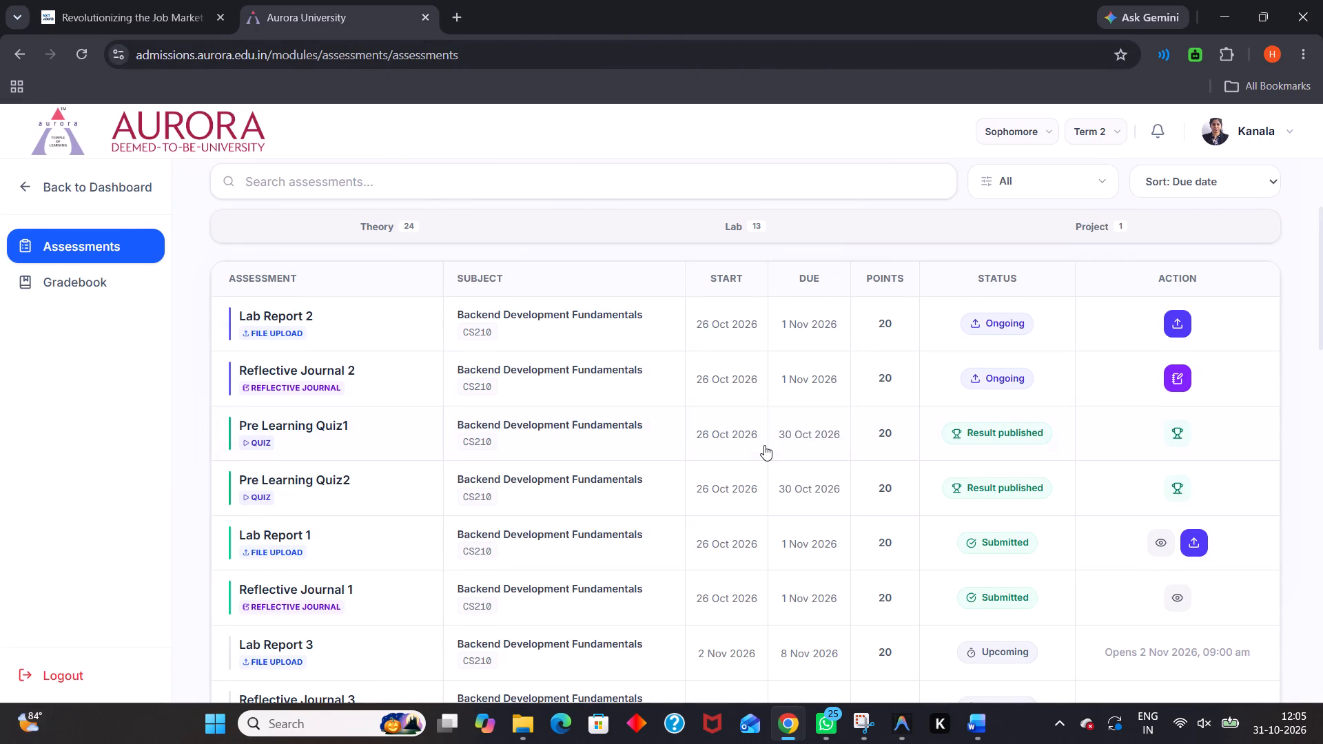
Close the open Word documents Backend Development Fundamentals, Linear Algebra Essentials and Reflective Journal format.
scroll(764, 445, down, 1)
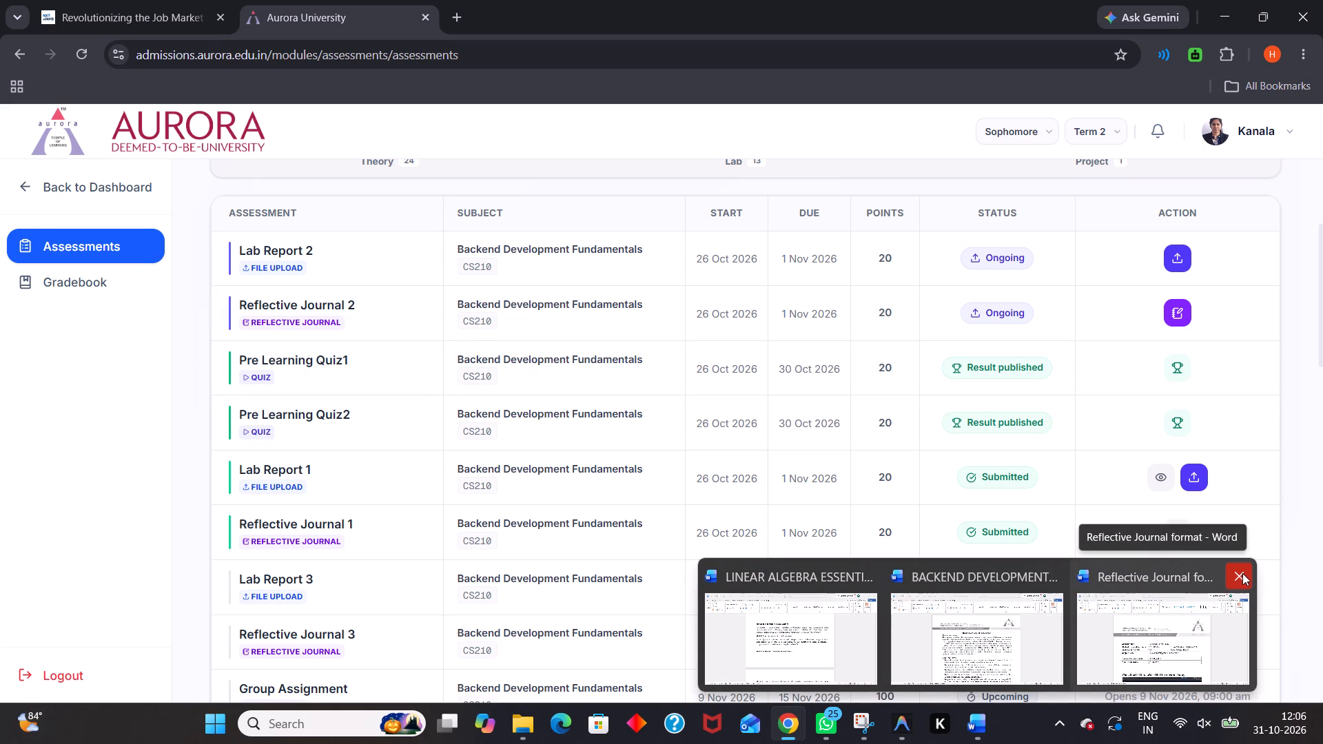
click(1242, 573)
click(1050, 572)
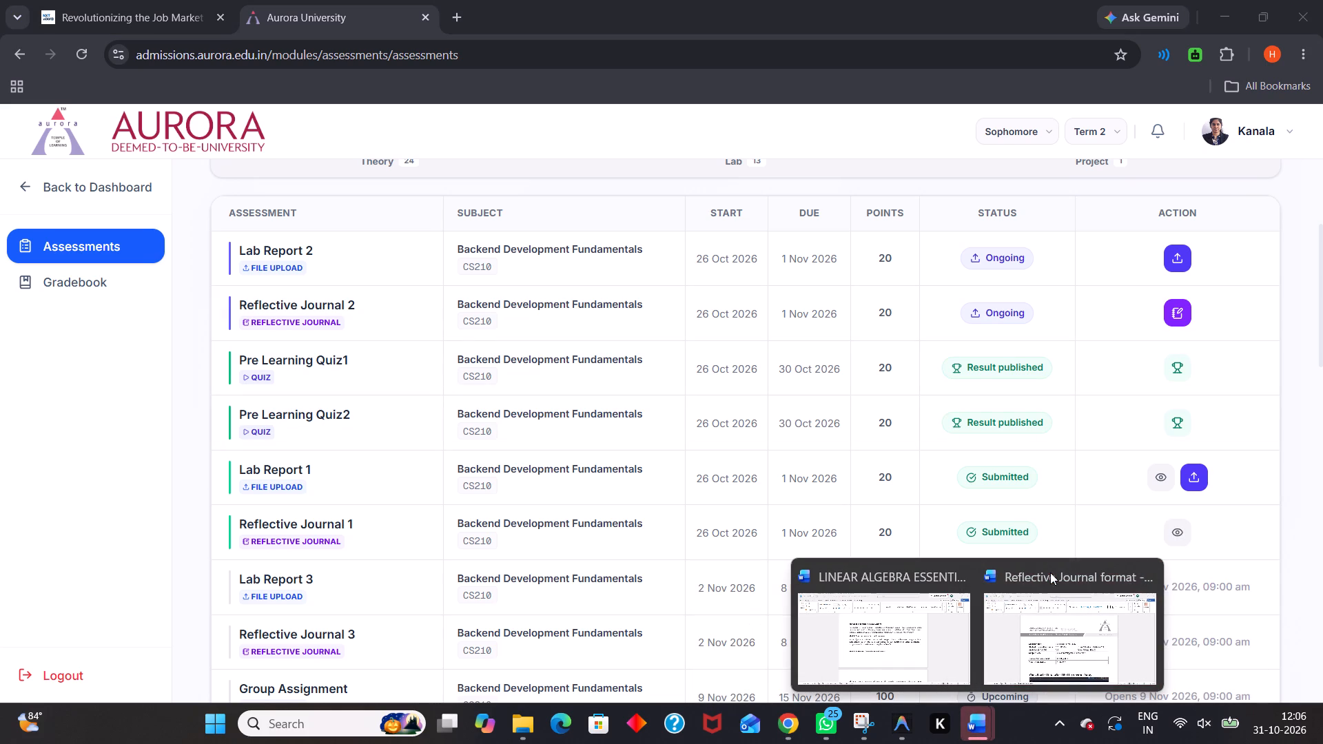
click(1147, 572)
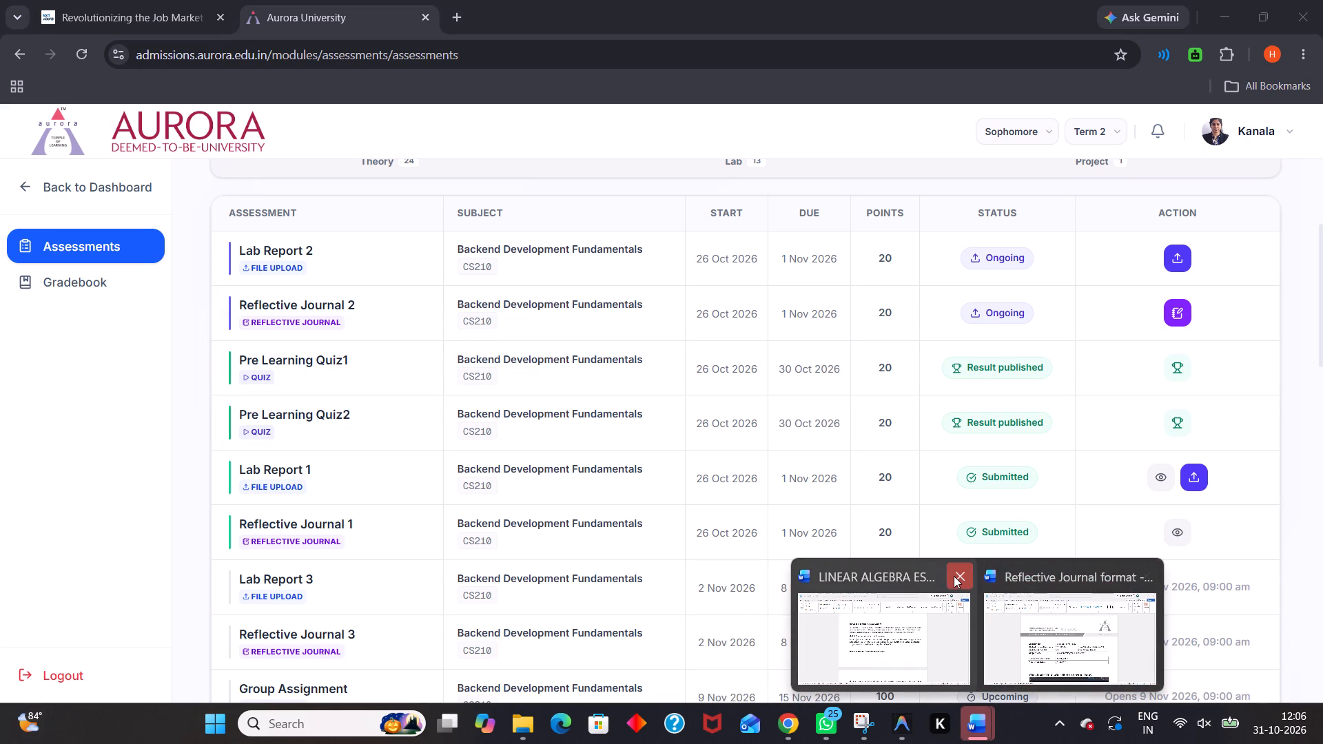
click(954, 576)
click(1058, 583)
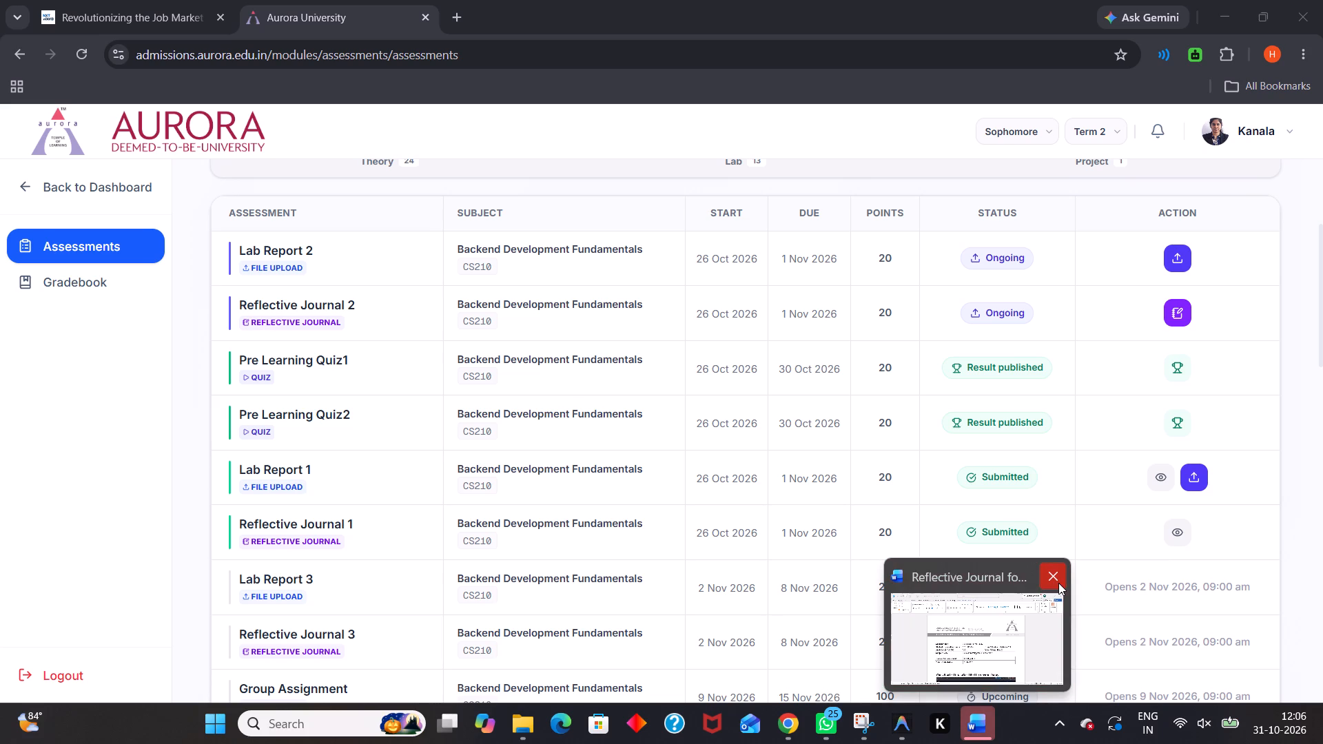
double_click(1058, 583)
click(1313, 360)
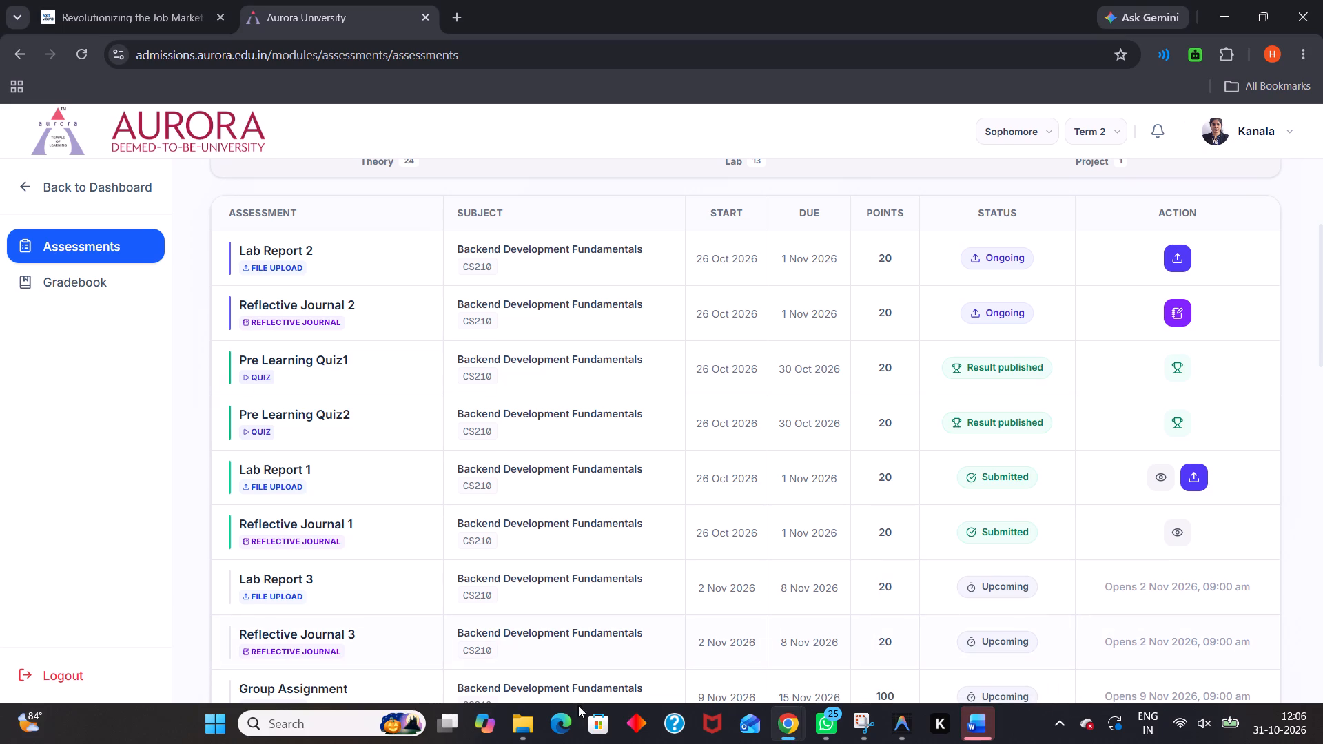
Switch to File Explorer and look through Downloads, Pictures, drive D's softwares folder and drive E's PDF Files > Backend Development Fundamentals folder.
click(511, 665)
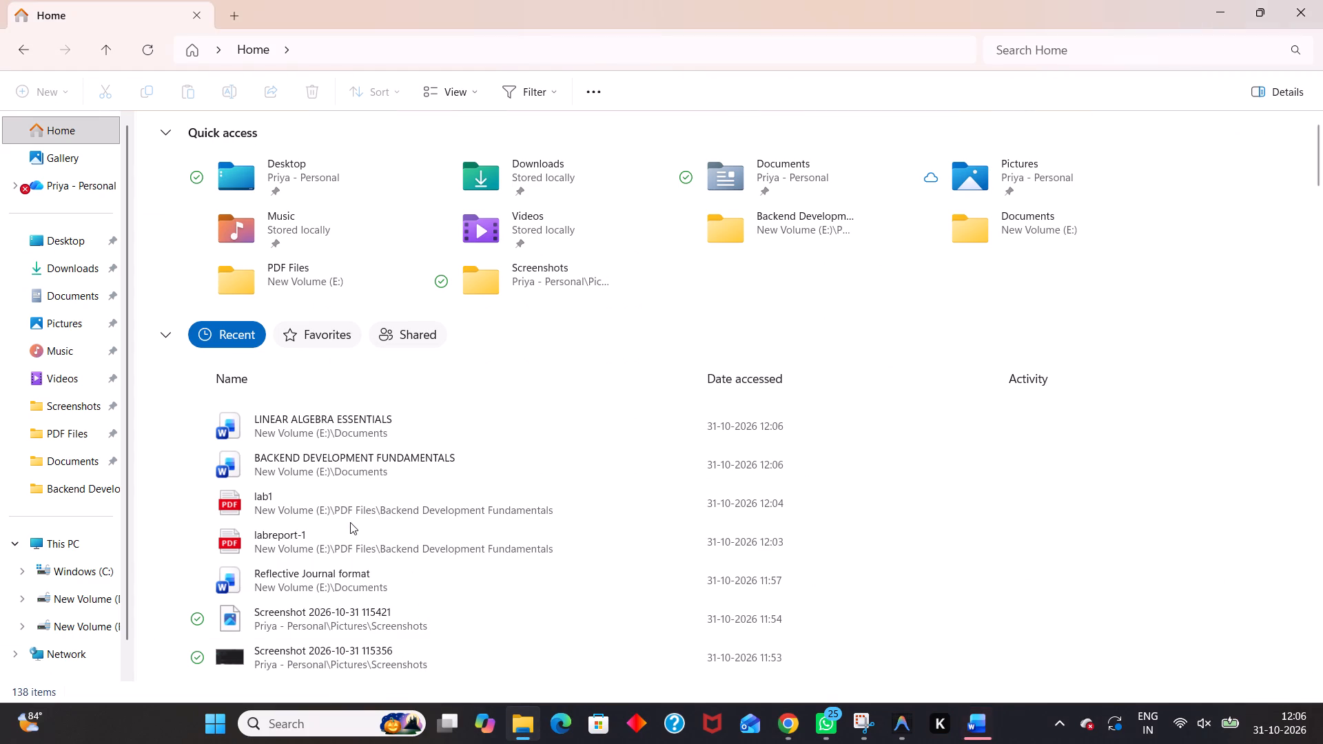
double_click(59, 297)
double_click(56, 278)
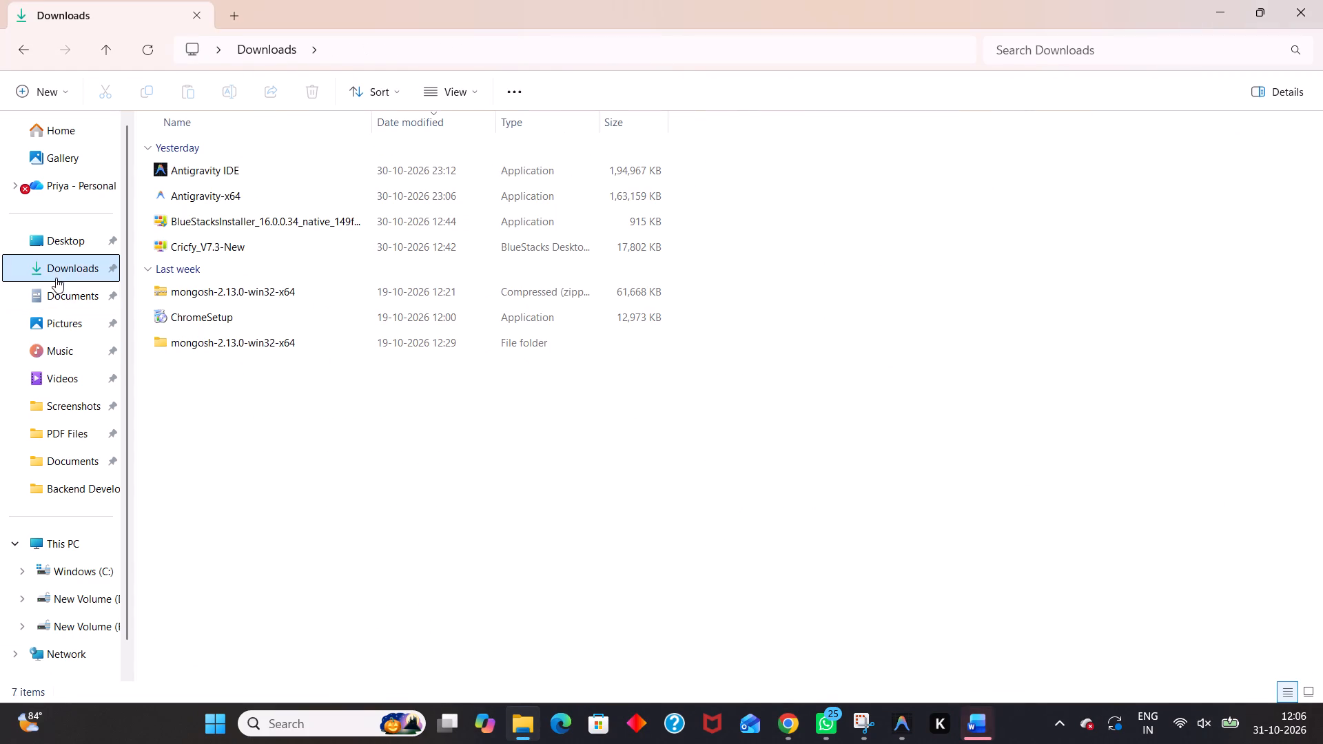
double_click(68, 328)
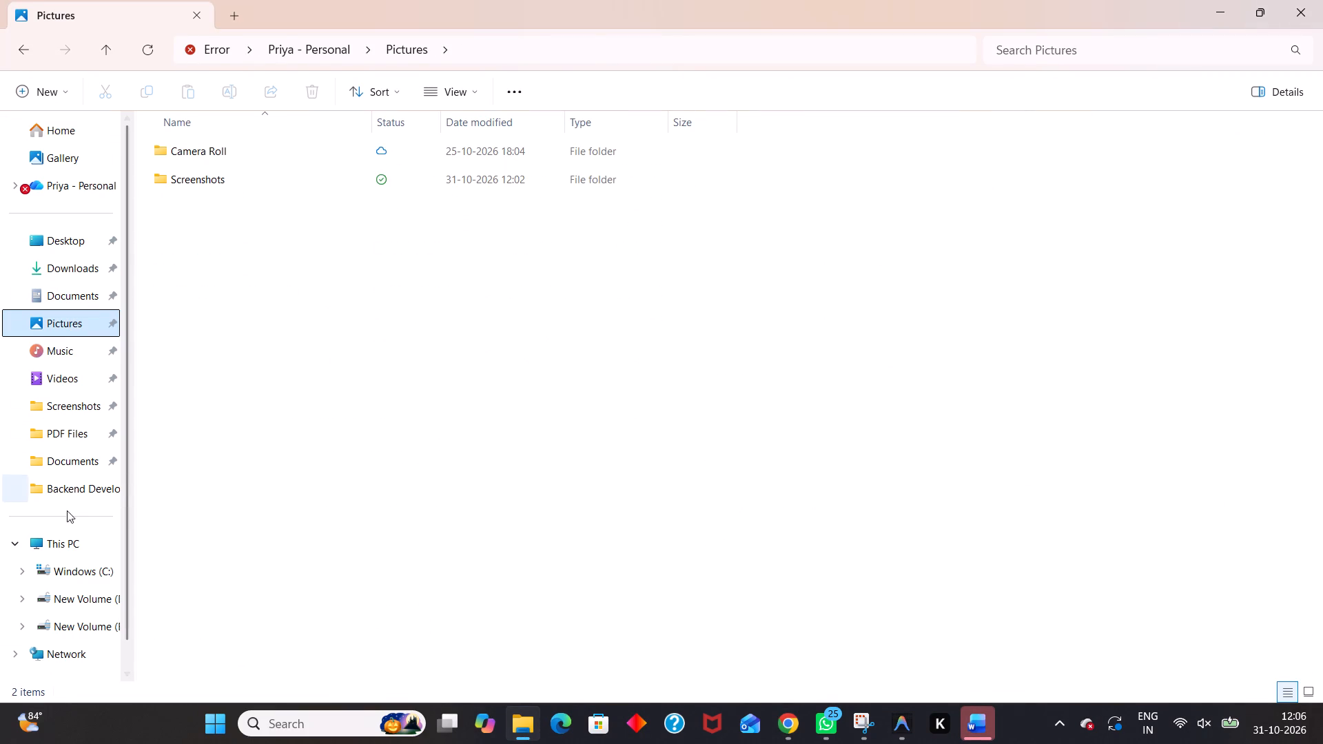
double_click(63, 596)
double_click(63, 623)
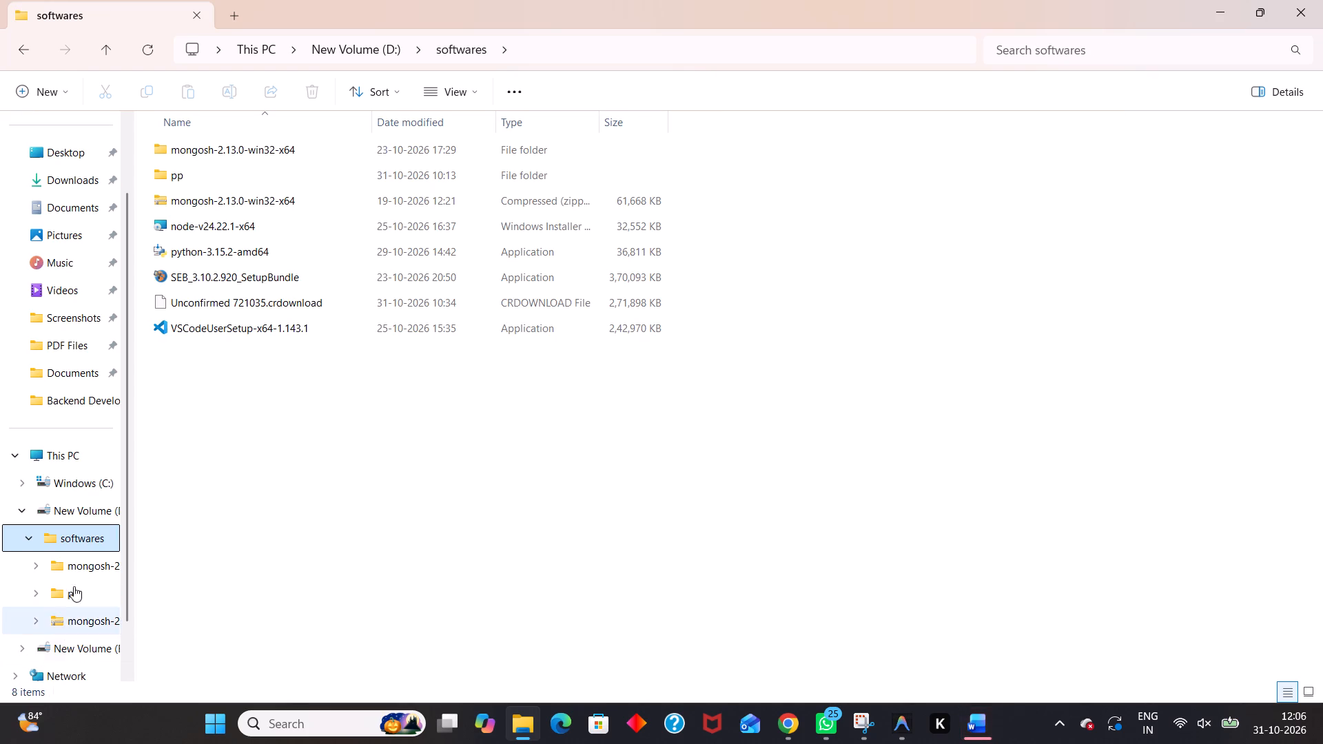
scroll(92, 542, down, 1)
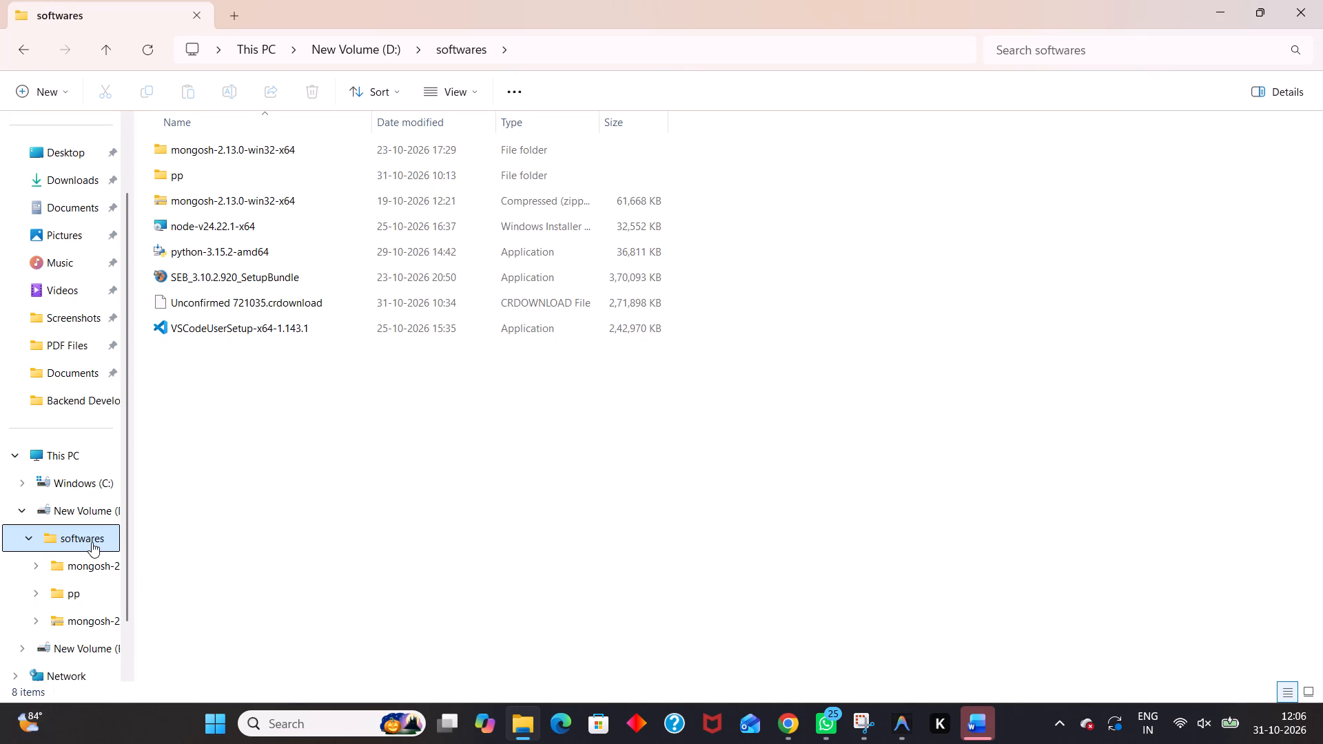
click(76, 640)
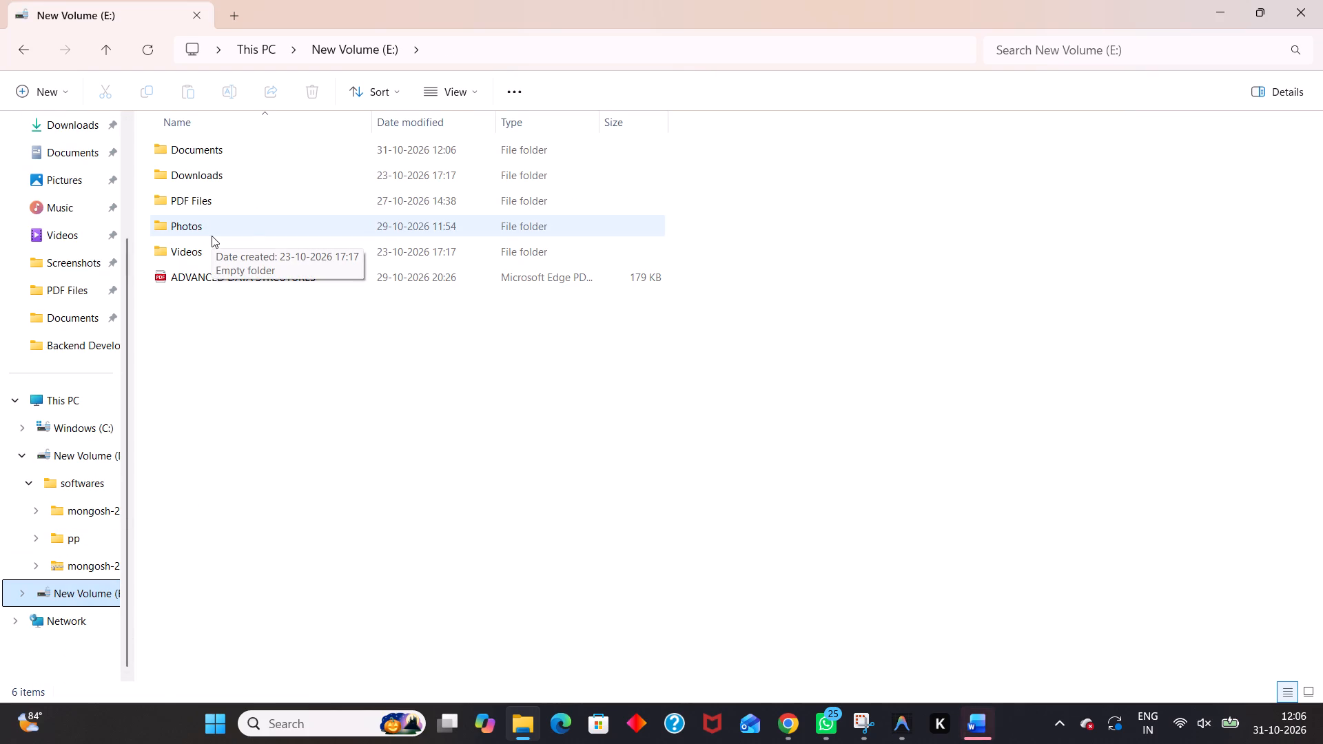
double_click(240, 203)
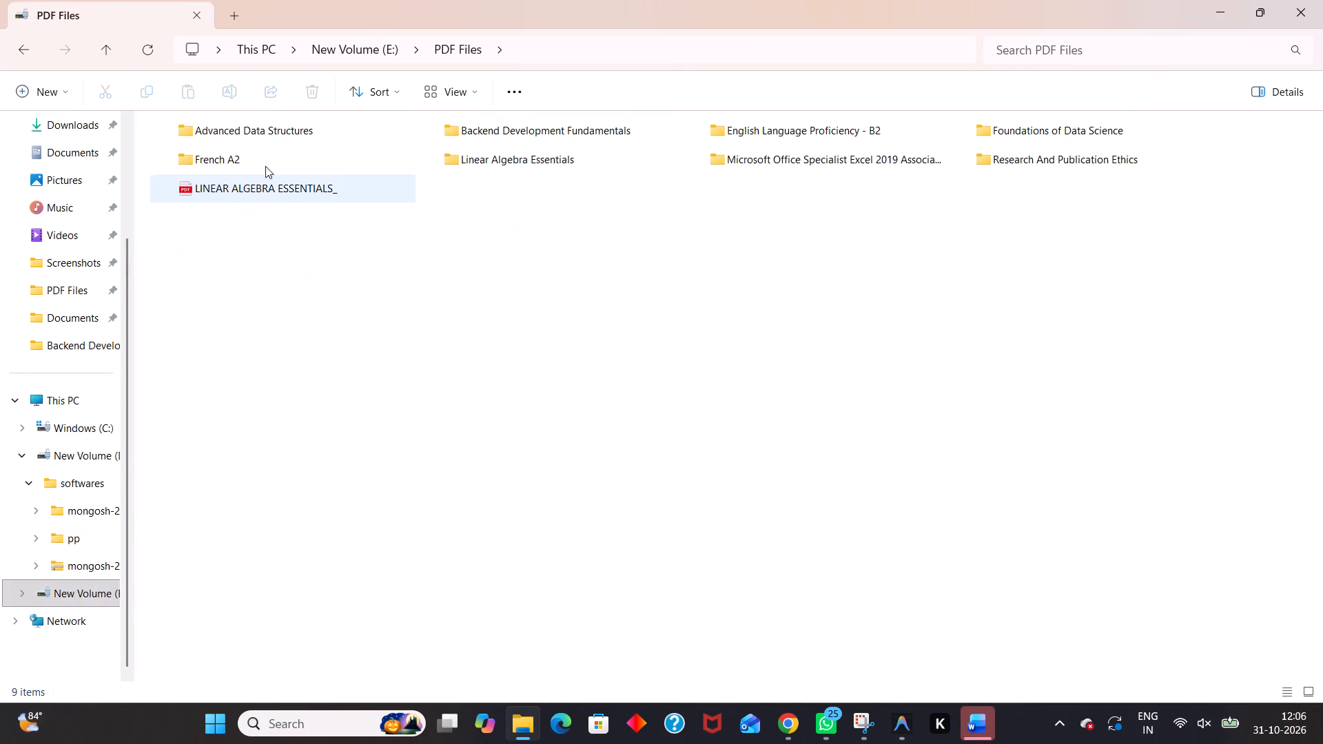
double_click(488, 130)
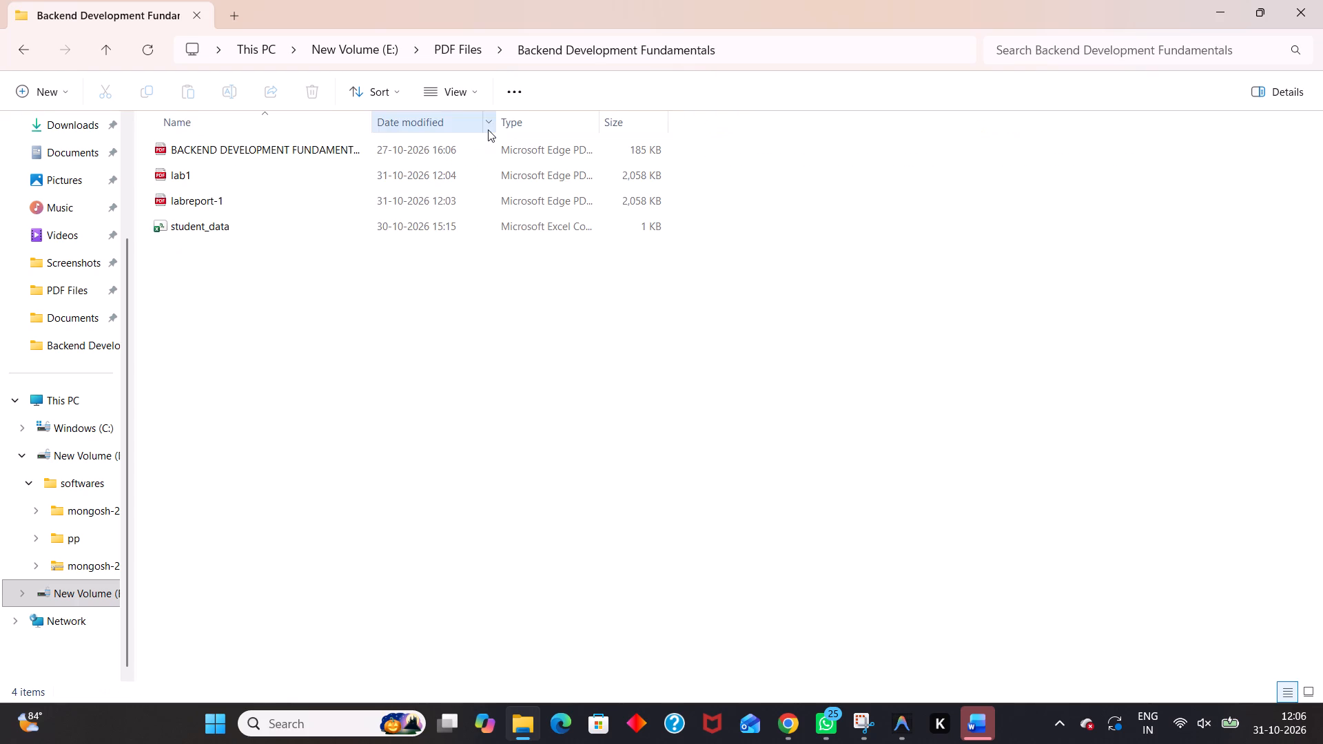
Return to the root of drive E and open its Documents folder to view the Word files.
click(24, 39)
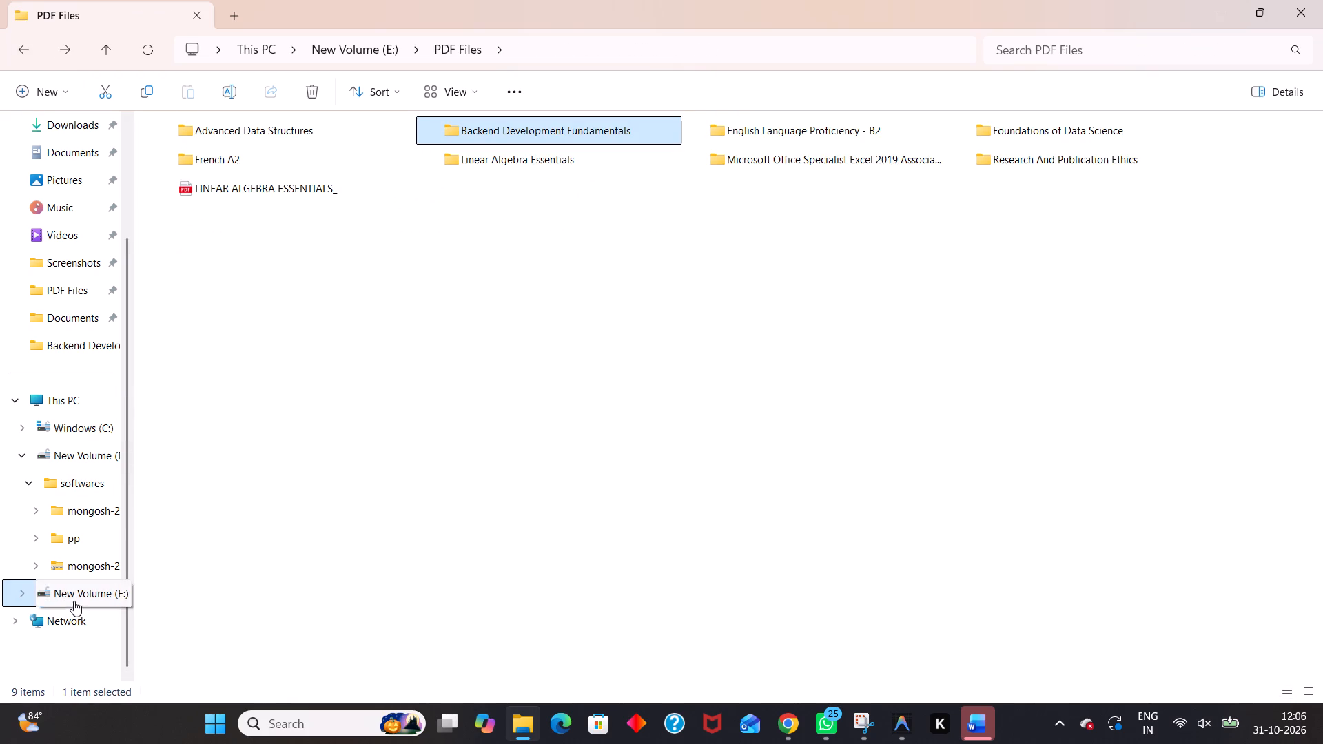
click(25, 49)
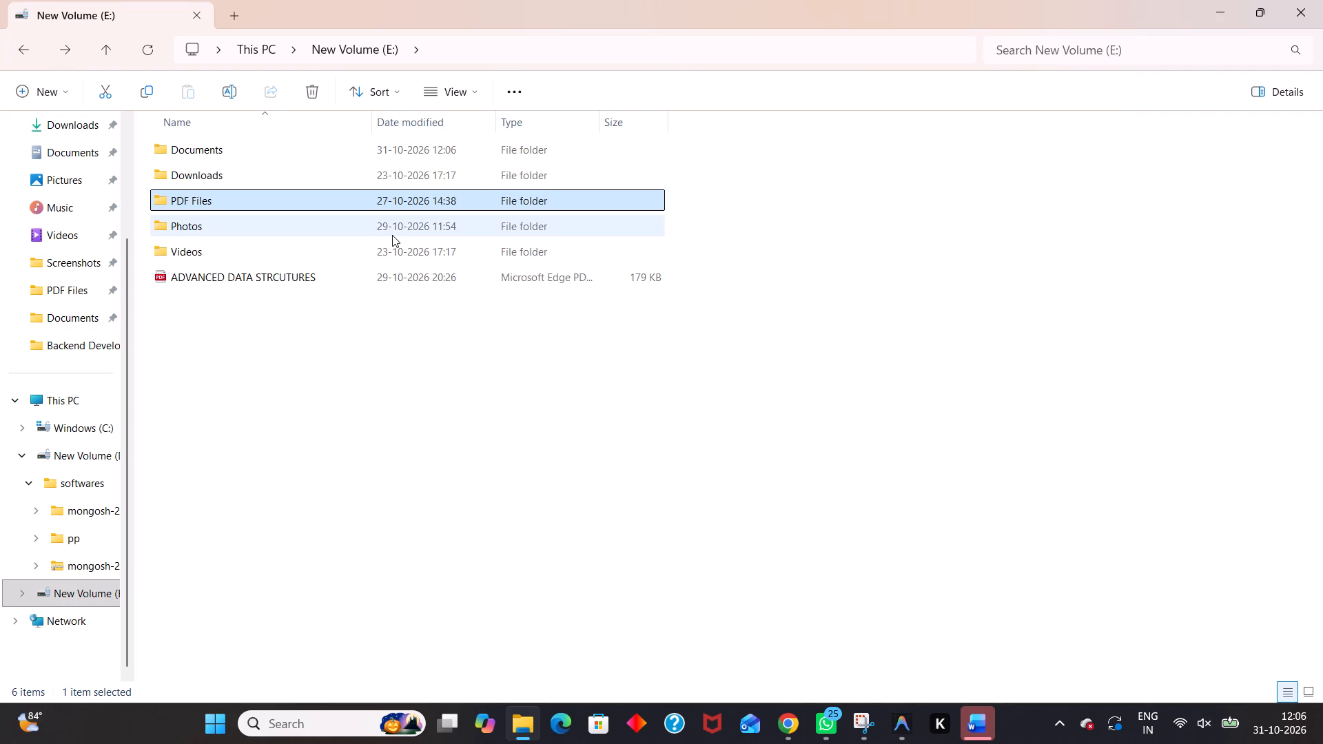
double_click(349, 154)
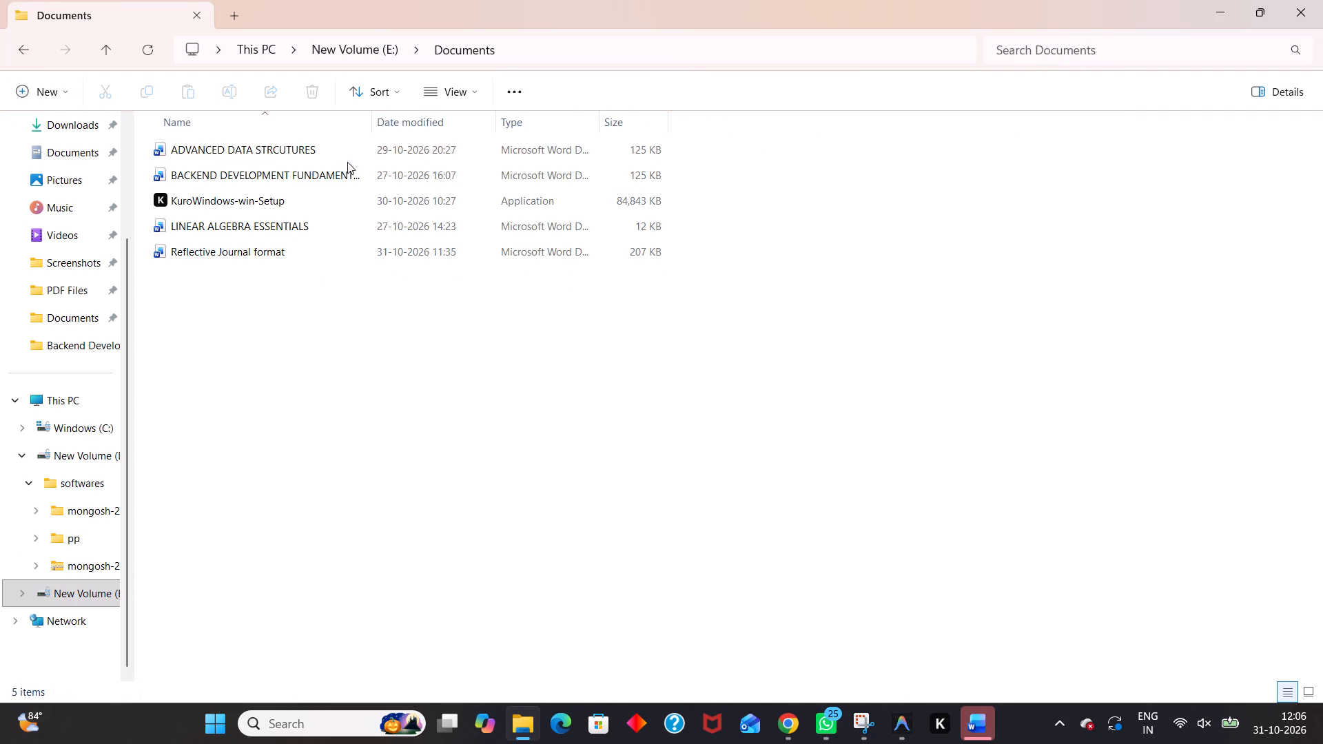
Save the pending changes to the Reflective Journal format document in drive E's Documents folder.
double_click(298, 244)
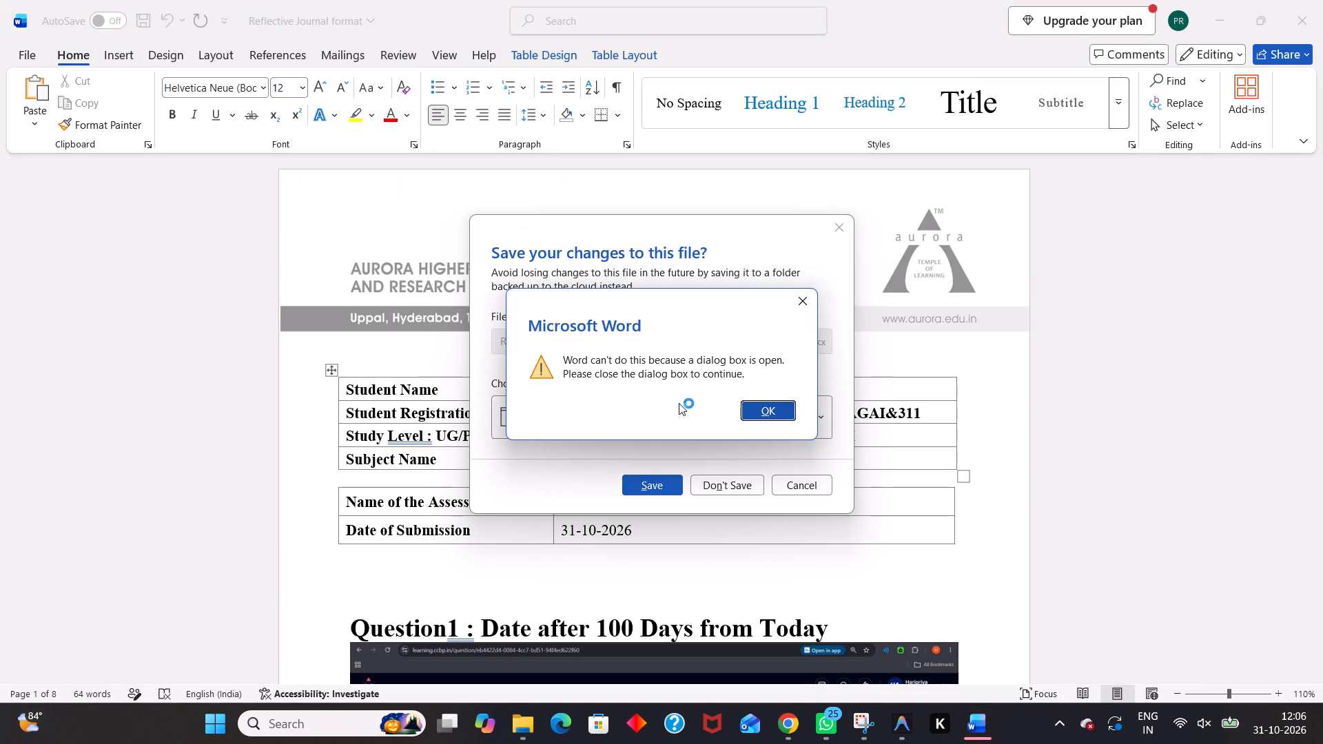
click(750, 411)
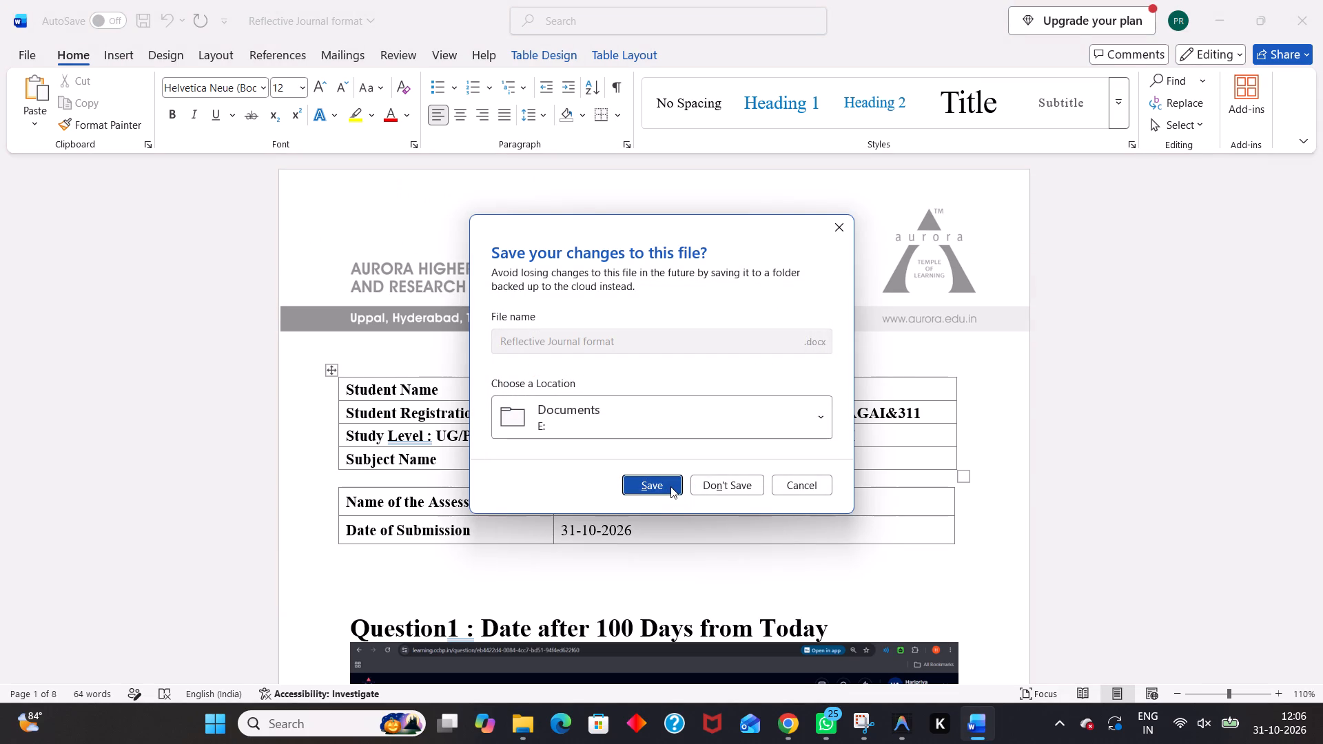
click(670, 486)
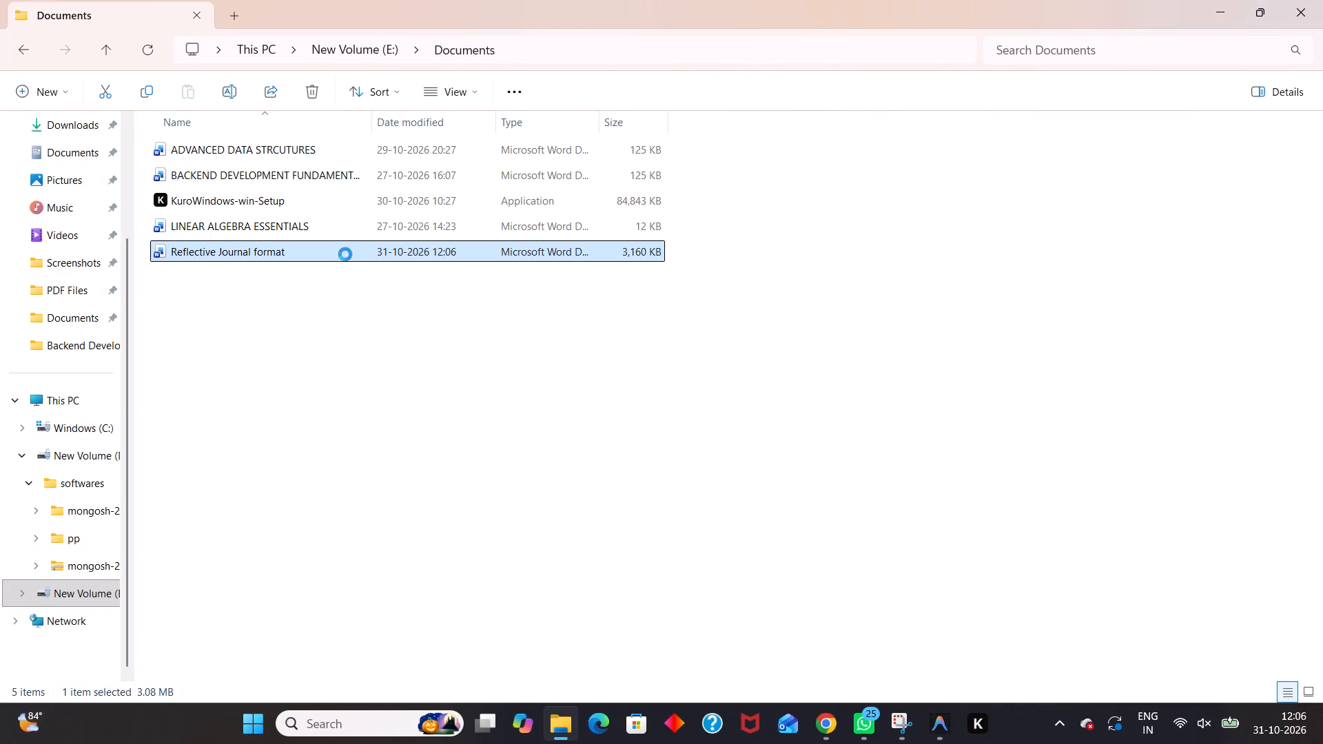
Reopen the saved Reflective Journal format document from the Documents folder, check its student details and first question, and close it.
click(345, 254)
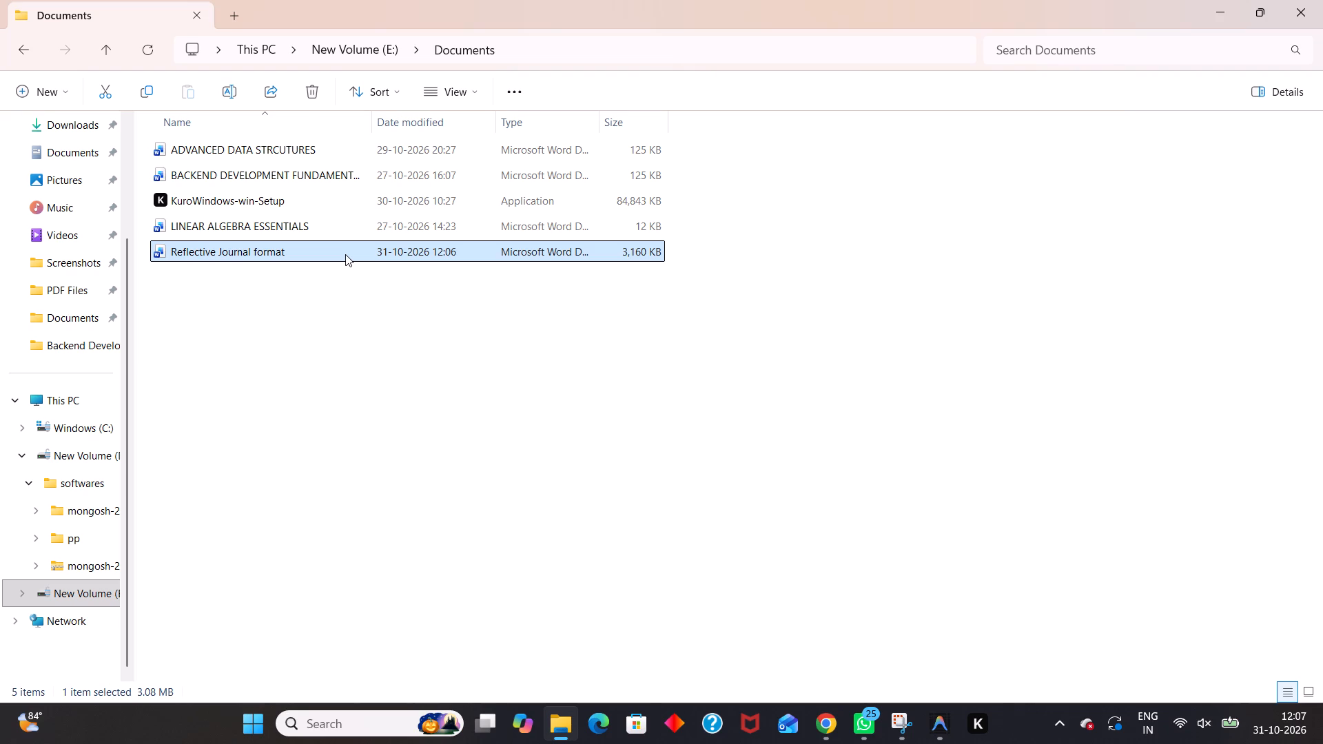
click(345, 254)
right_click(345, 254)
click(385, 260)
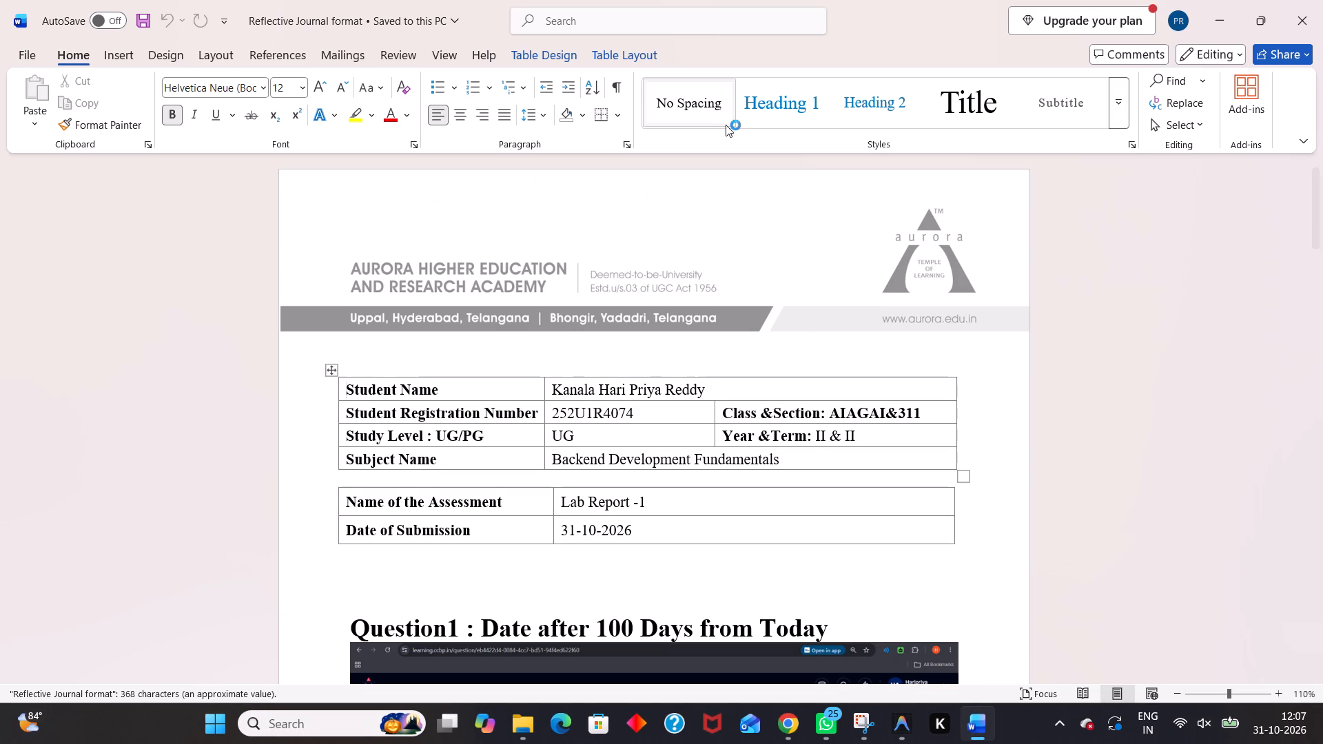
scroll(801, 446, down, 1)
scroll(801, 446, up, 1)
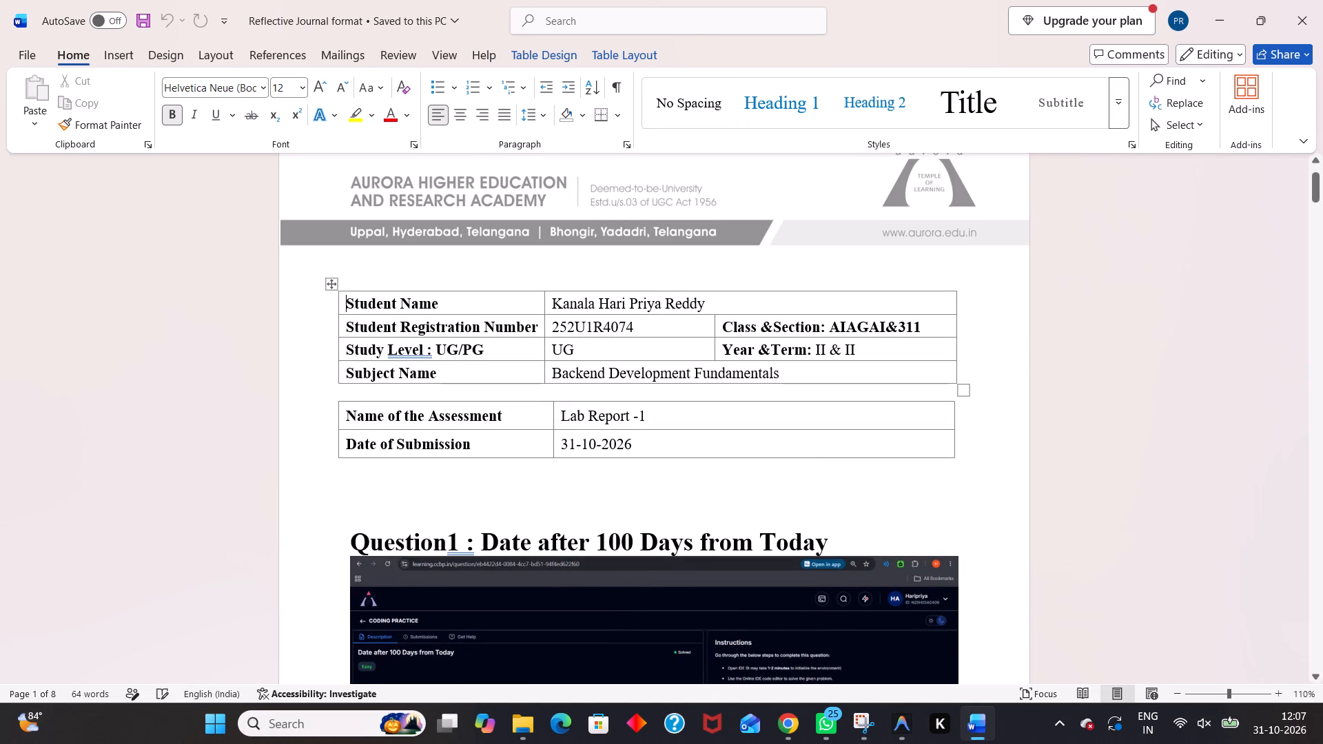
click(1287, 0)
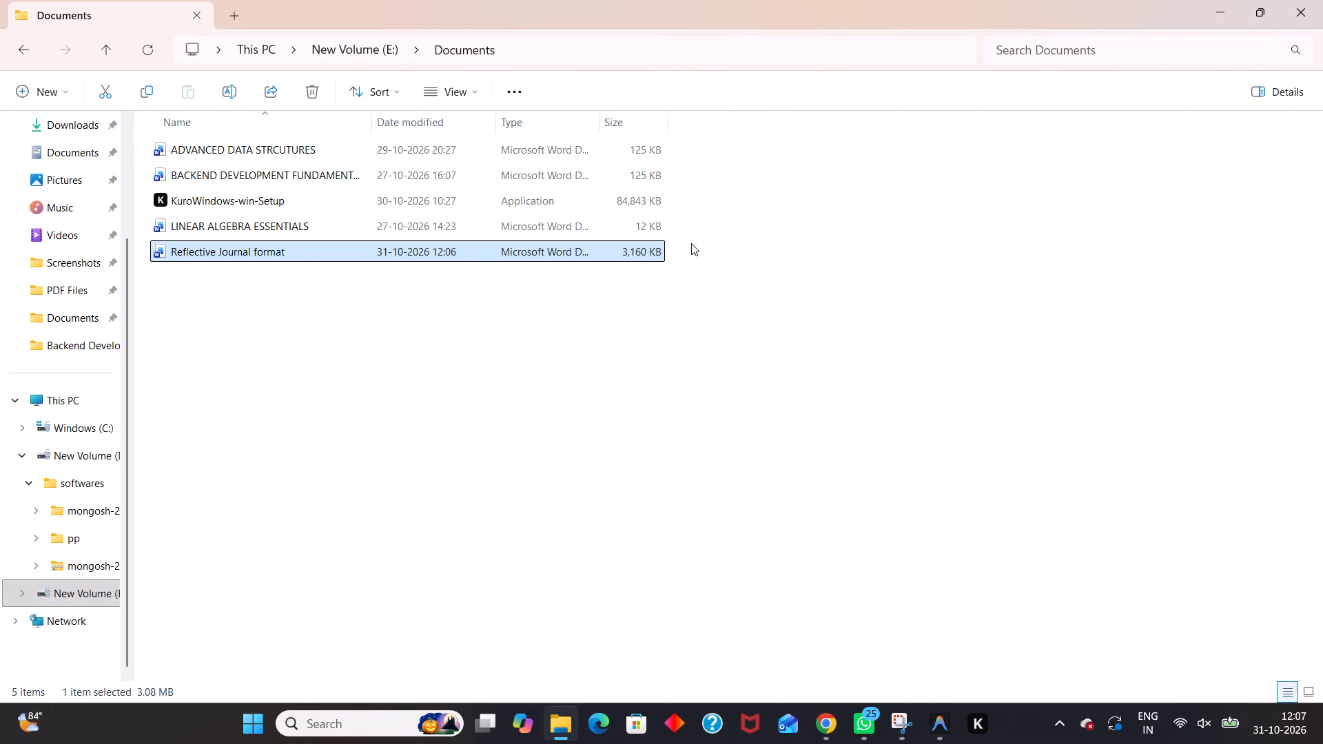
Open the Reflective Journal format document again from drive E's Documents folder.
double_click(325, 255)
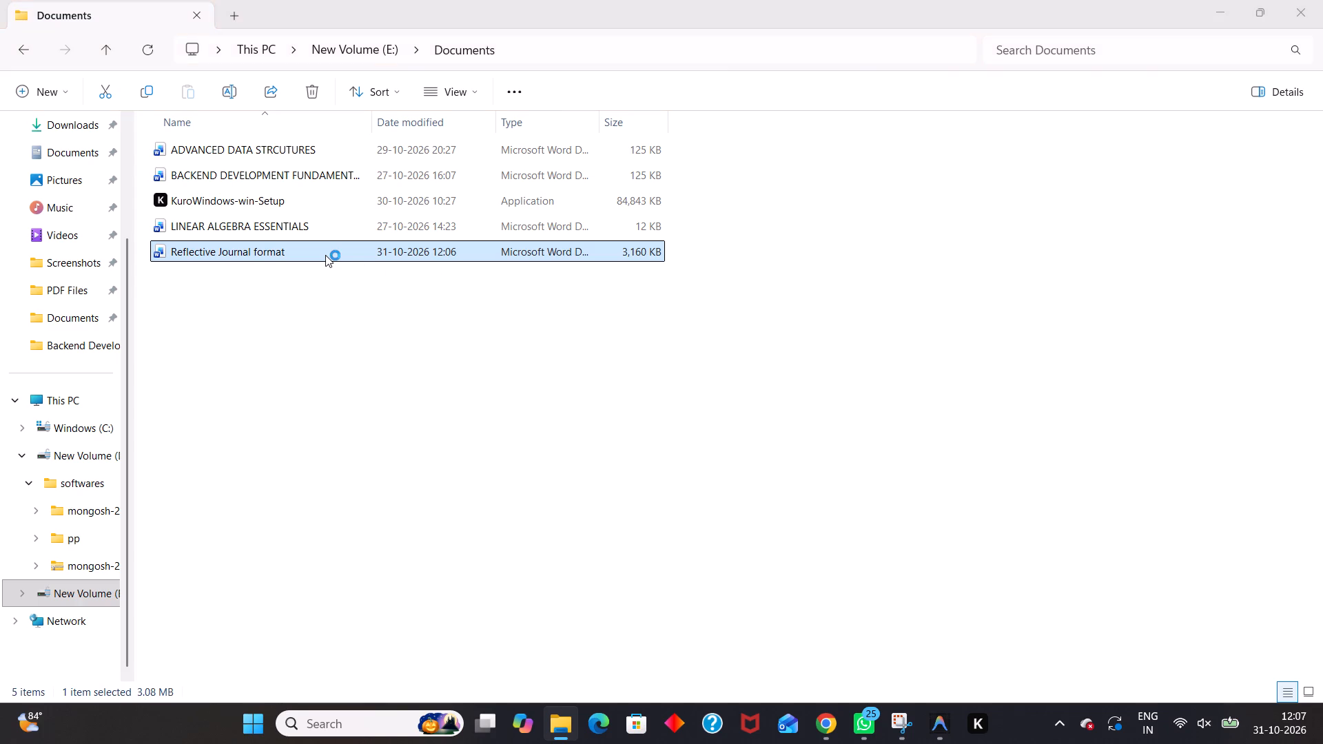